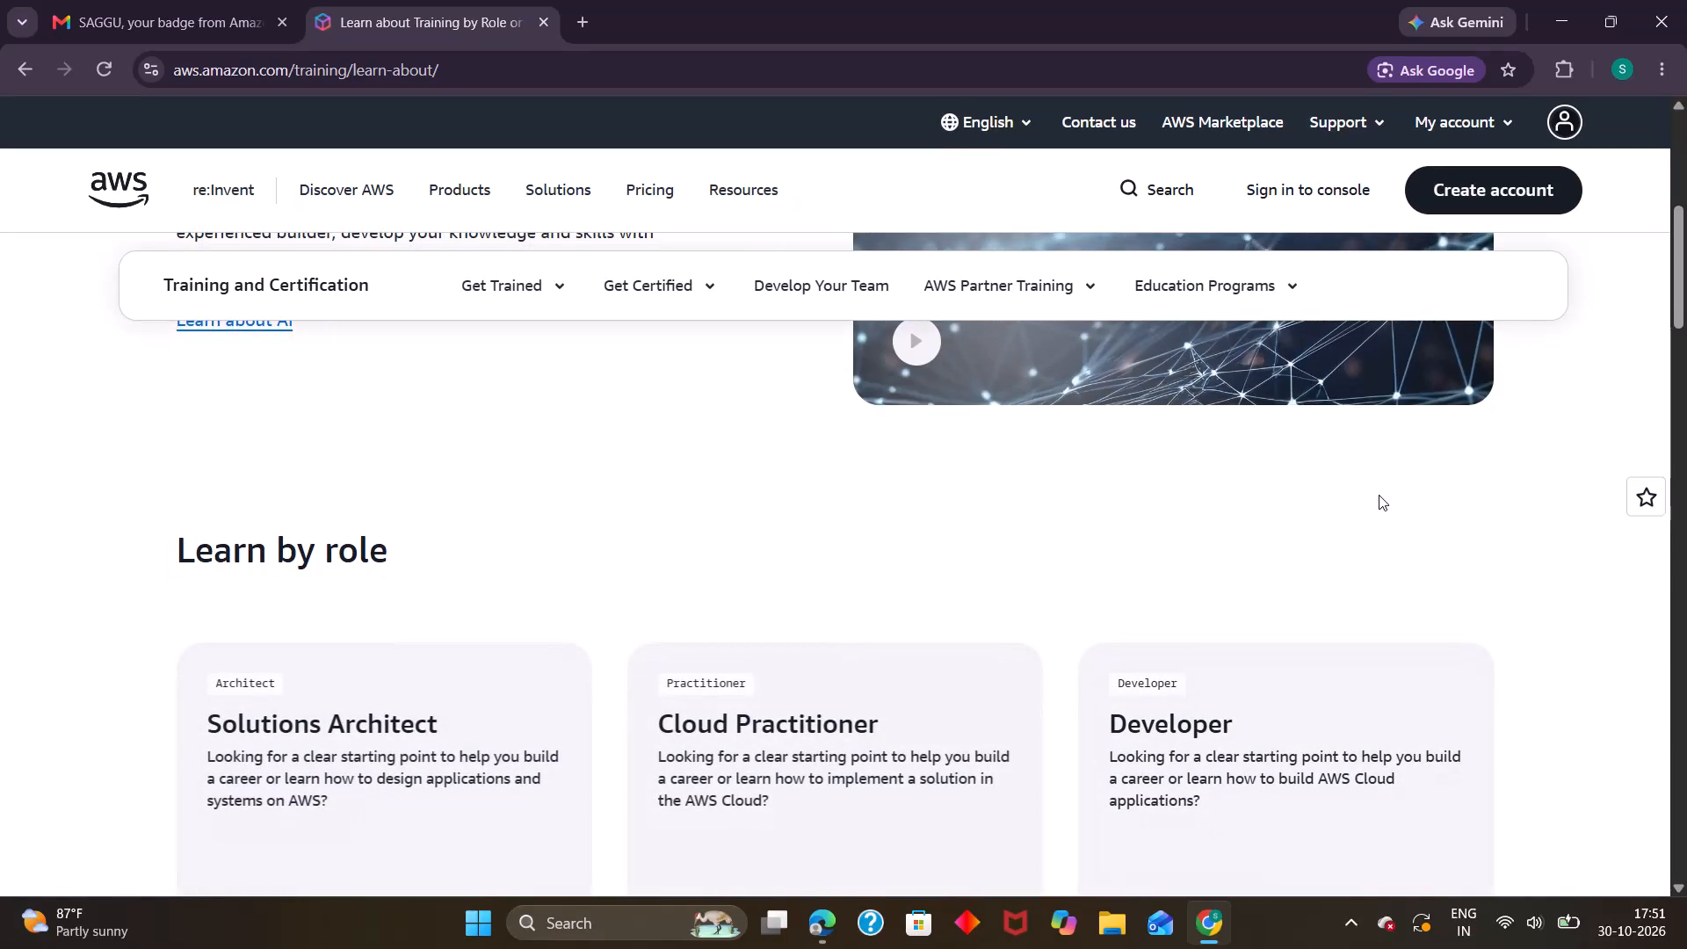
Examine the AWS Learning by Role or Solution page, including its role-based training and further ways to connect and learn.
scroll(1075, 619, "down", 12)
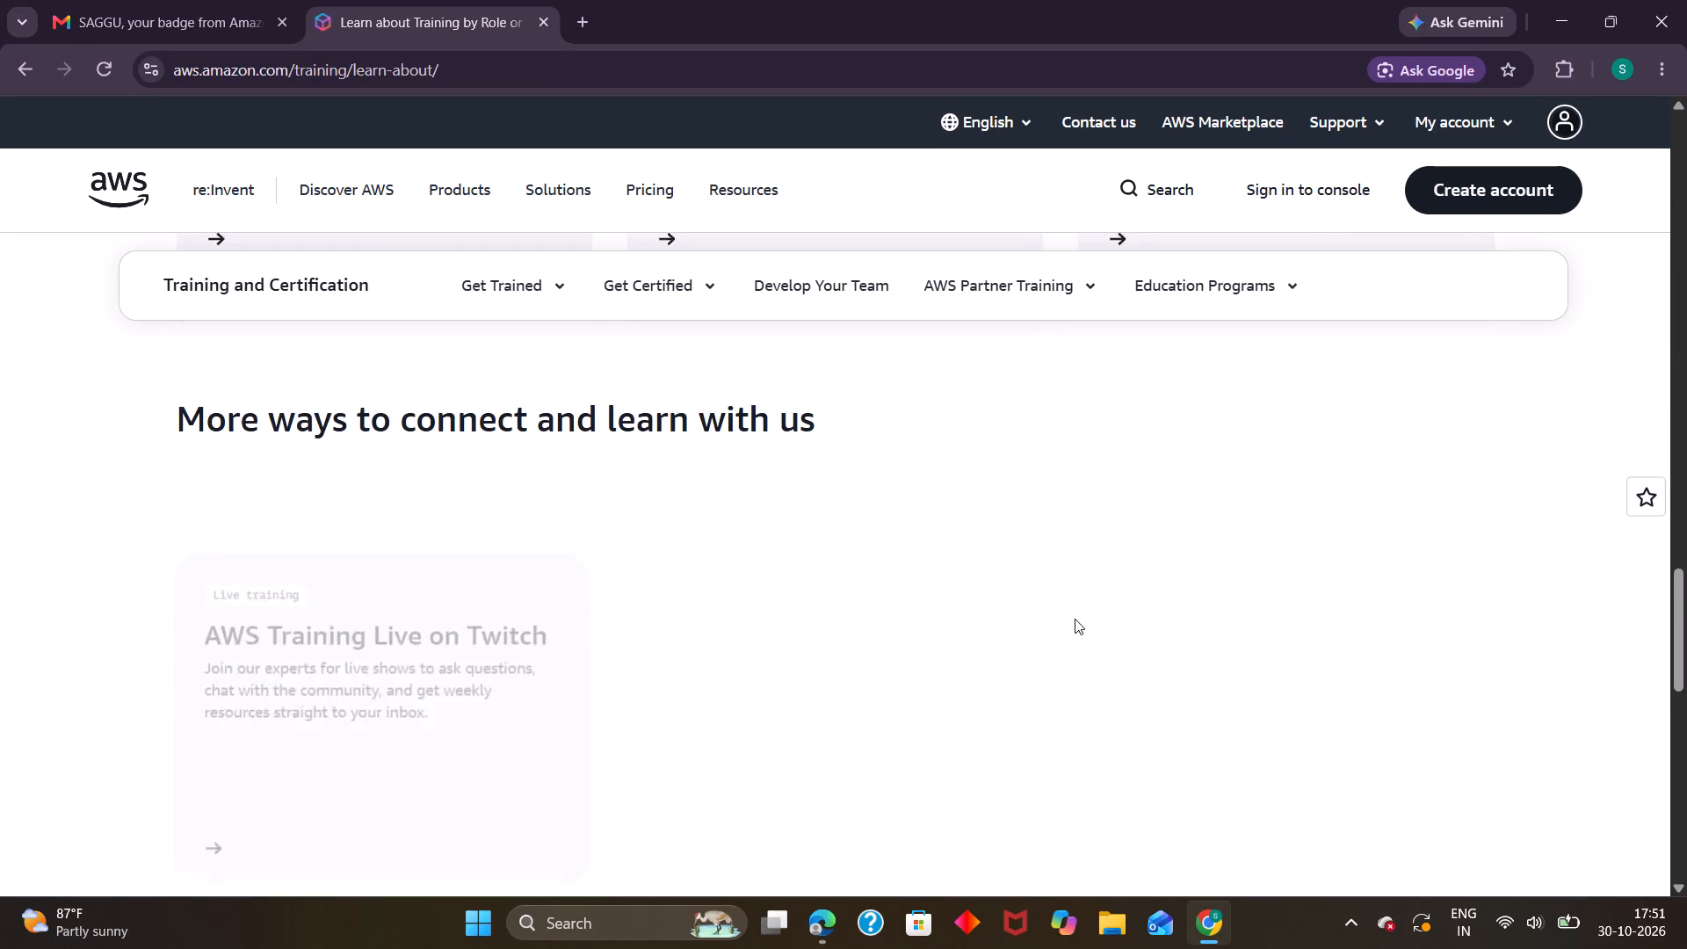
scroll(1075, 619, "down", 7)
scroll(1075, 619, "up", 10)
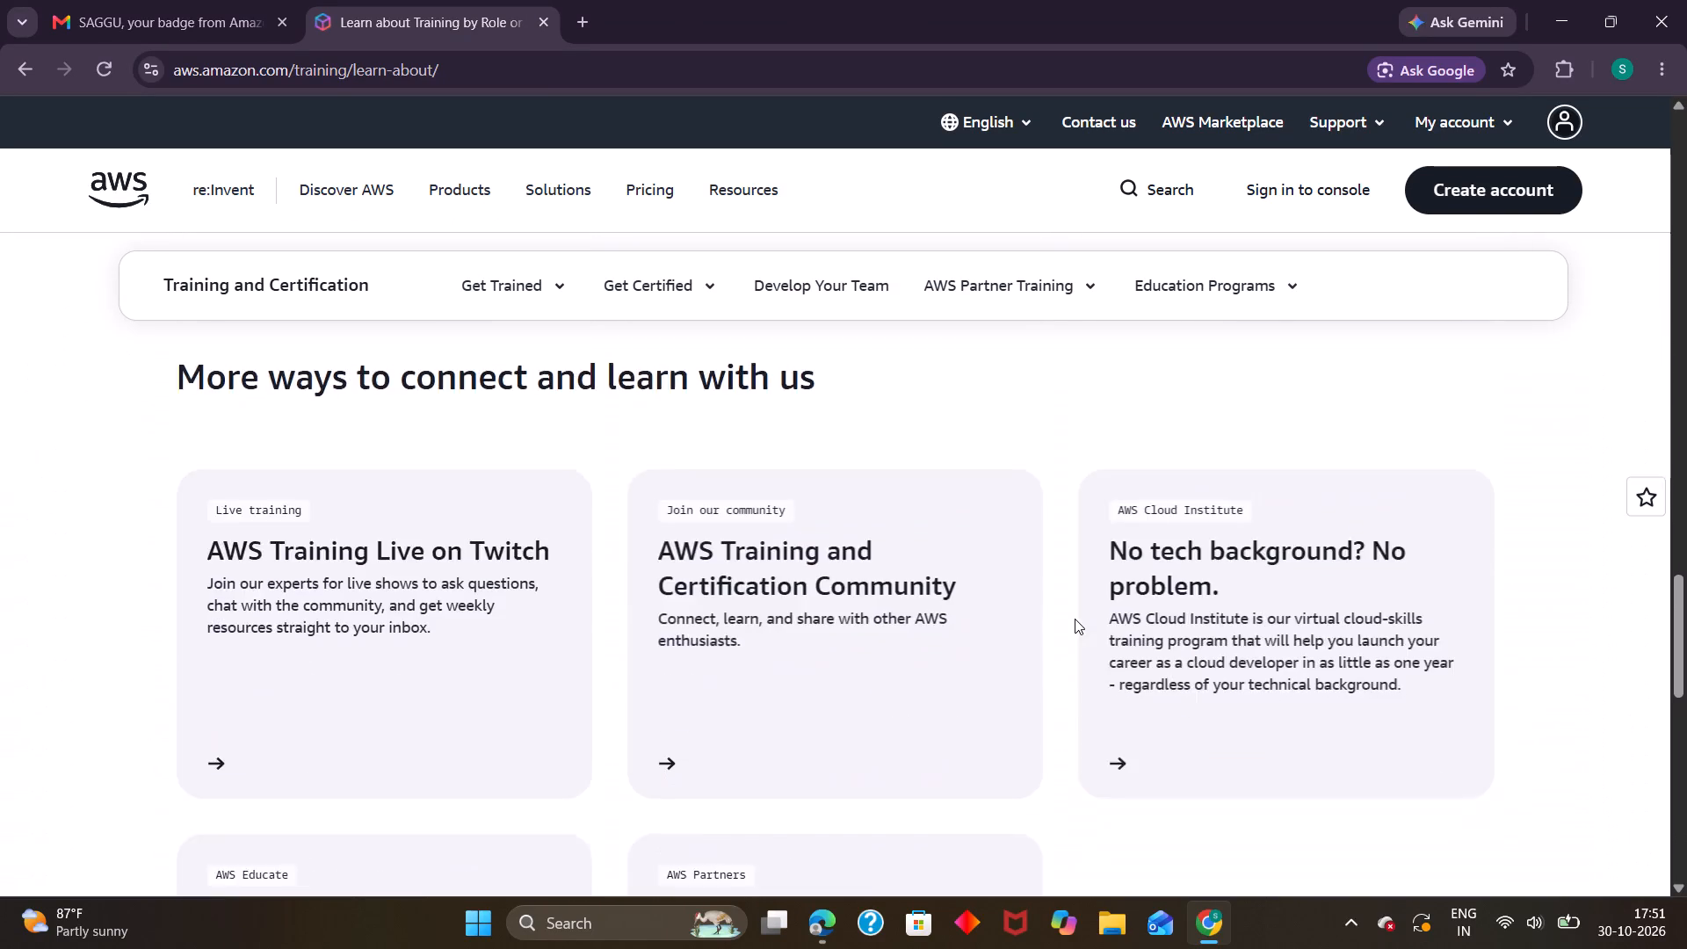
scroll(1075, 619, "up", 6)
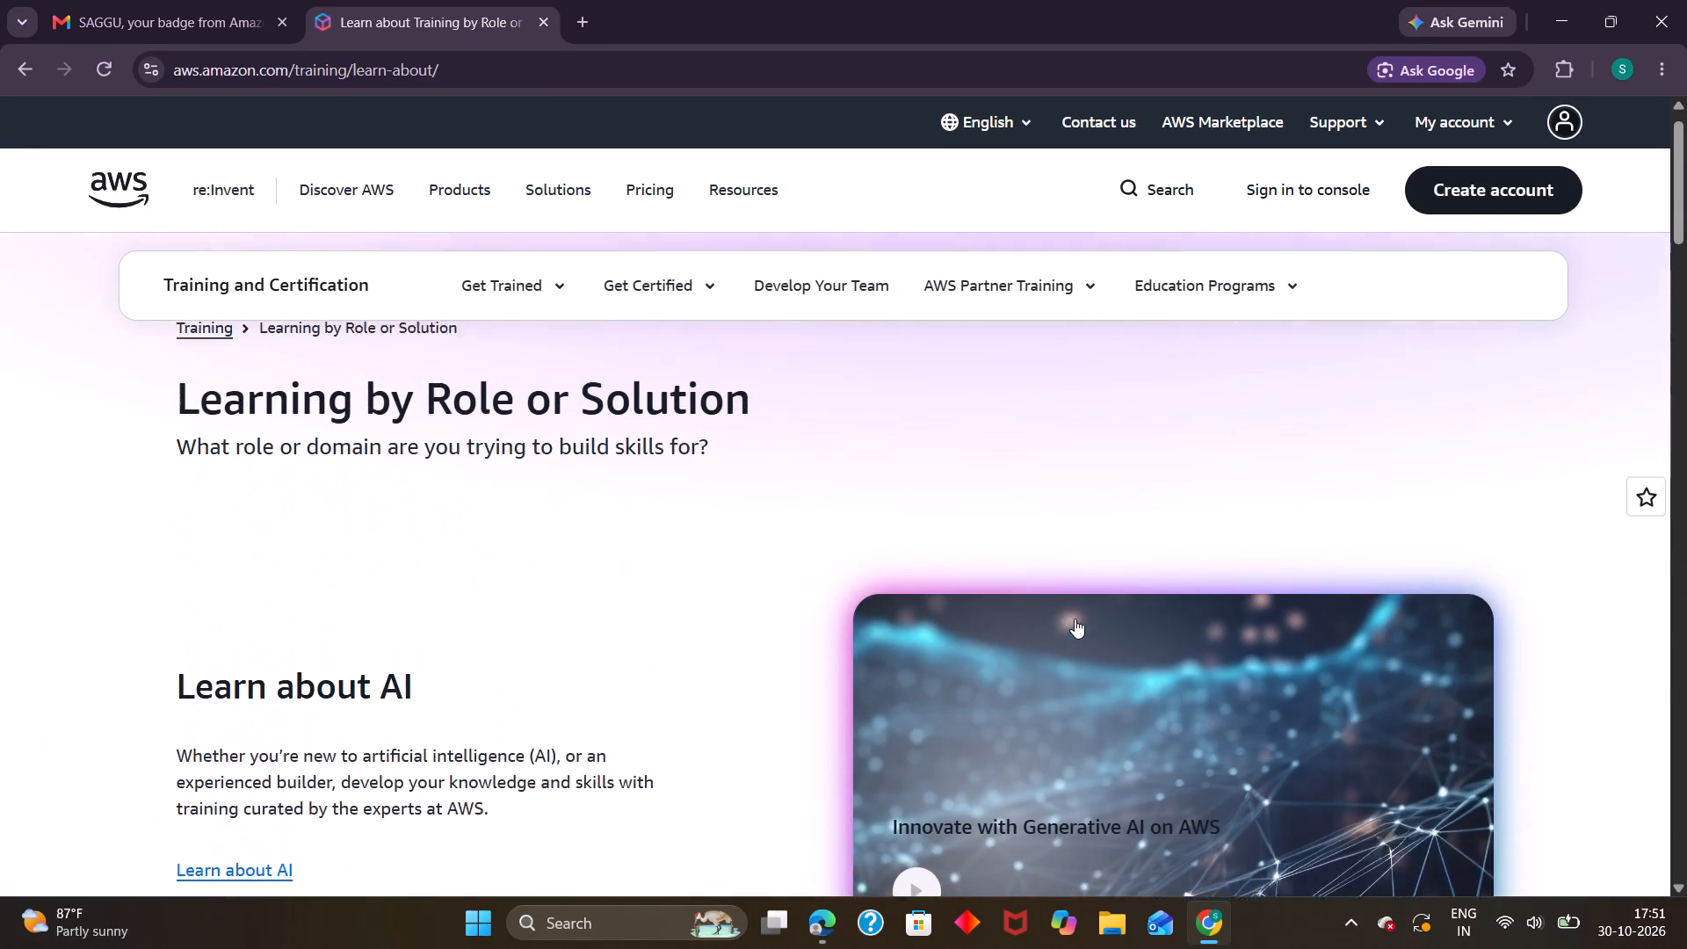
scroll(1075, 619, "up", 2)
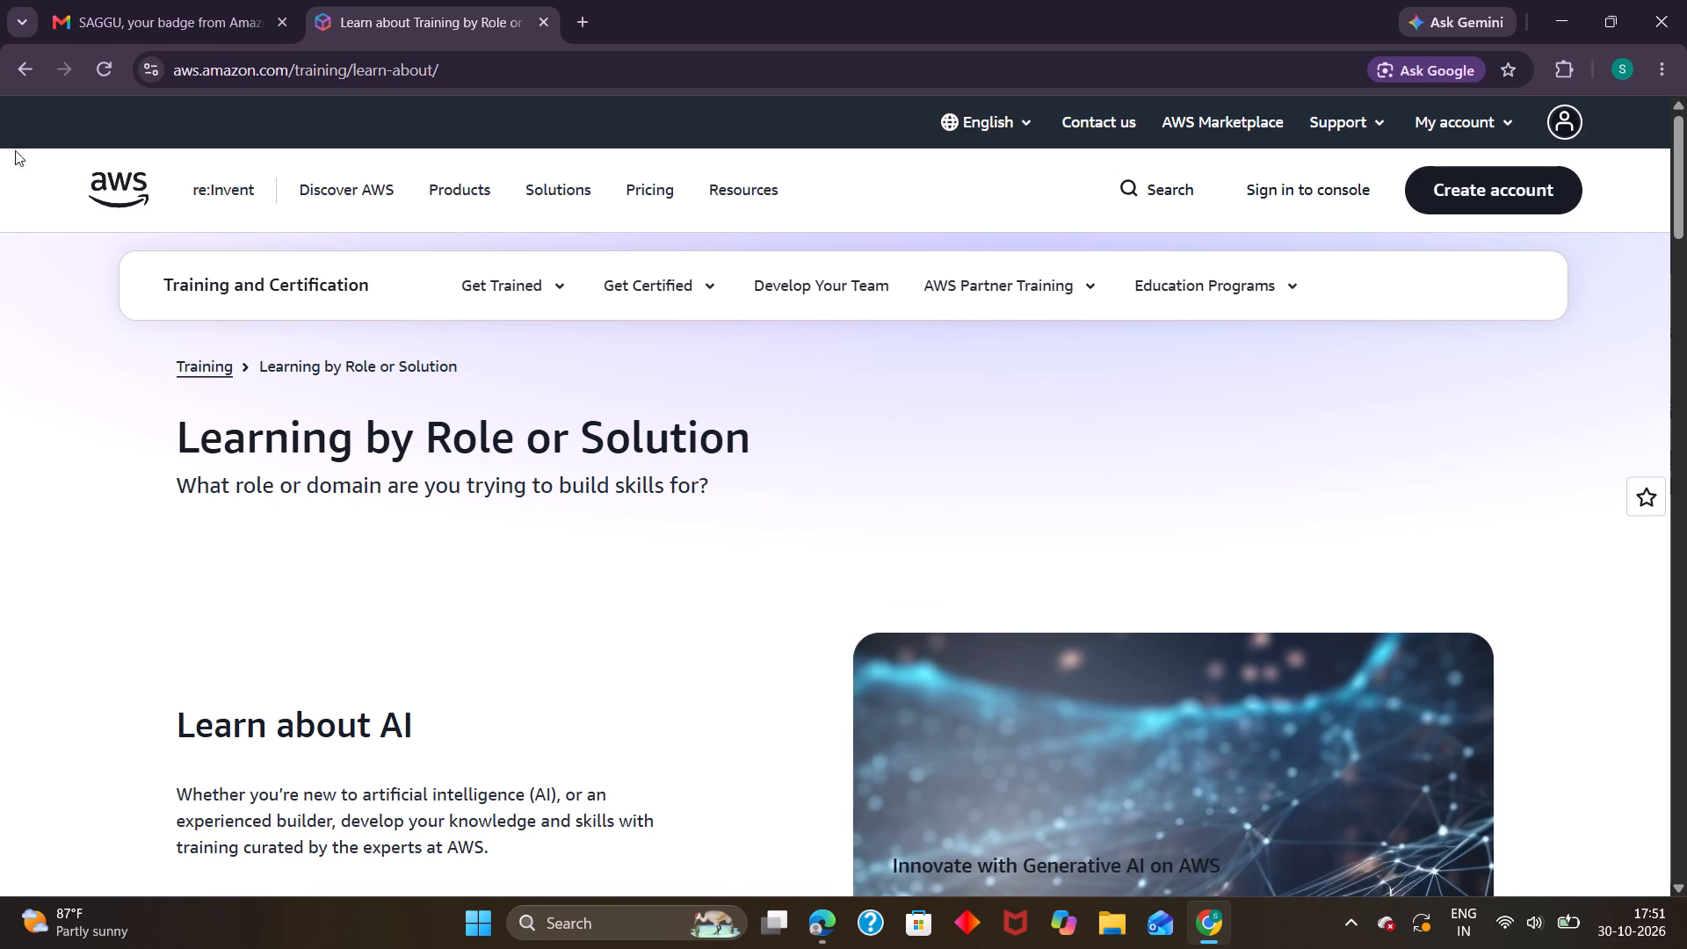
Return to the Credly page of the AWS Educate Introduction to Cloud 101 badge and view its additional badge options.
left_click(28, 61)
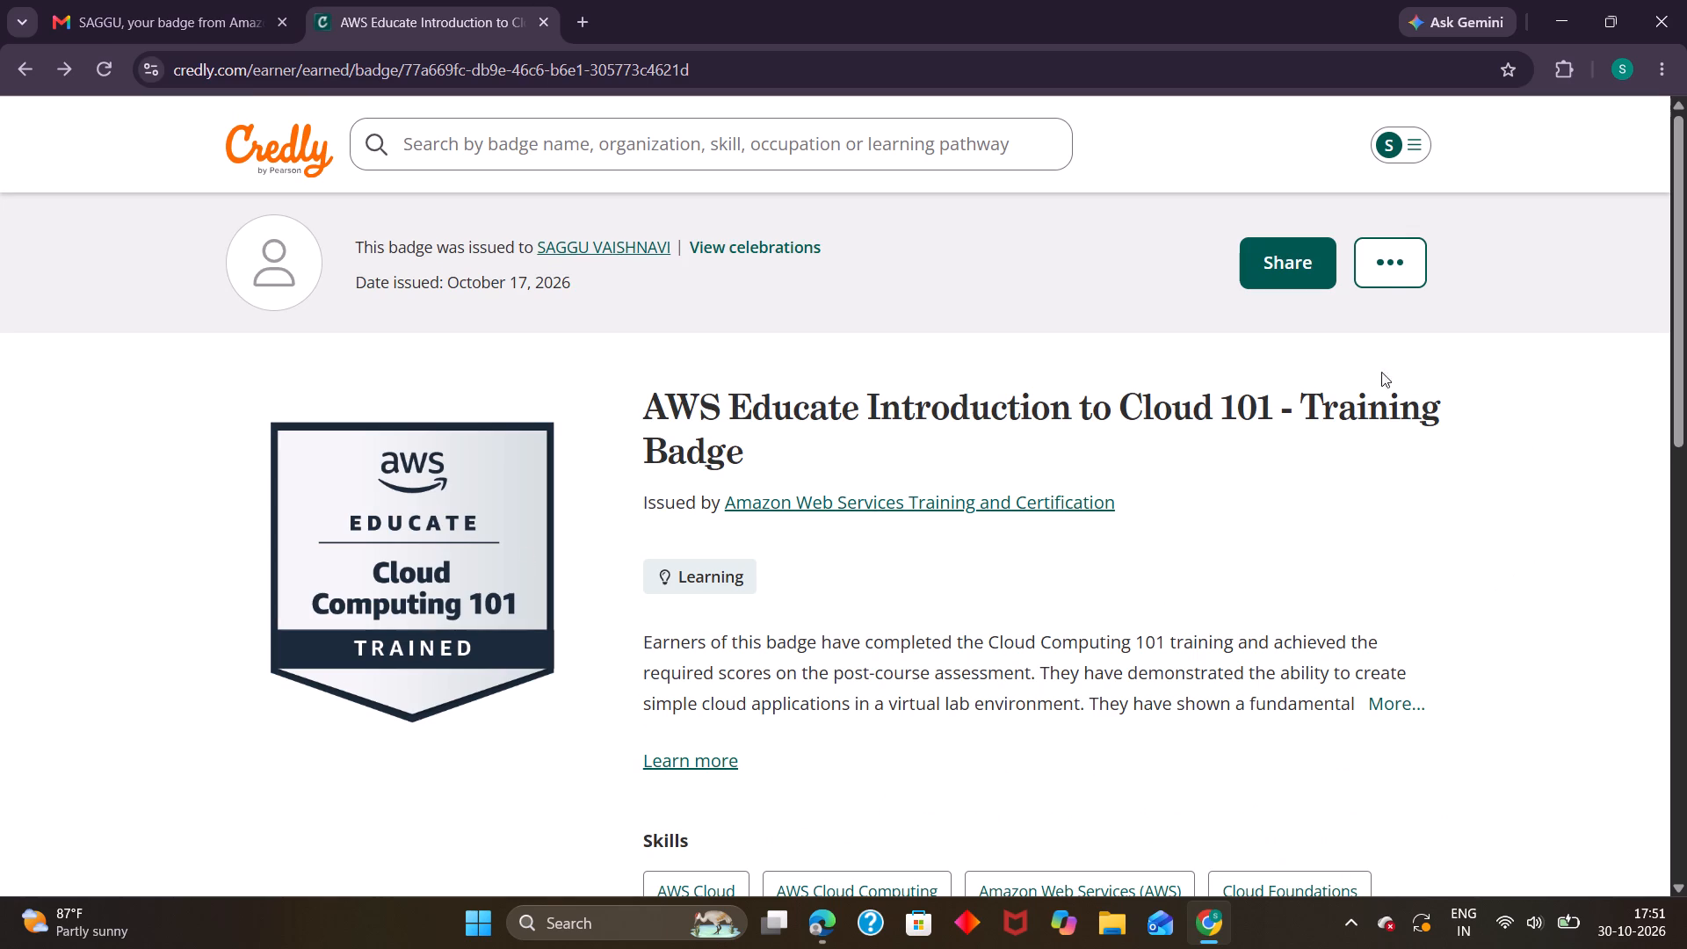
left_click(1385, 274)
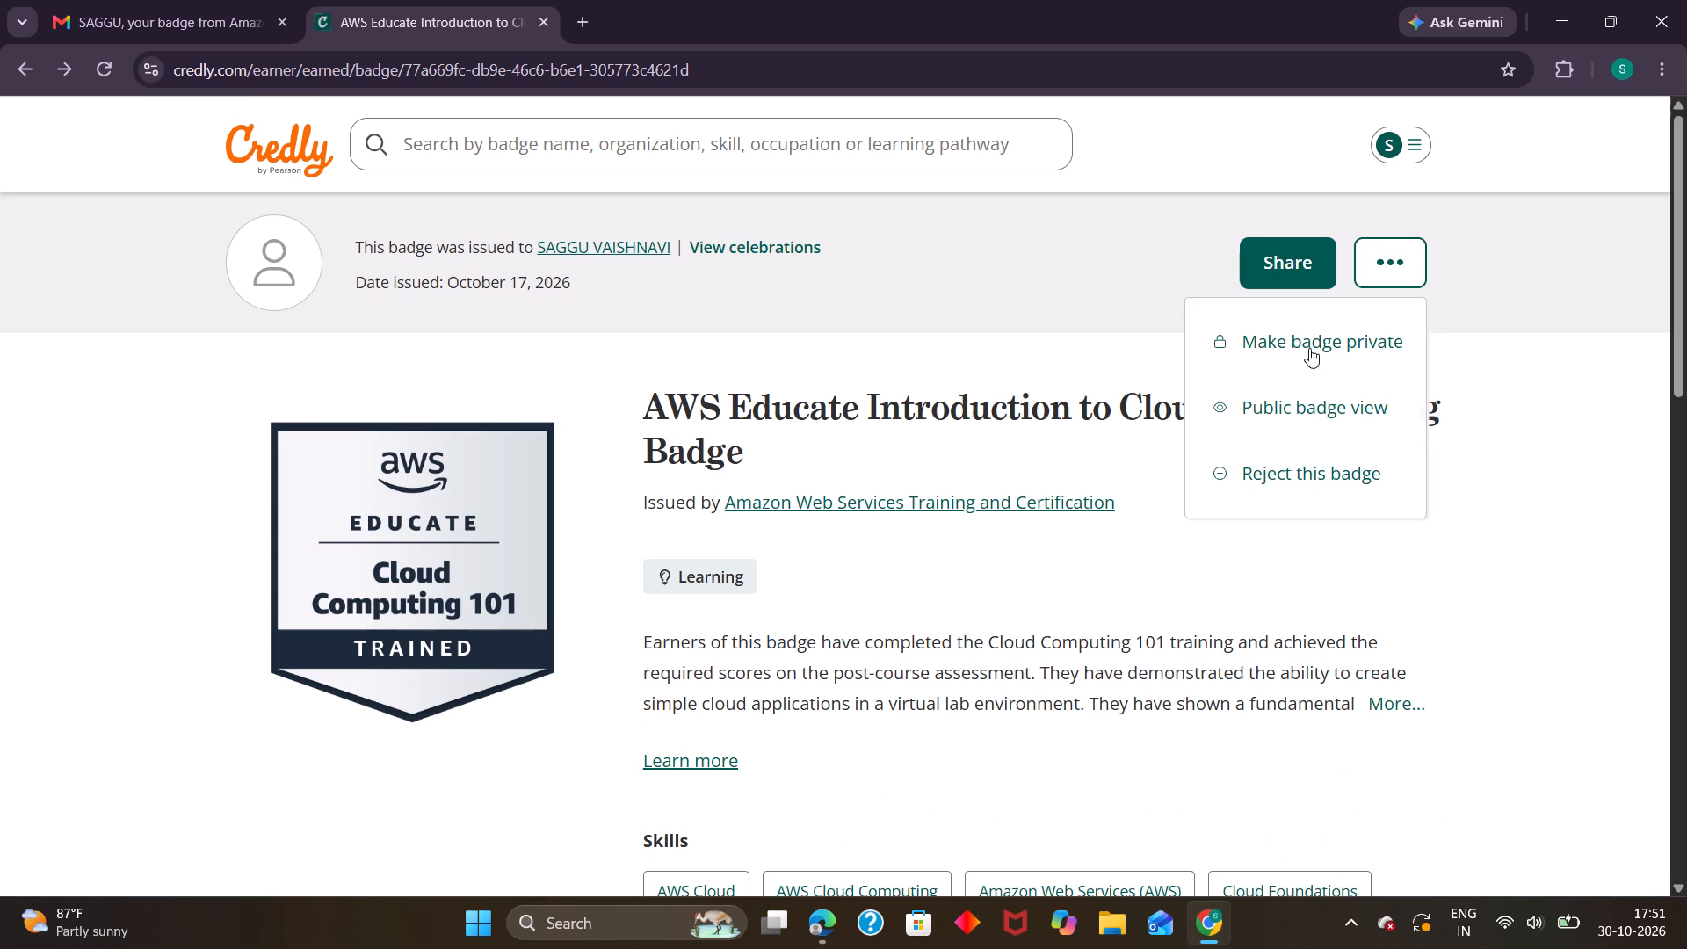
left_click(1525, 596)
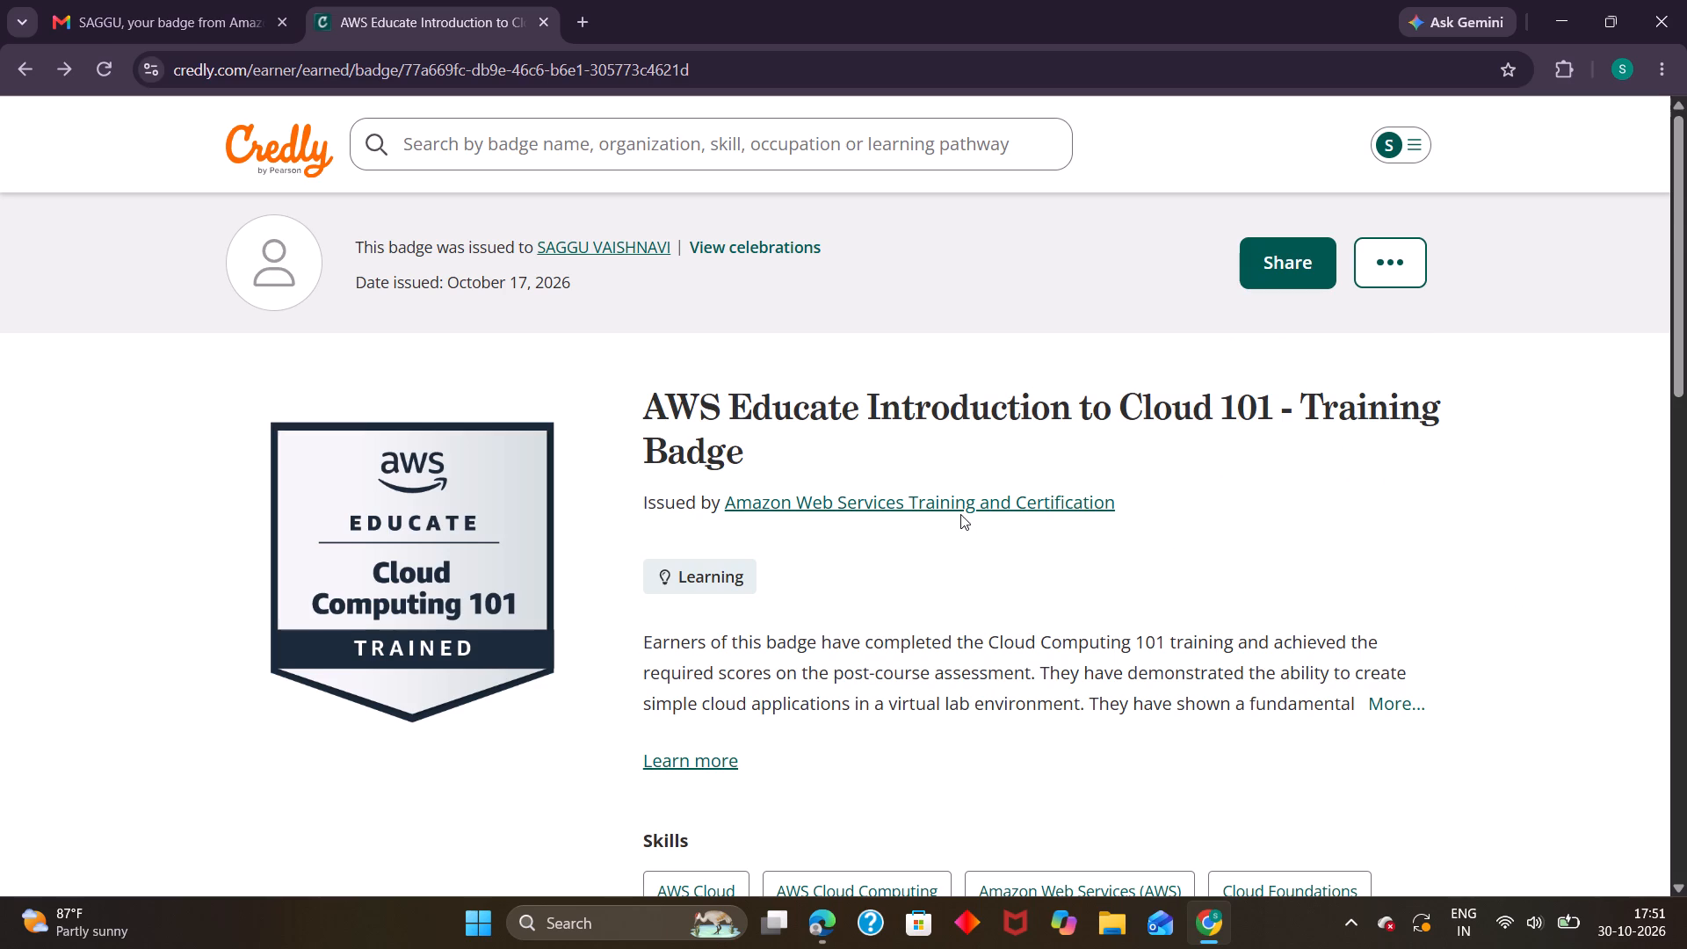
Examine the badge page's description, skills, recommended learning, occupations and related badges.
scroll(960, 514, "down", 6)
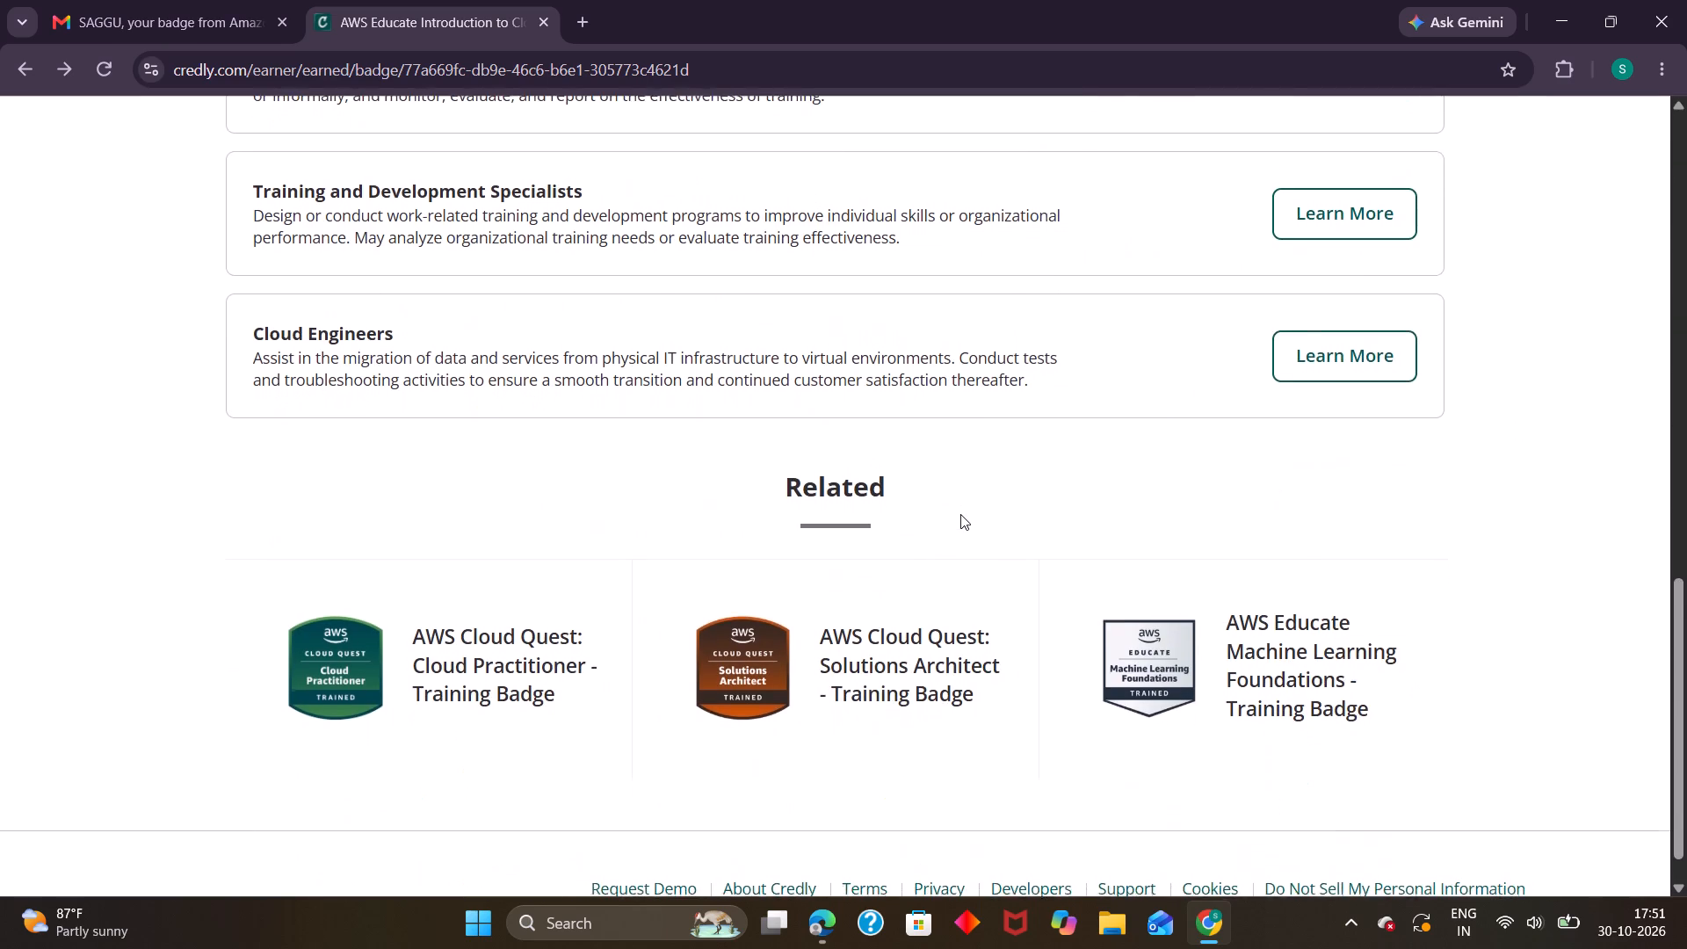
scroll(960, 514, "down", 1)
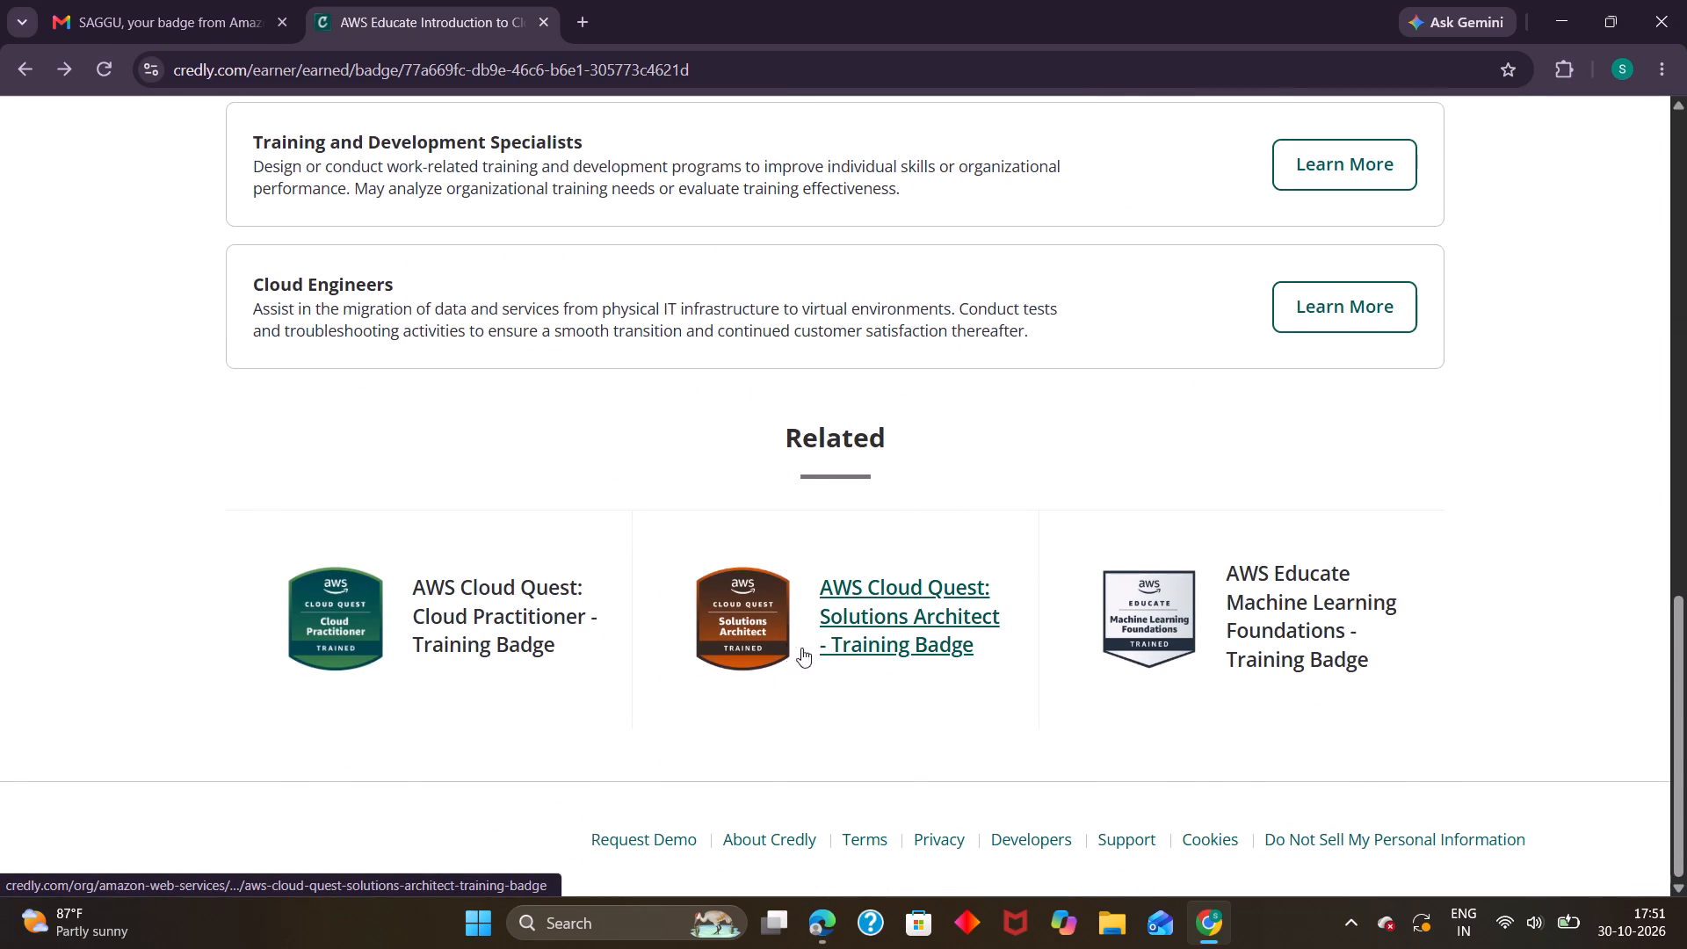
scroll(805, 472, "up", 4)
scroll(805, 472, "down", 4)
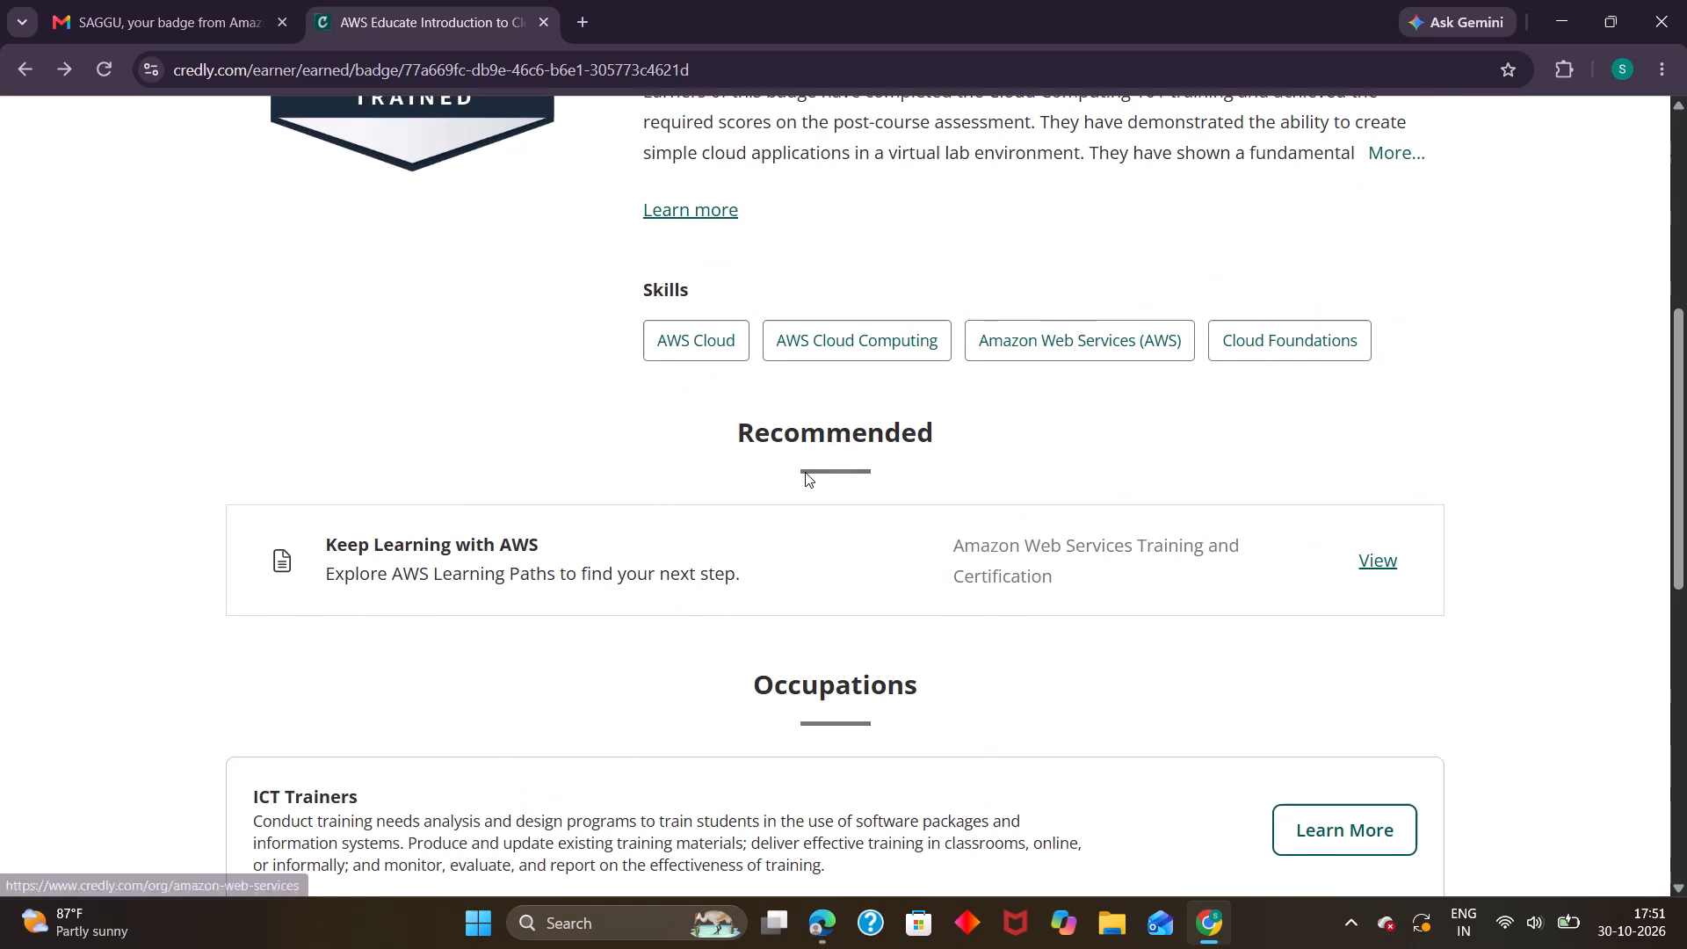
scroll(805, 472, "down", 1)
scroll(805, 472, "up", 4)
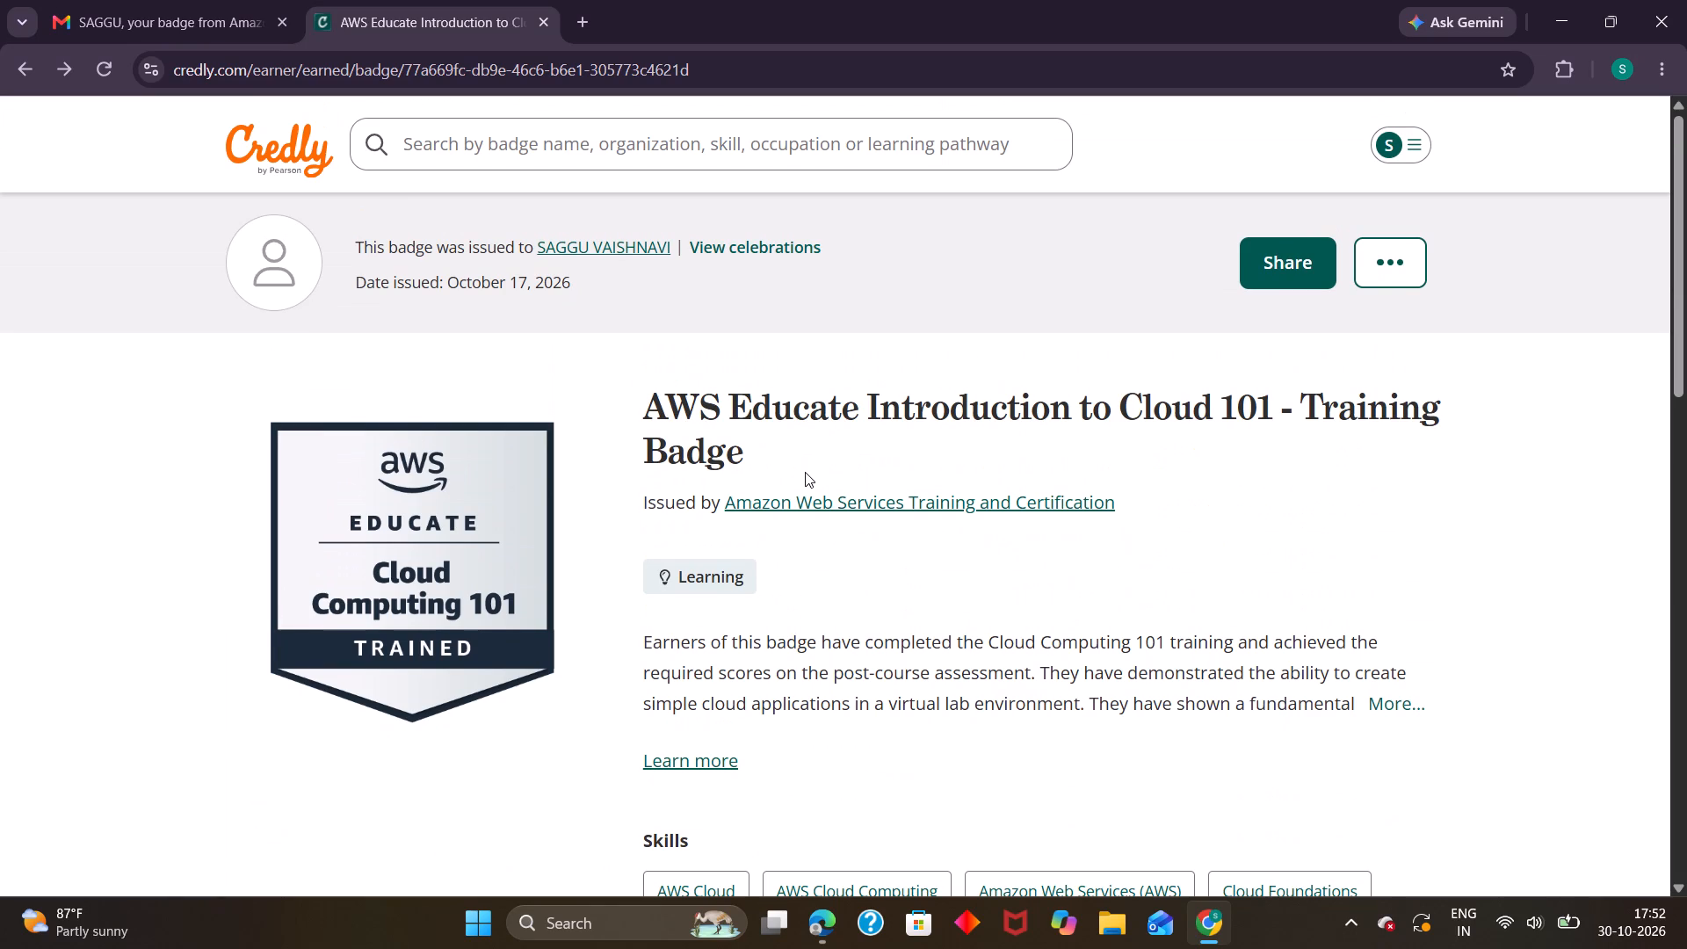
scroll(805, 472, "down", 1)
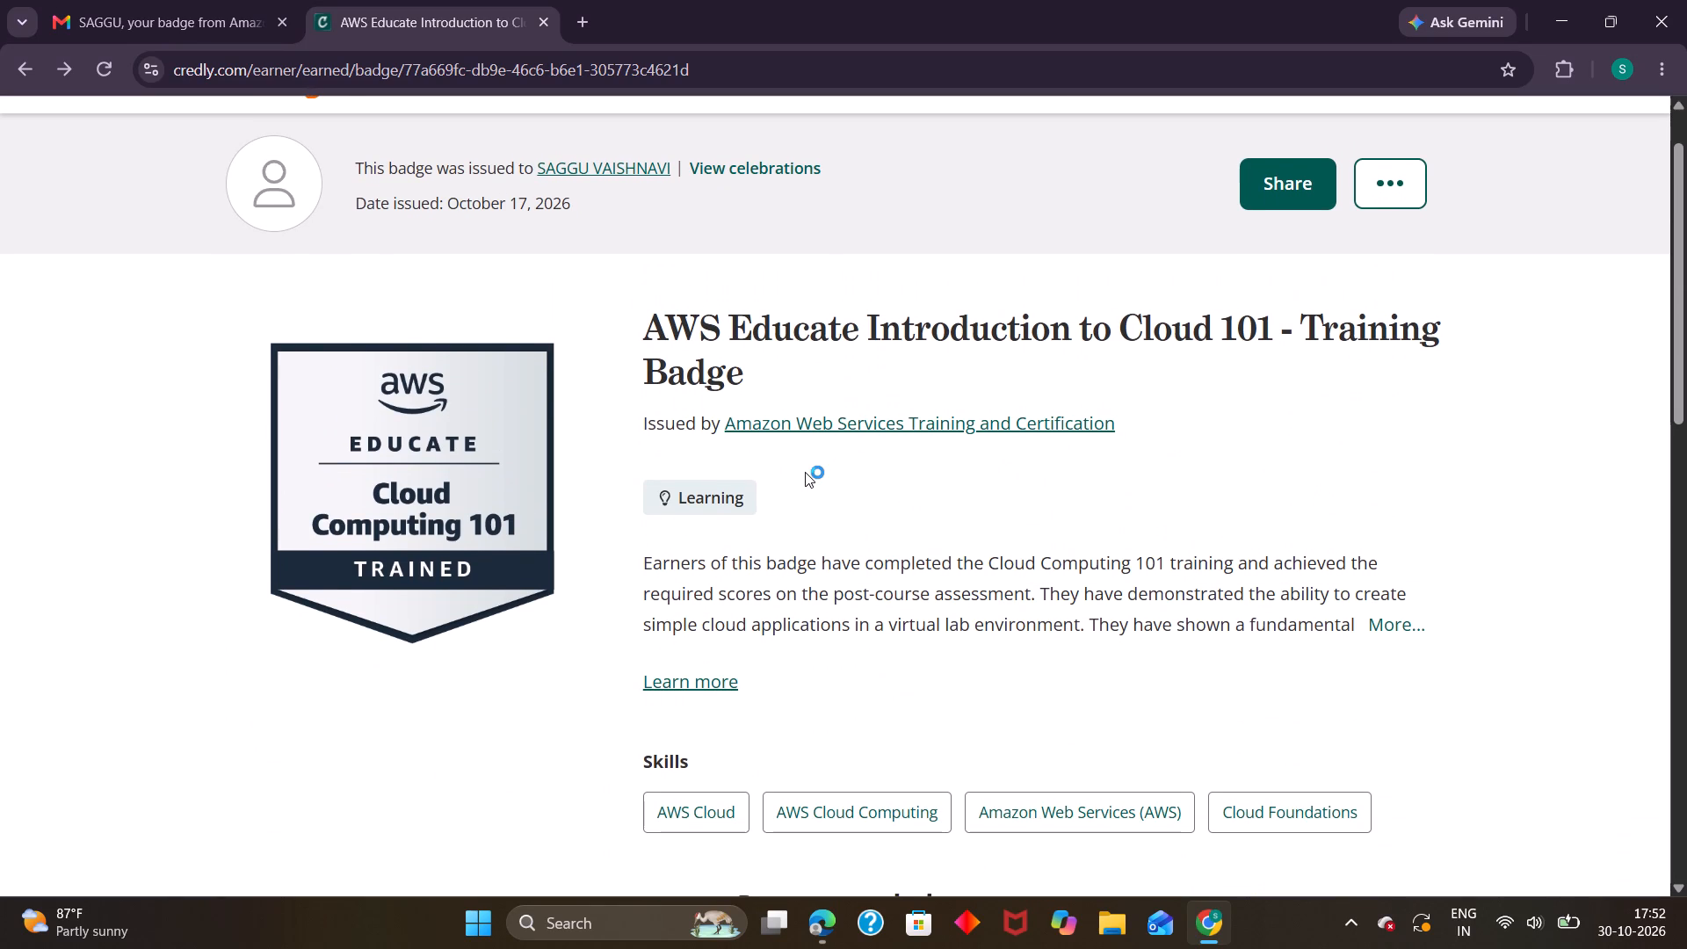
Minimize the browser and open the resume PDF located just below the 4thprog file on the desktop.
double_click(1545, 0)
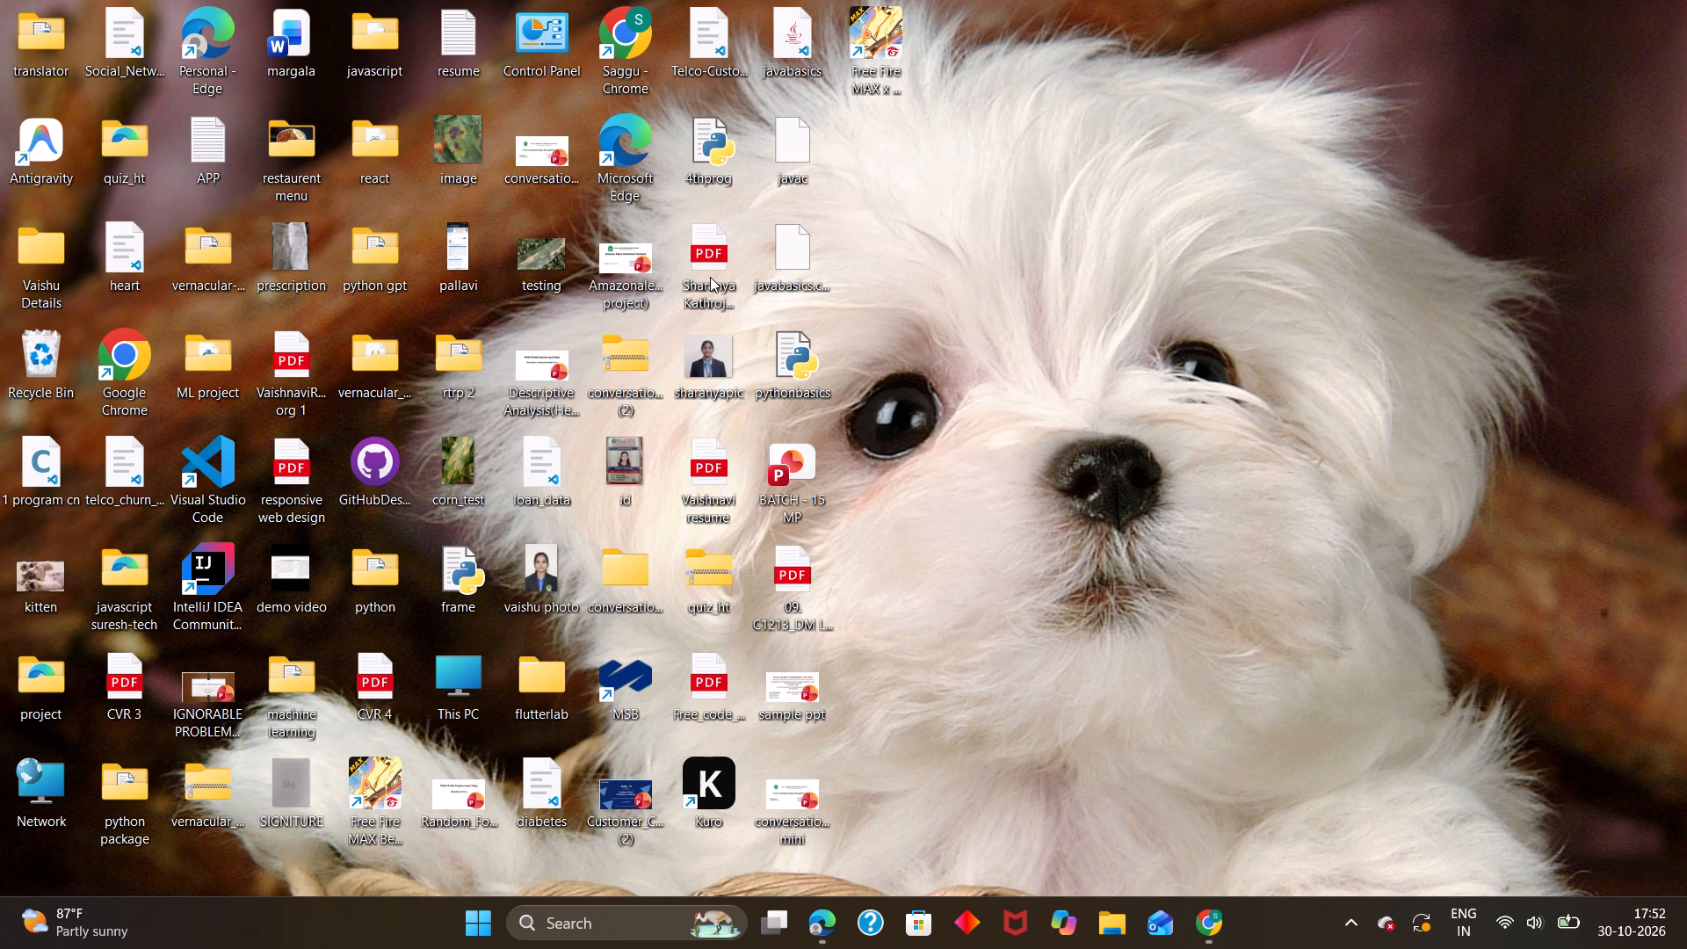
double_click(699, 260)
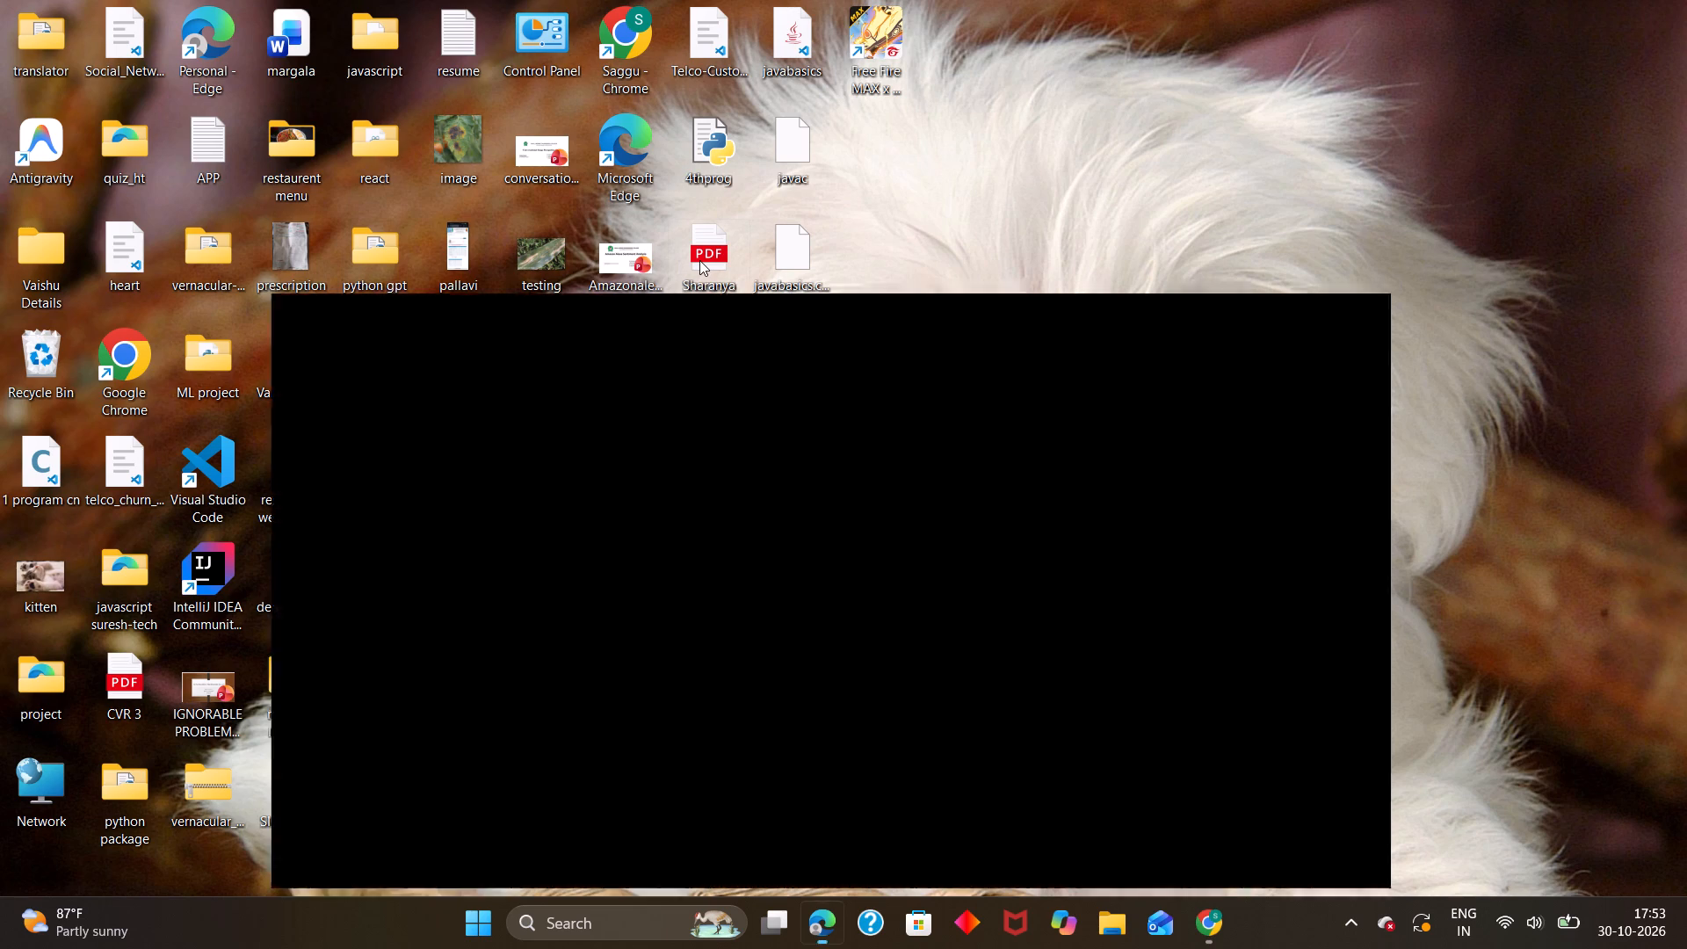
Examine the resume's projects, certifications and achievements through its last page, and return to the desktop.
scroll(759, 564, "down", 4)
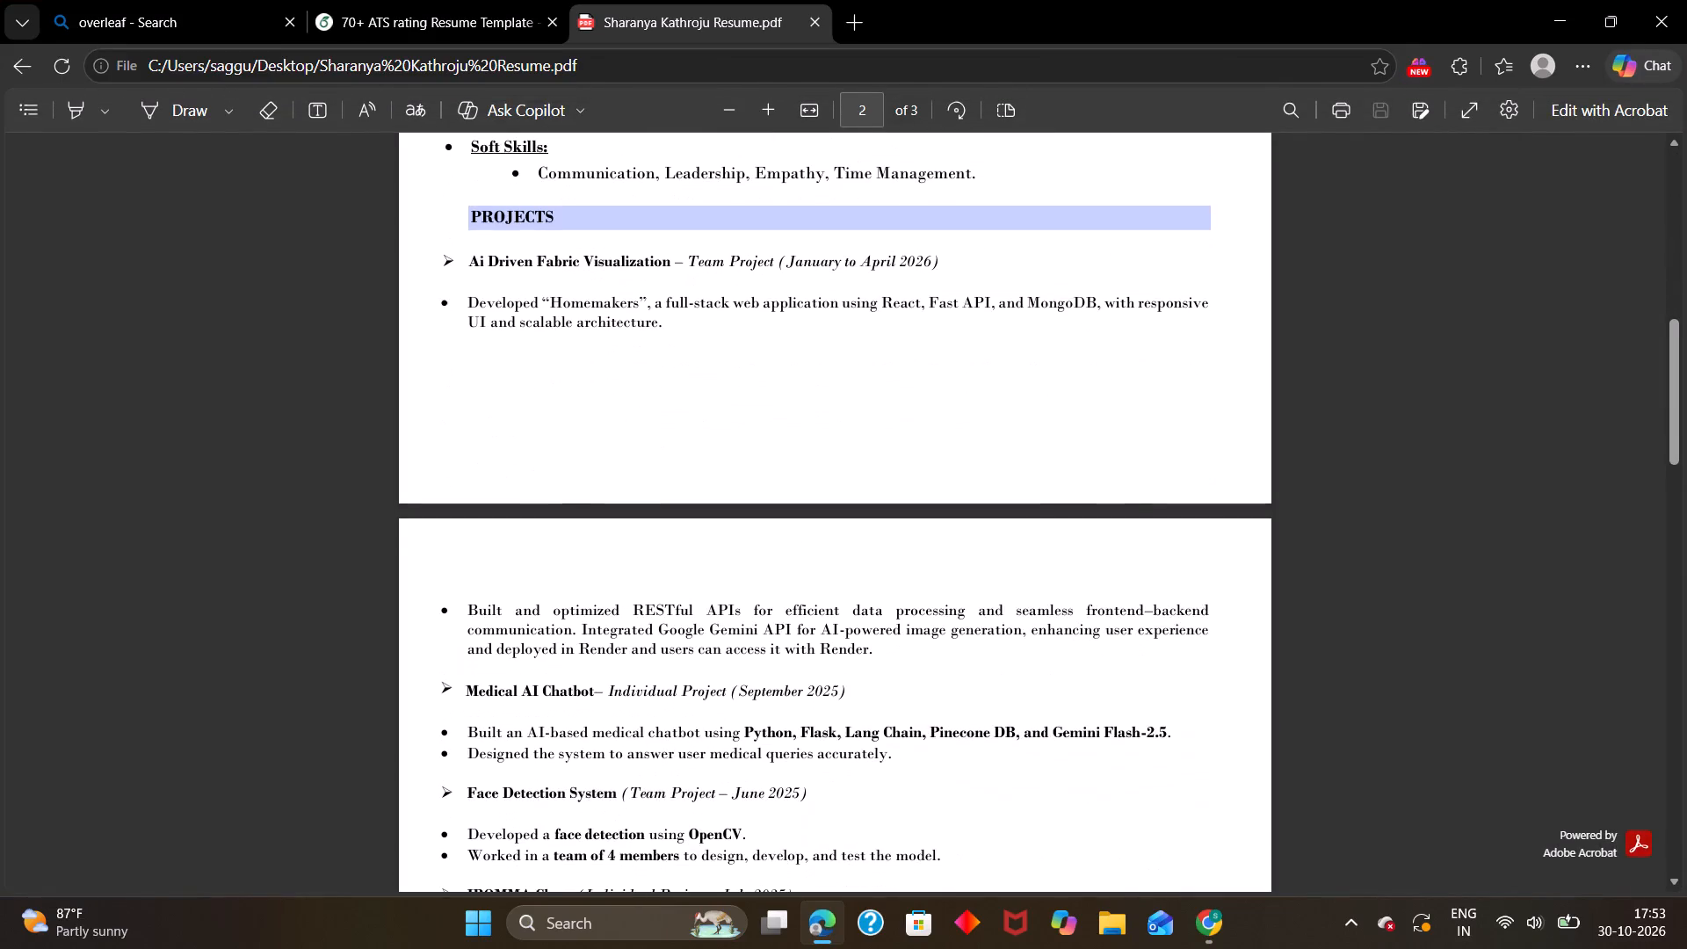
scroll(759, 564, "down", 12)
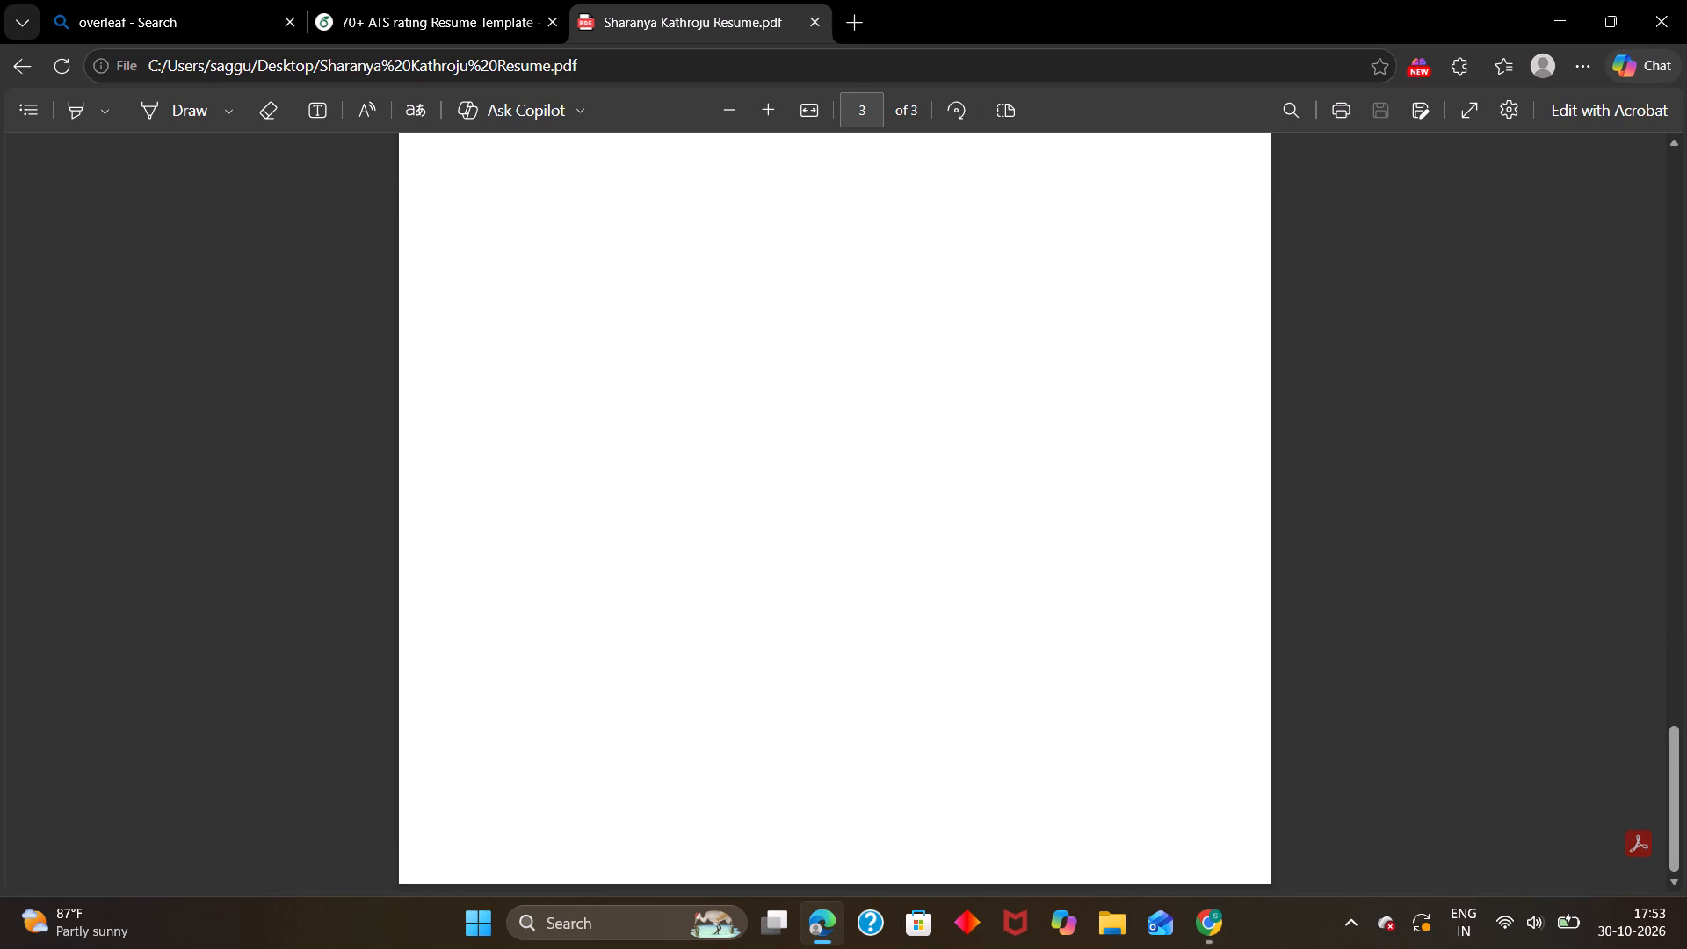
left_click(759, 564)
scroll(759, 564, "up", 6)
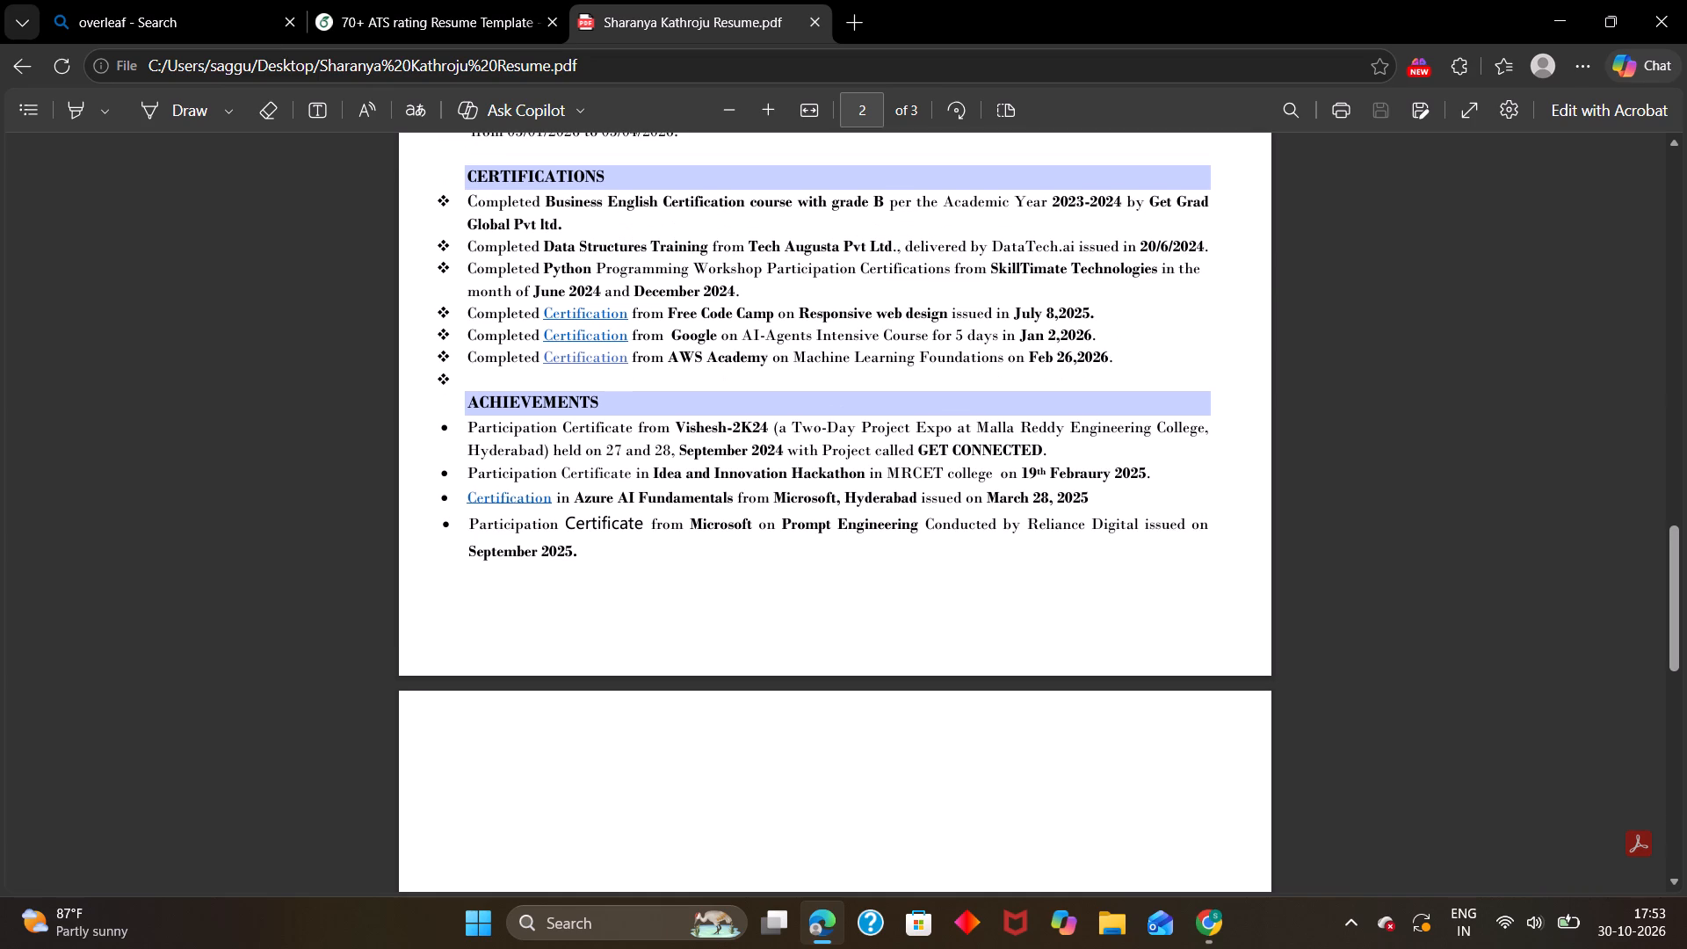
scroll(759, 564, "down", 1)
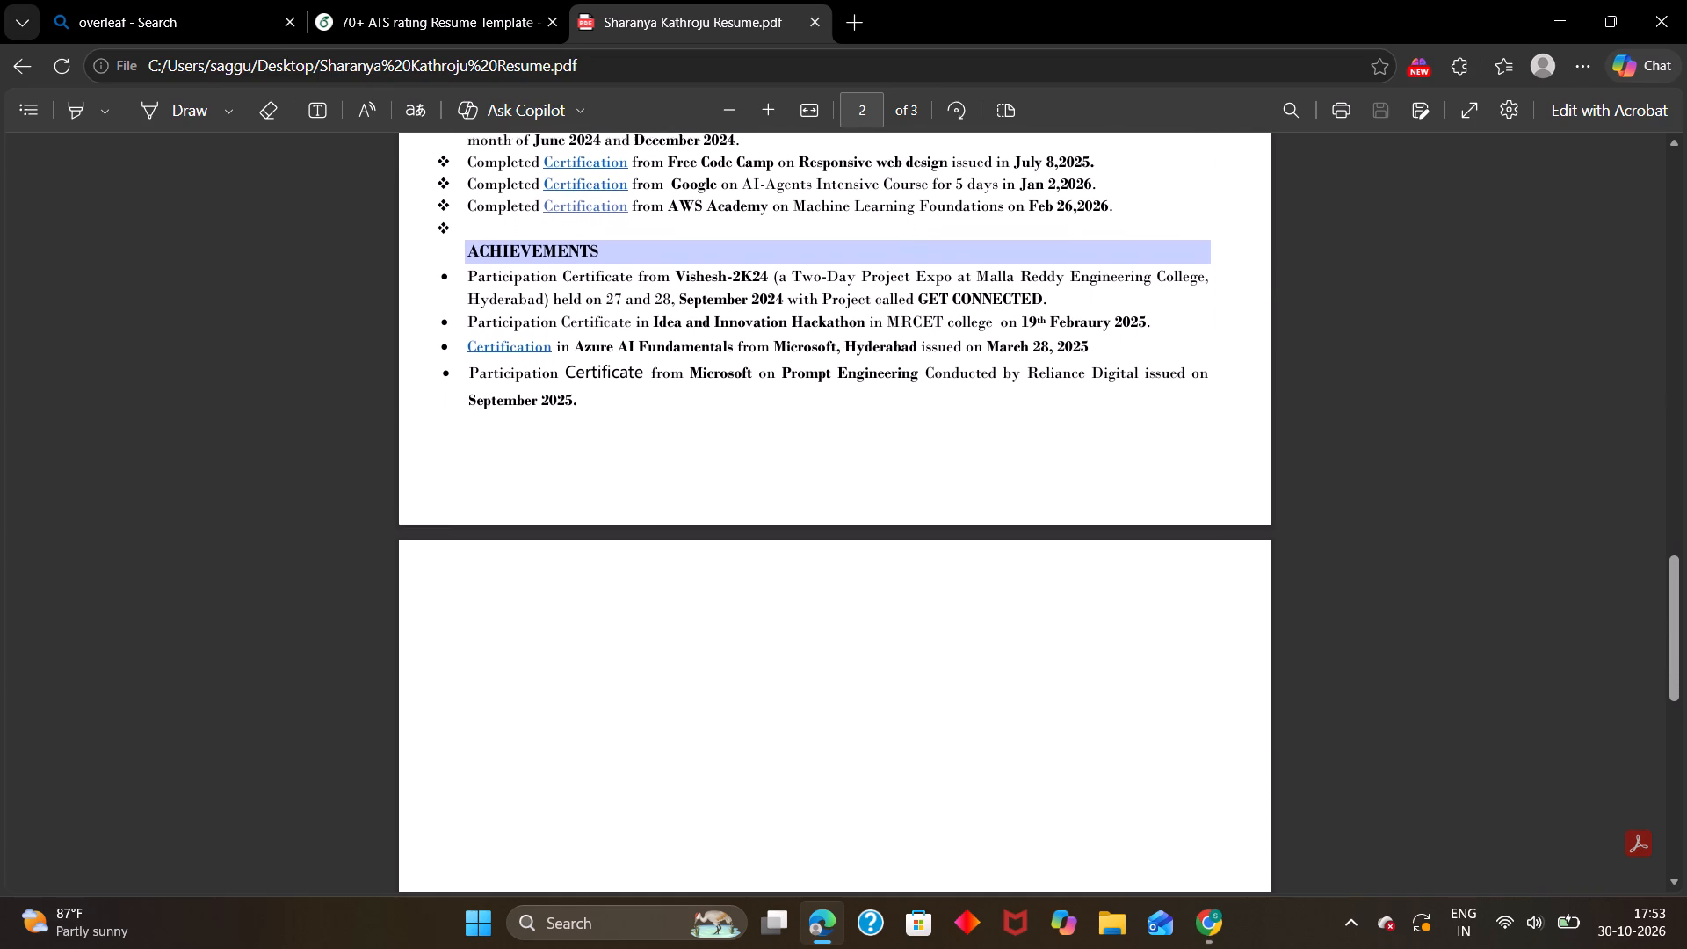
scroll(759, 564, "down", 1)
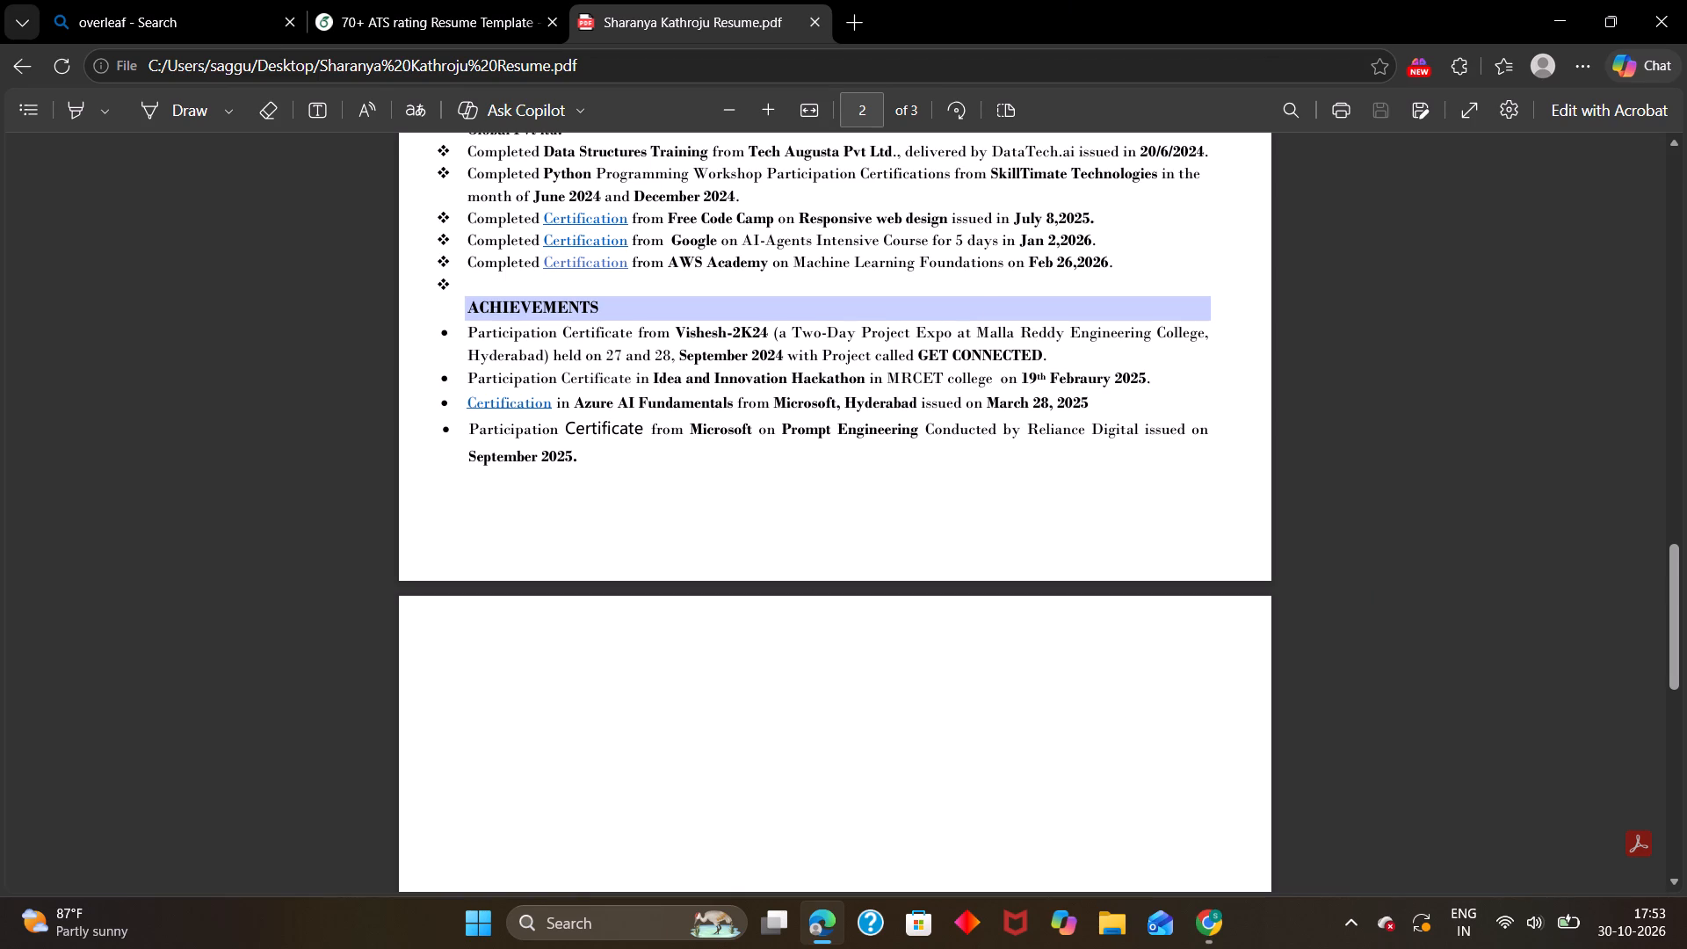
left_click(1556, 7)
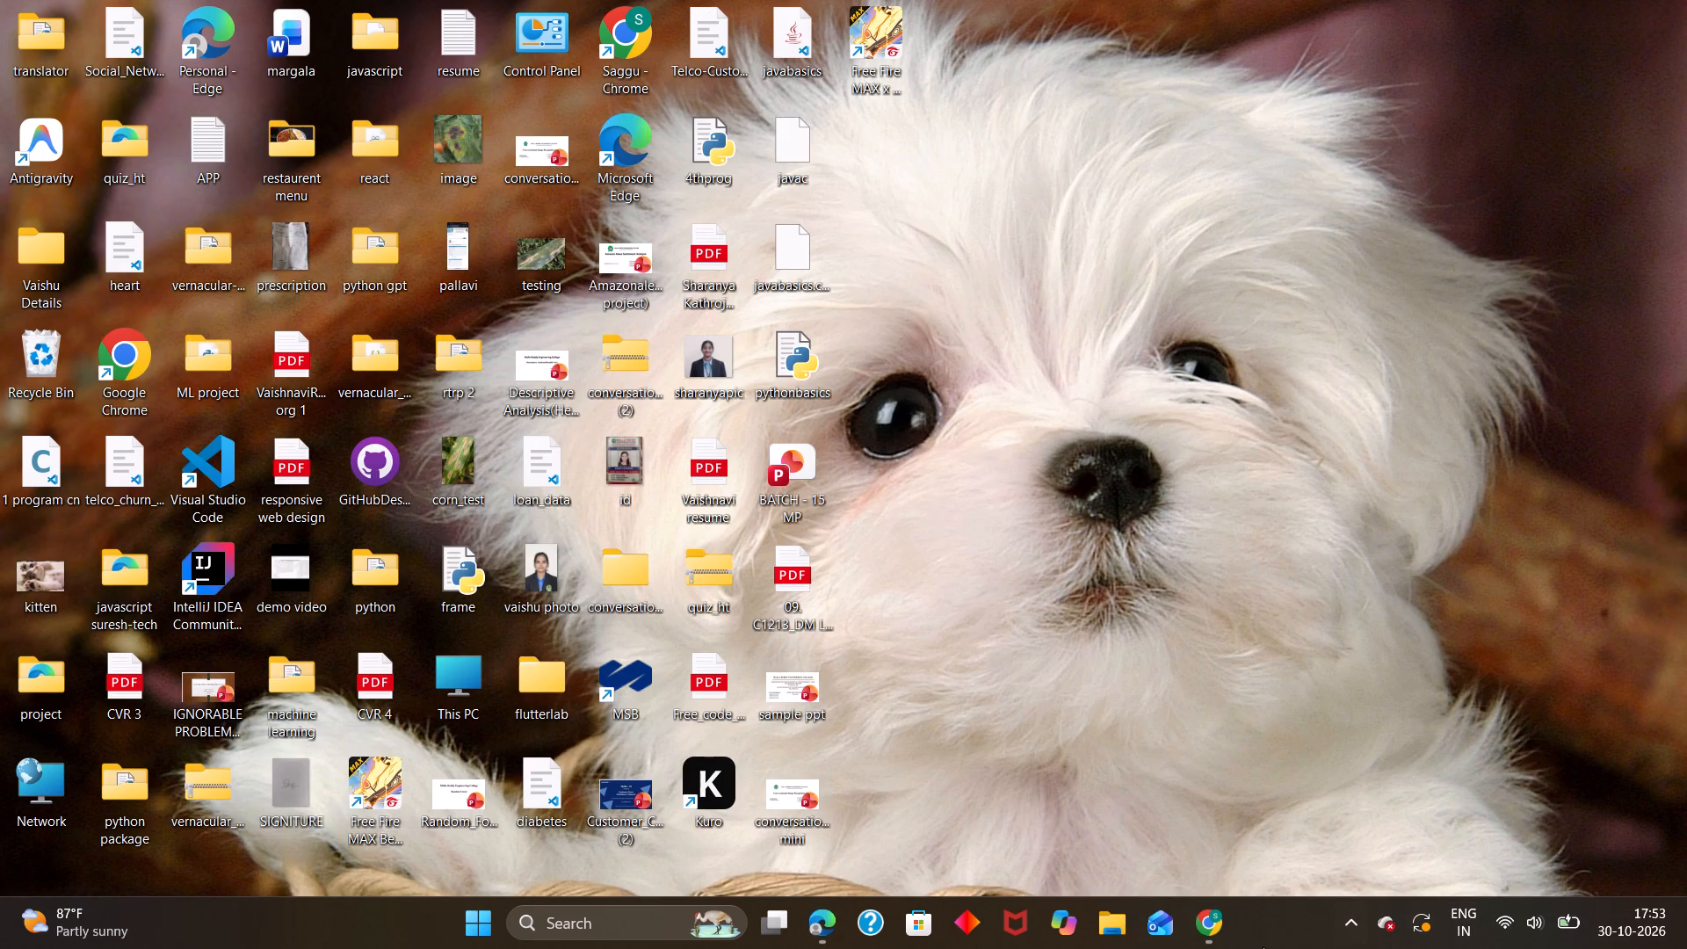
Switch back to Chrome and review the AWS Educate Introduction to Cloud 101 badge's description, skills and recommended learning.
left_click(1197, 859)
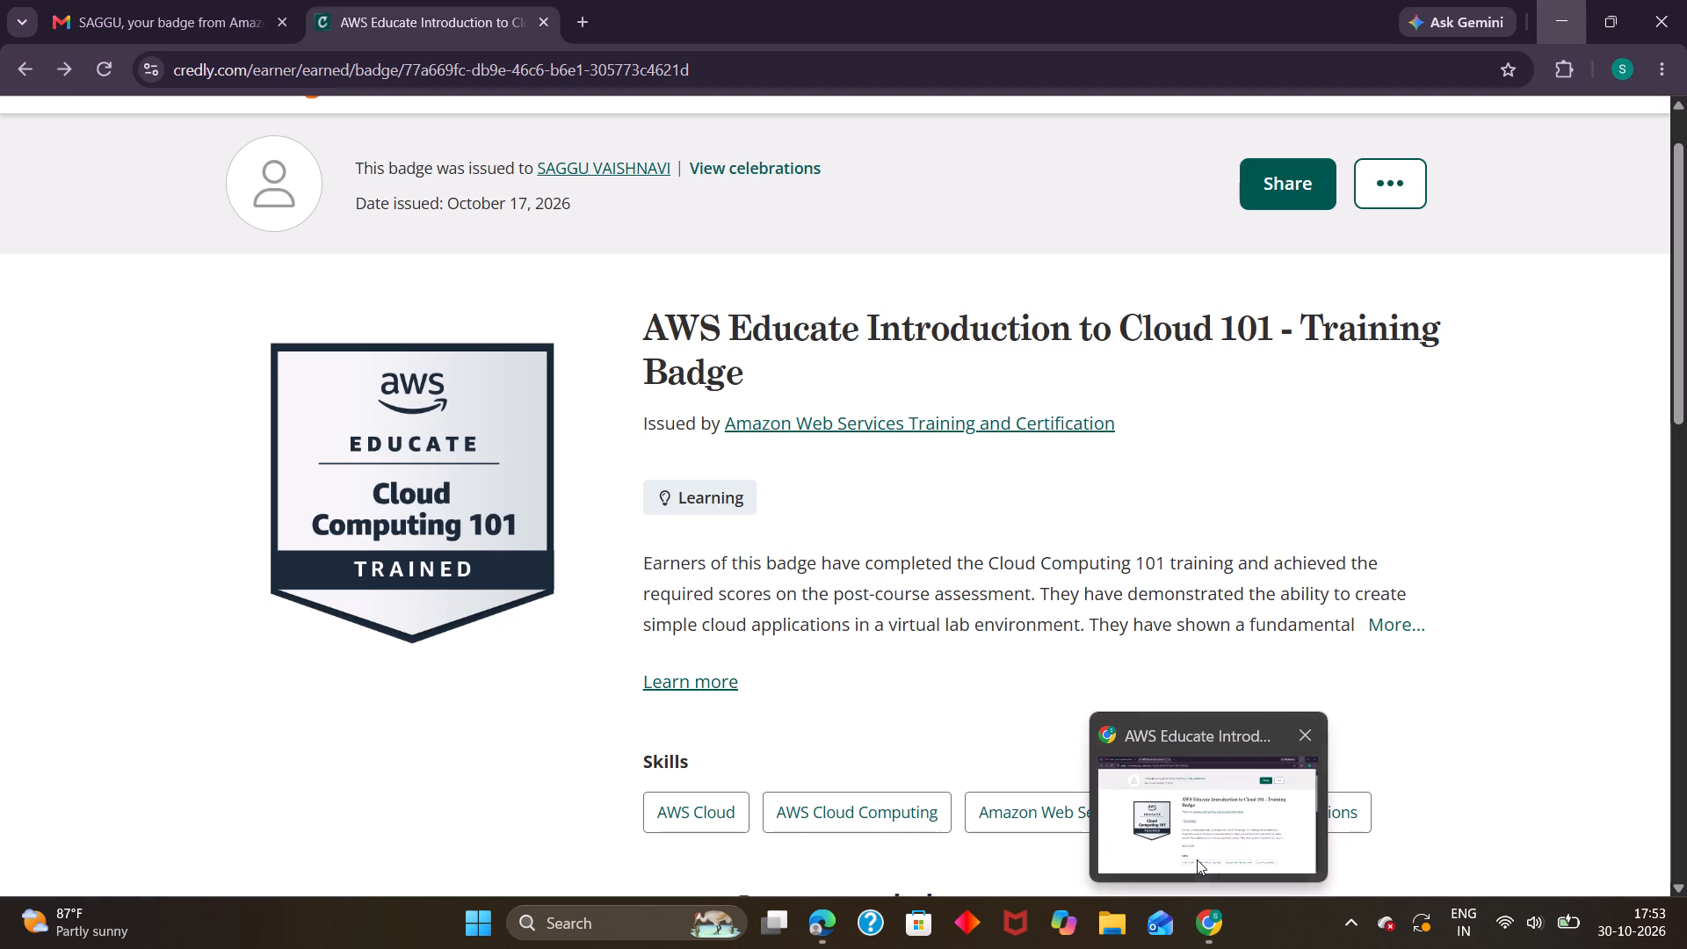
scroll(975, 750, "down", 2)
scroll(975, 750, "up", 2)
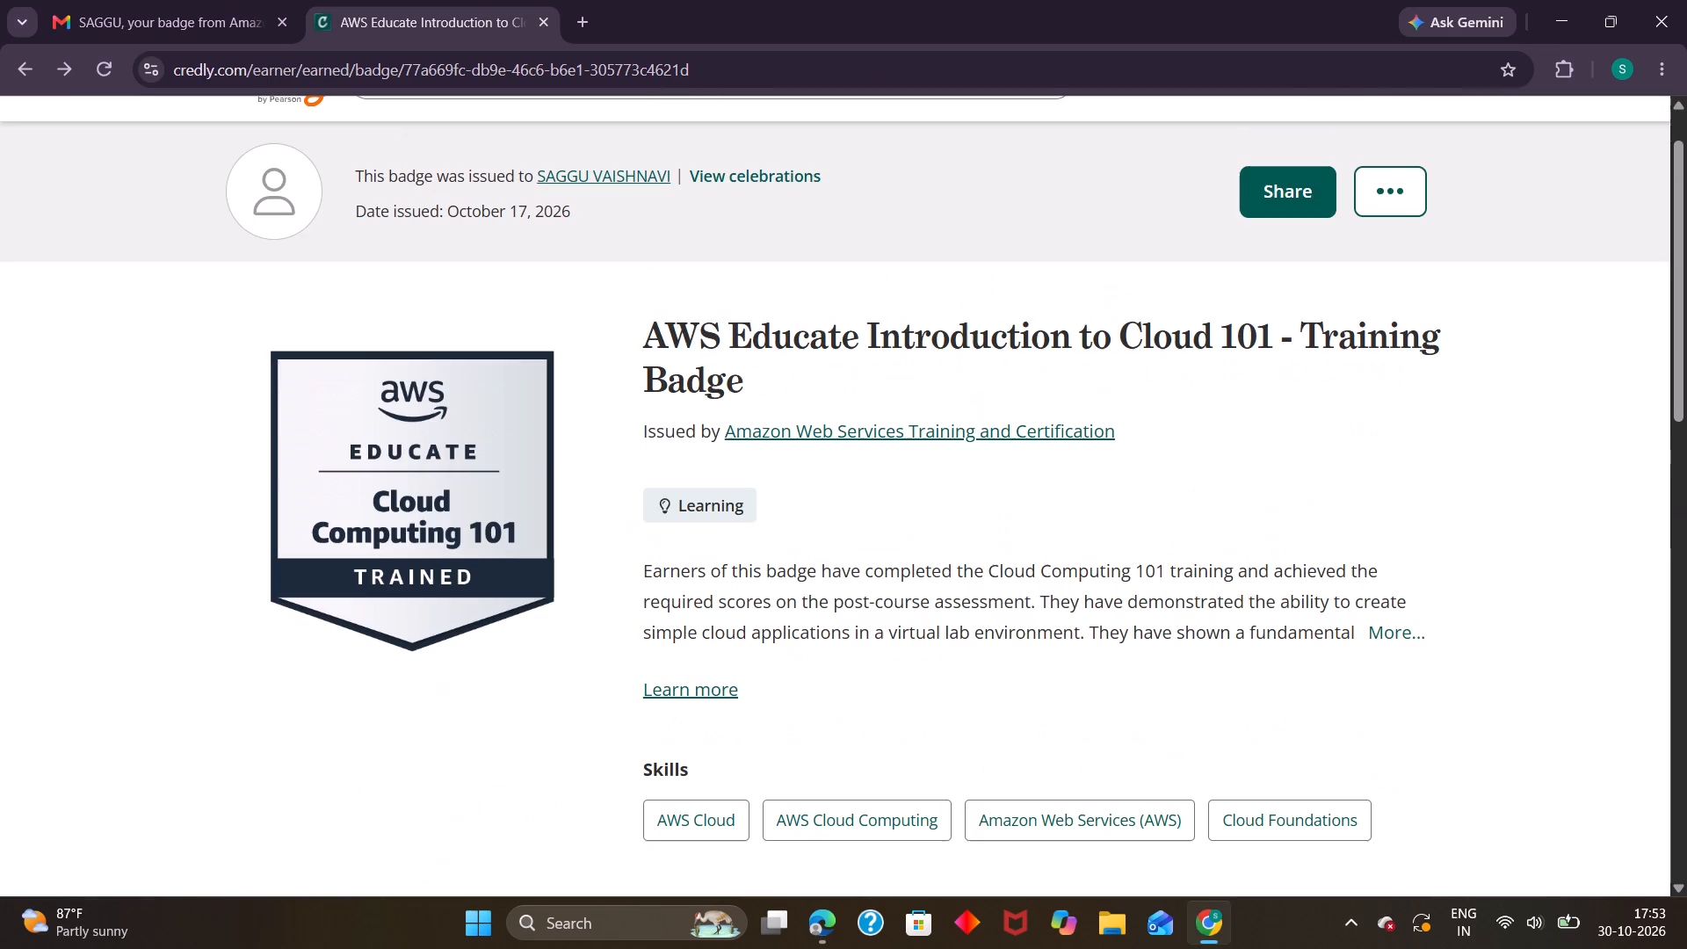
scroll(975, 750, "down", 1)
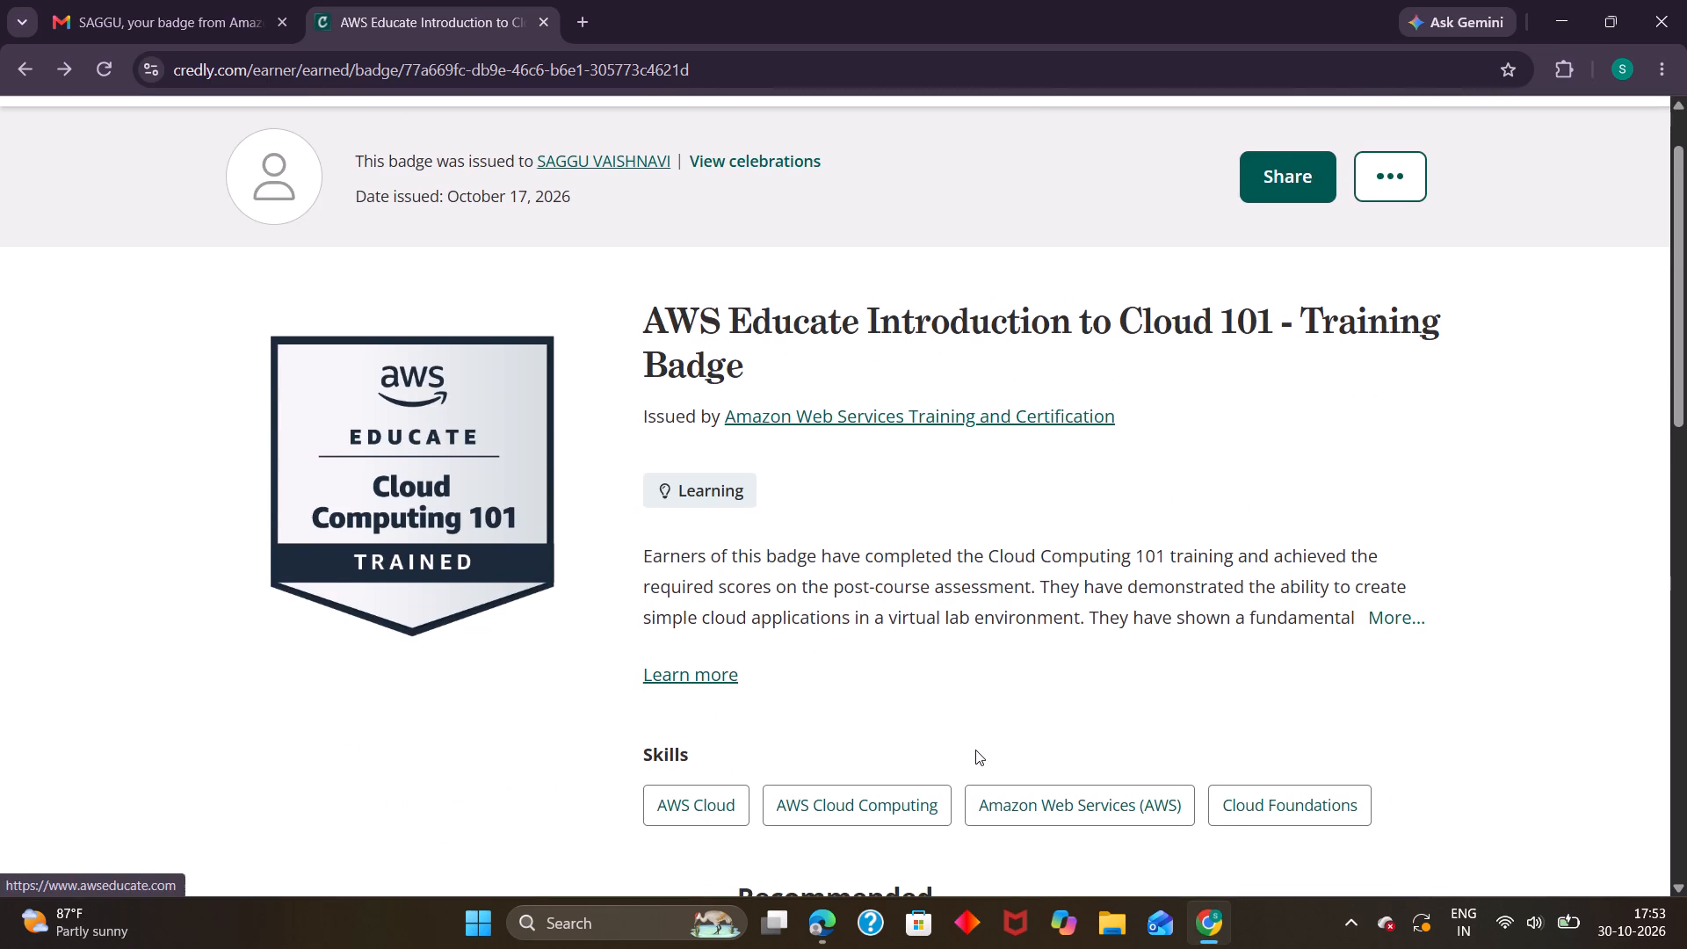
scroll(975, 750, "down", 2)
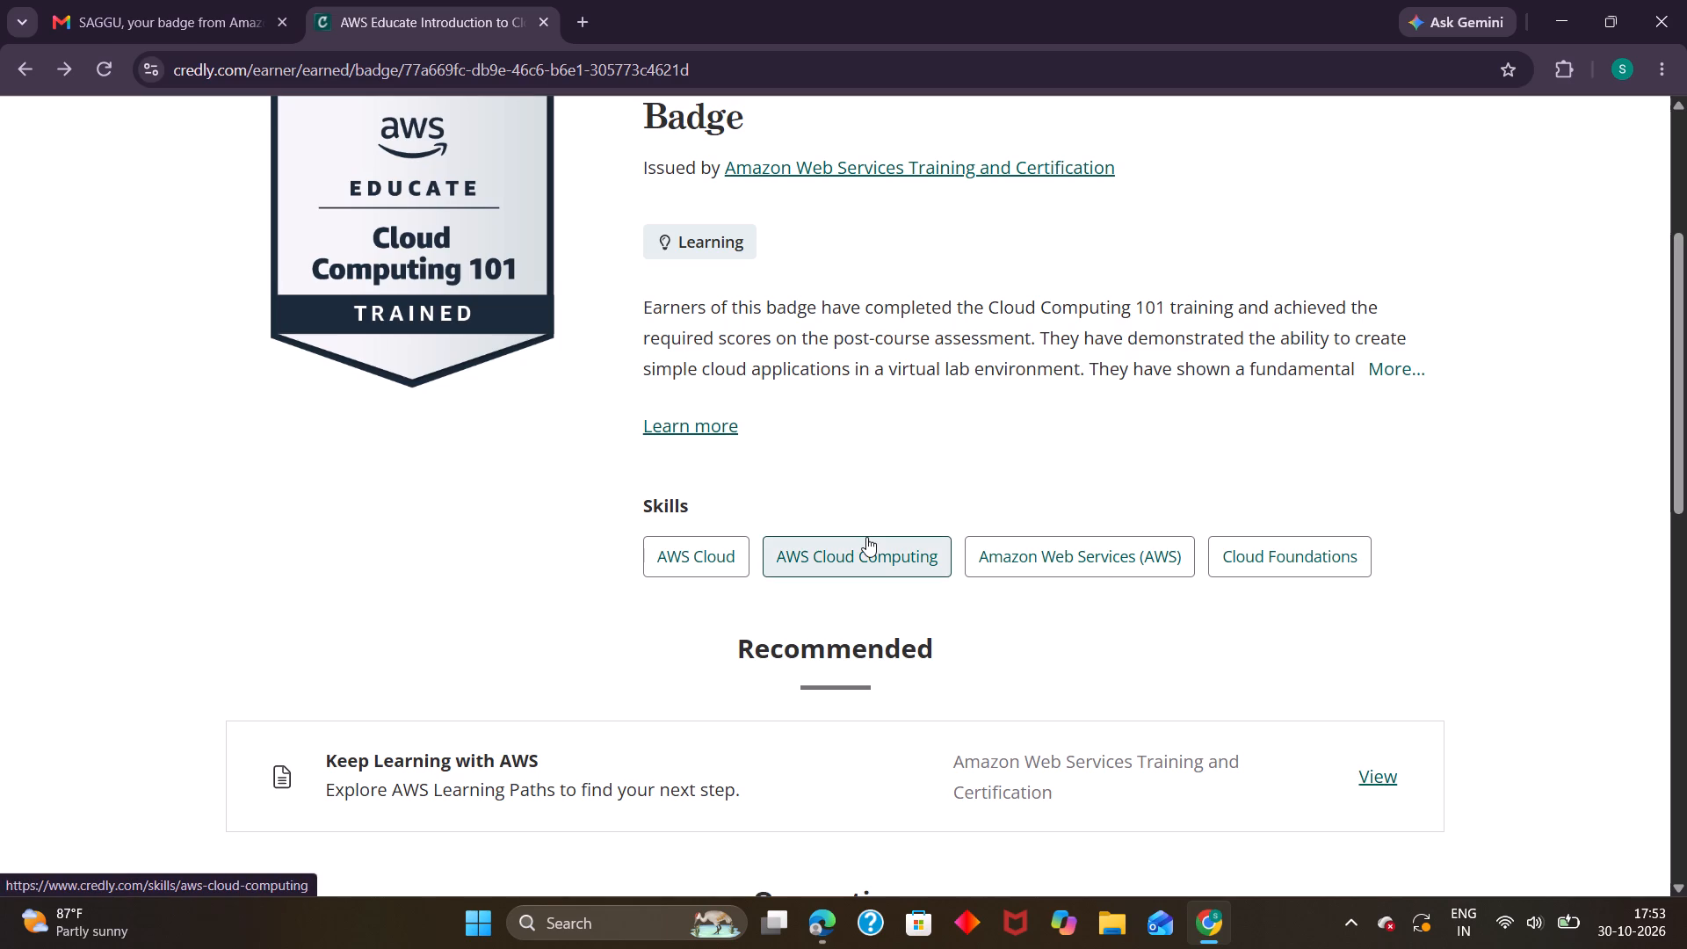
scroll(866, 537, "up", 3)
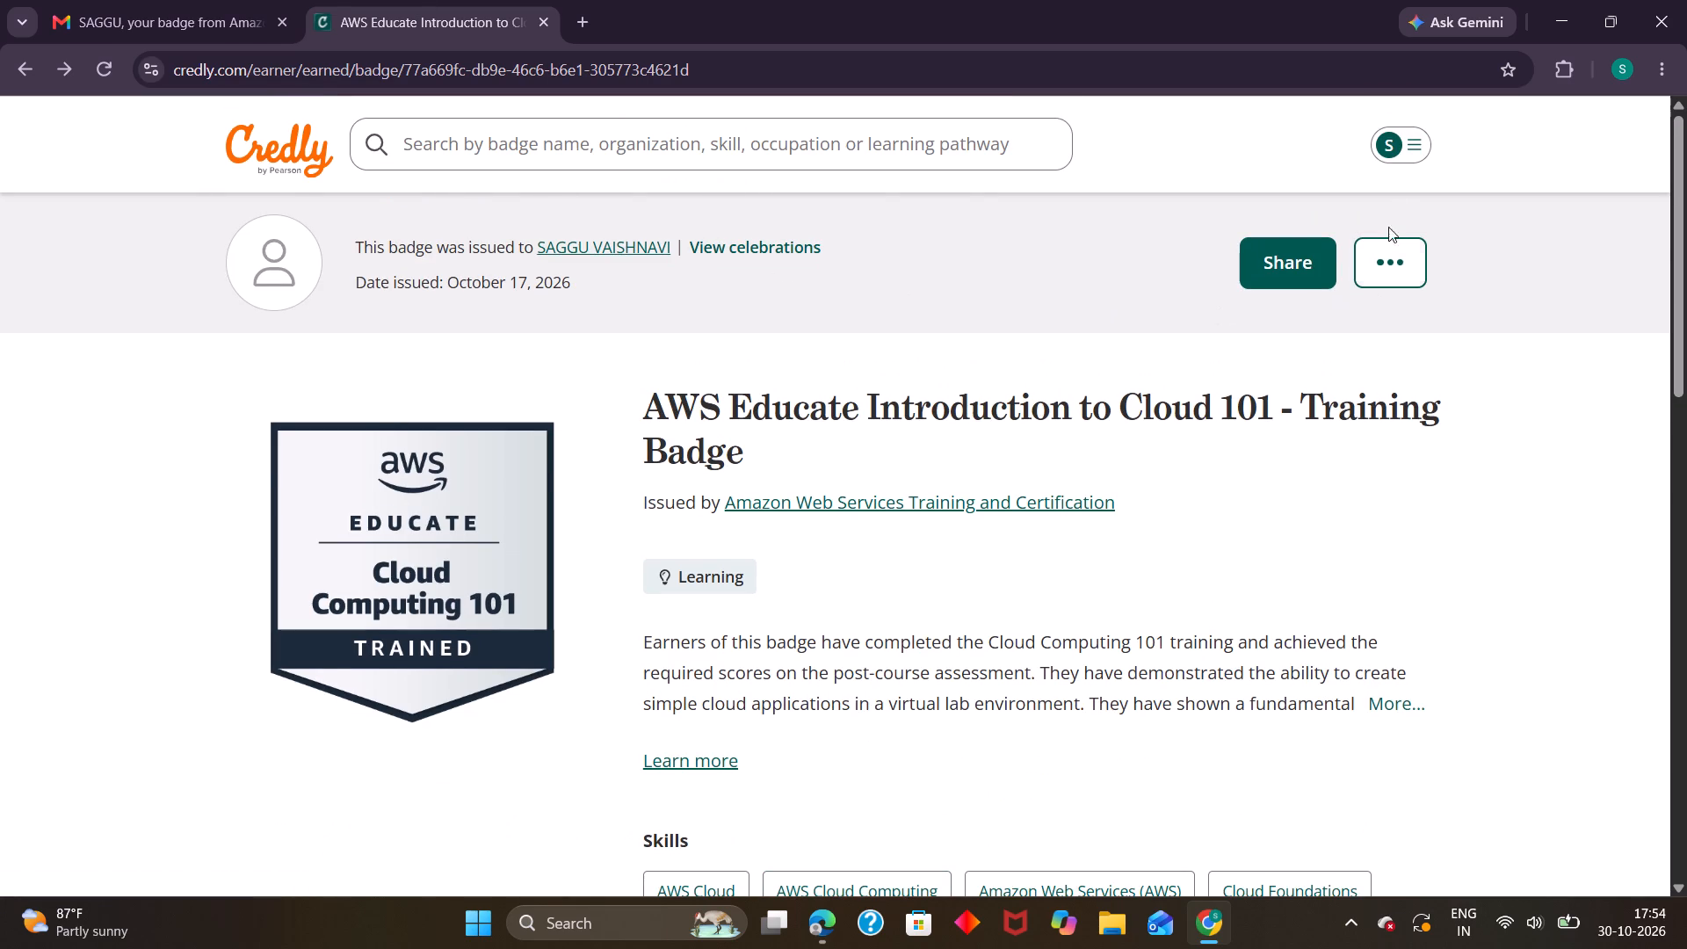
View the additional options for the AWS Educate Introduction to Cloud 101 badge, and close them without choosing any.
left_click(1394, 253)
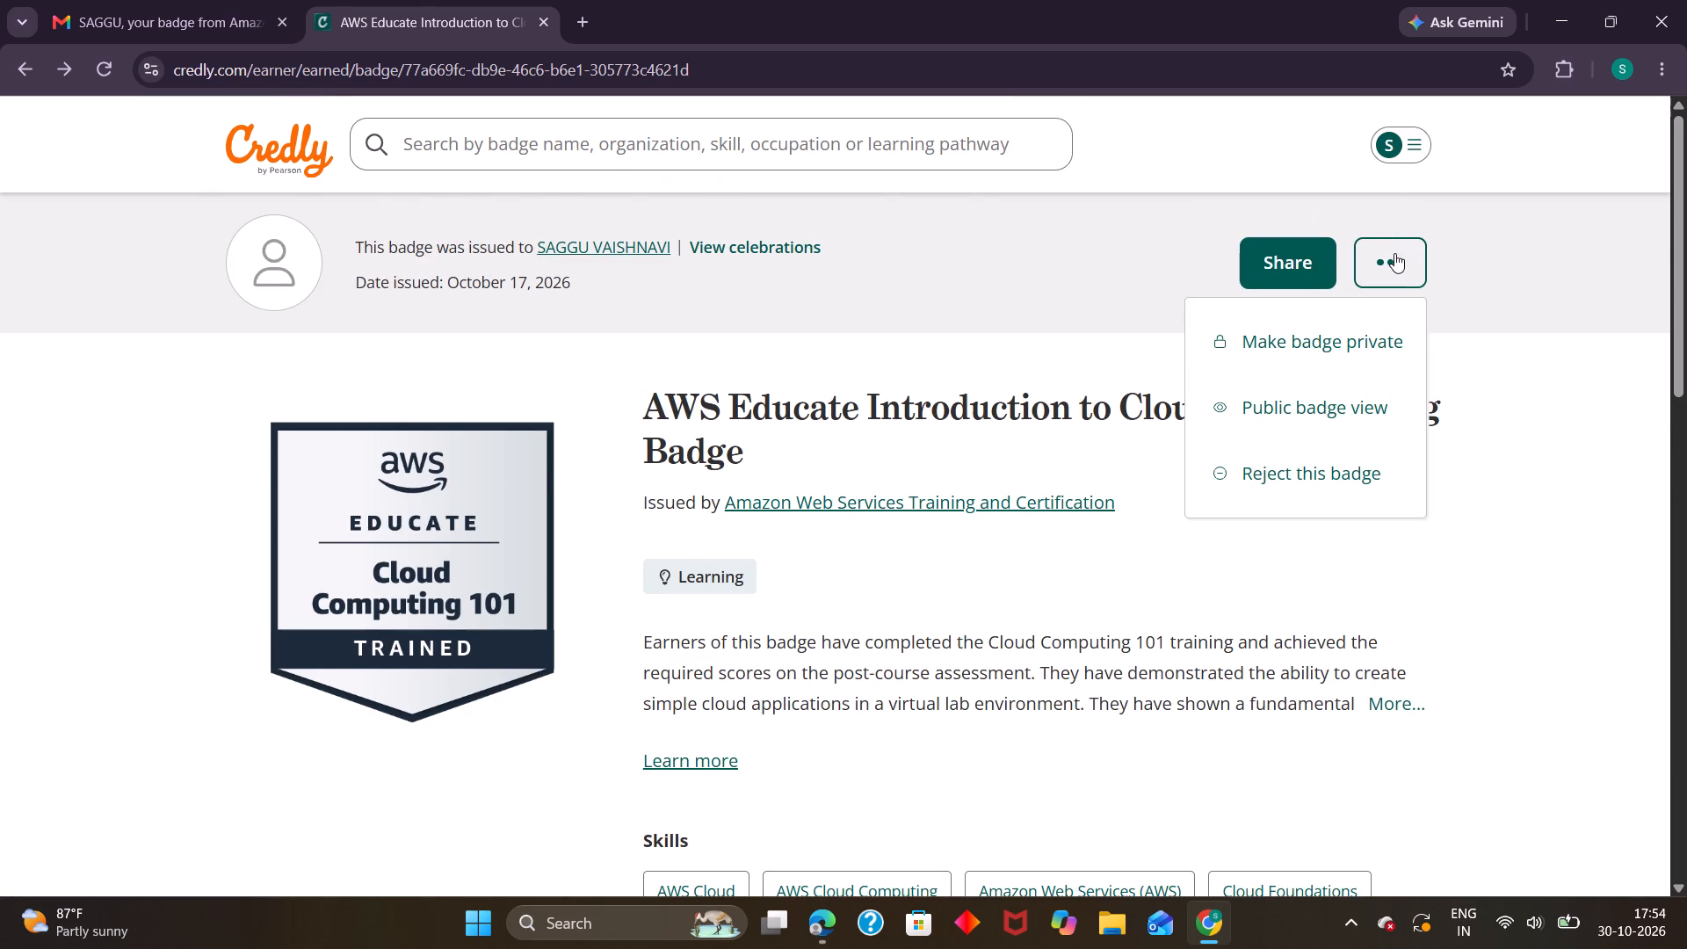
left_click(1394, 253)
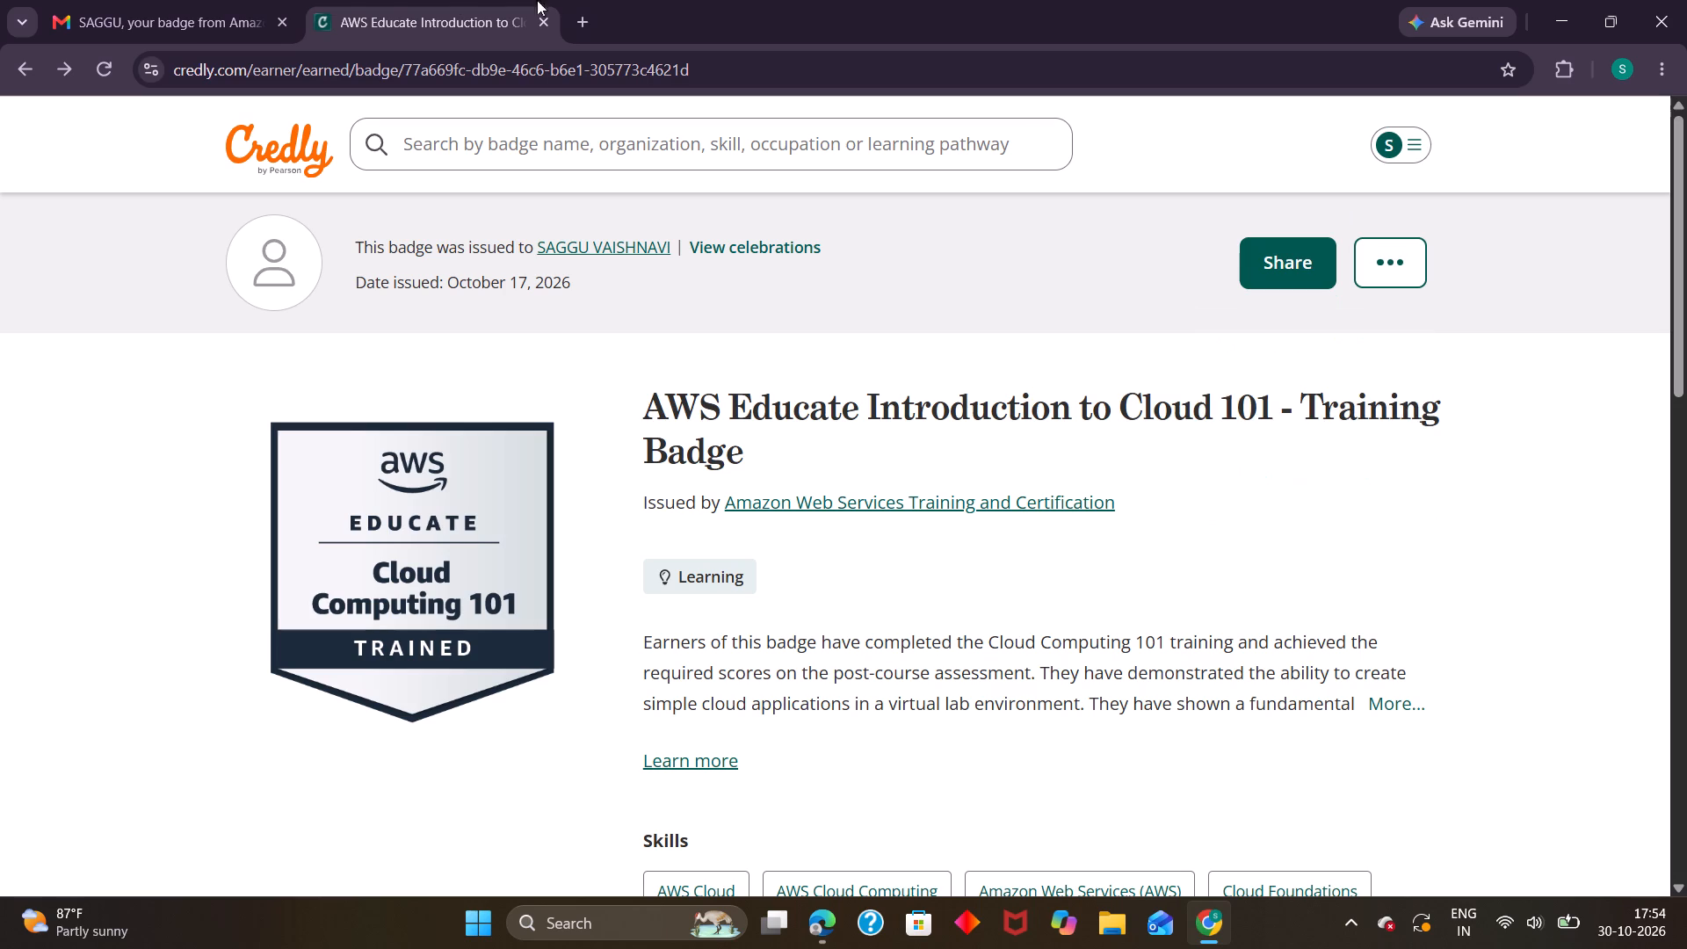
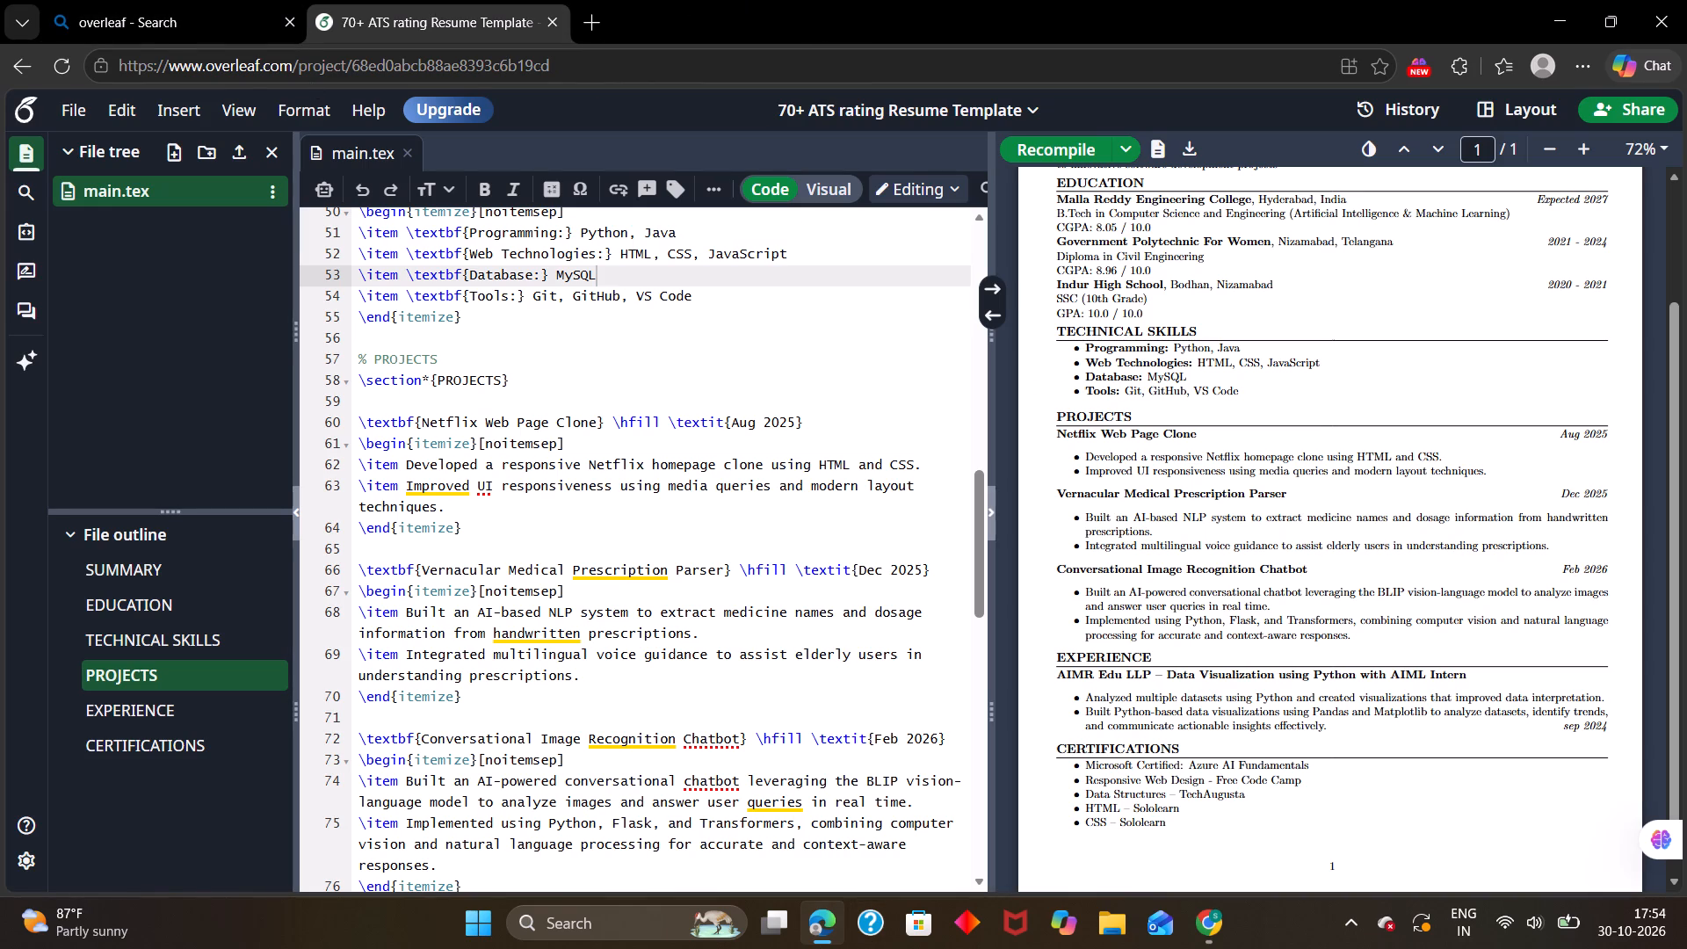
Switch from the resume project to the Bing search results for overleaf and view the top results.
left_click(148, 21)
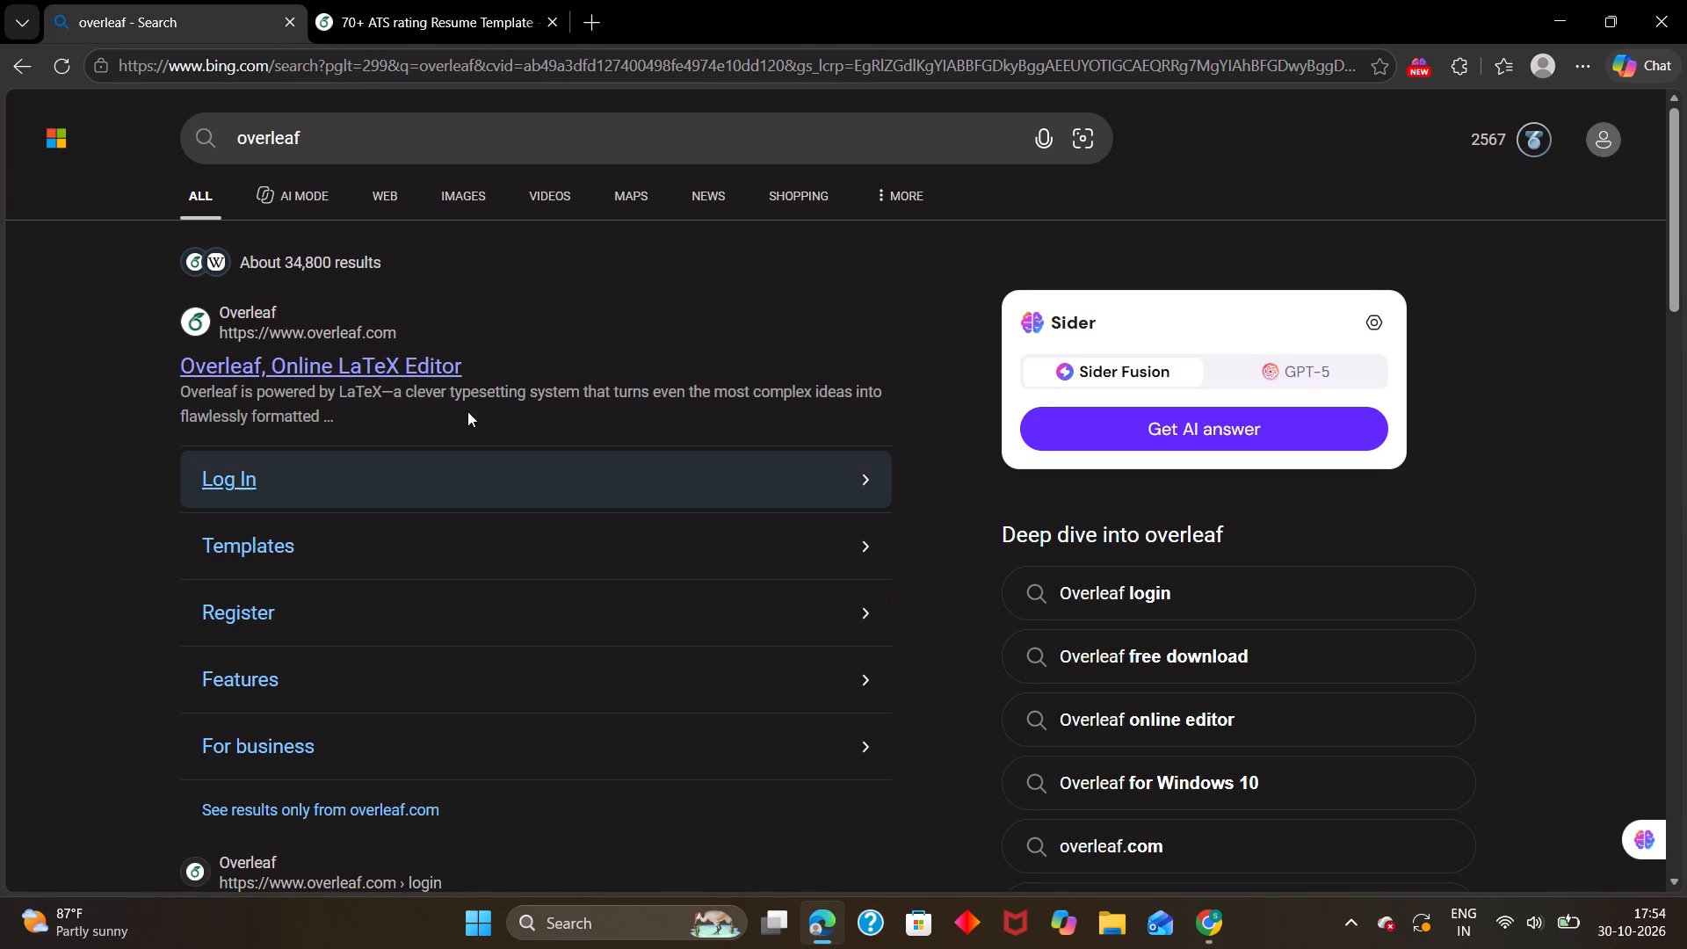
scroll(414, 385, "up", 5)
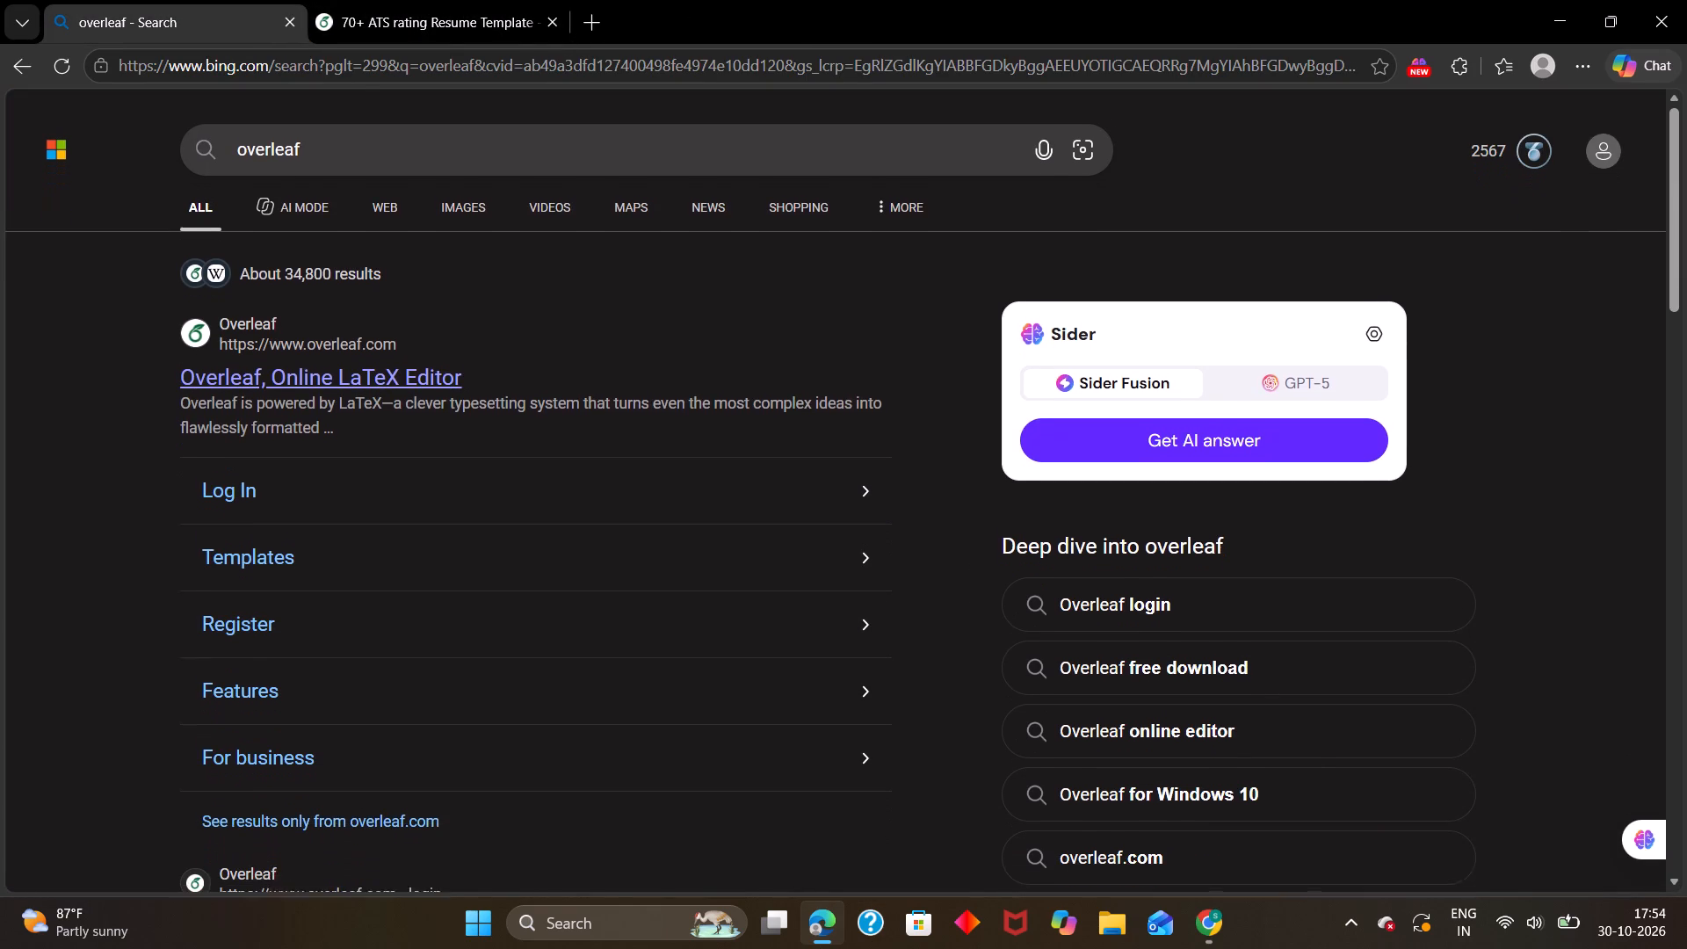
Switch to the Overleaf resume project and delete the HTML and CSS Sololearn items from the CERTIFICATIONS list in main.tex.
left_click(418, 0)
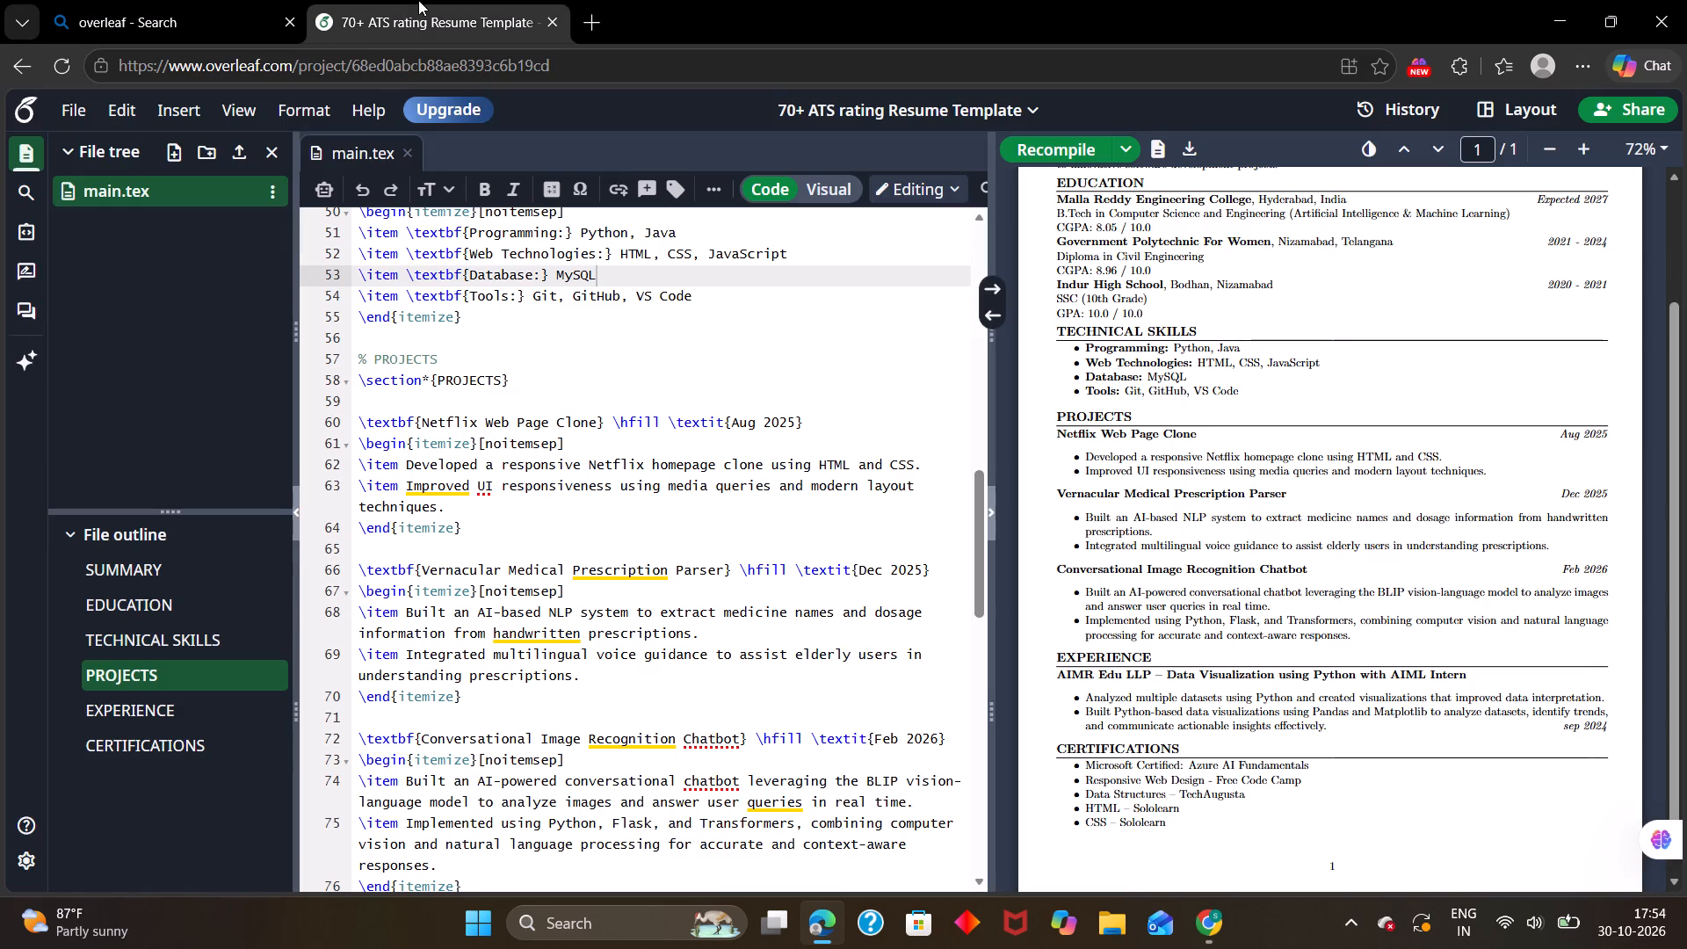
scroll(552, 641, "down", 5)
scroll(552, 641, "up", 2)
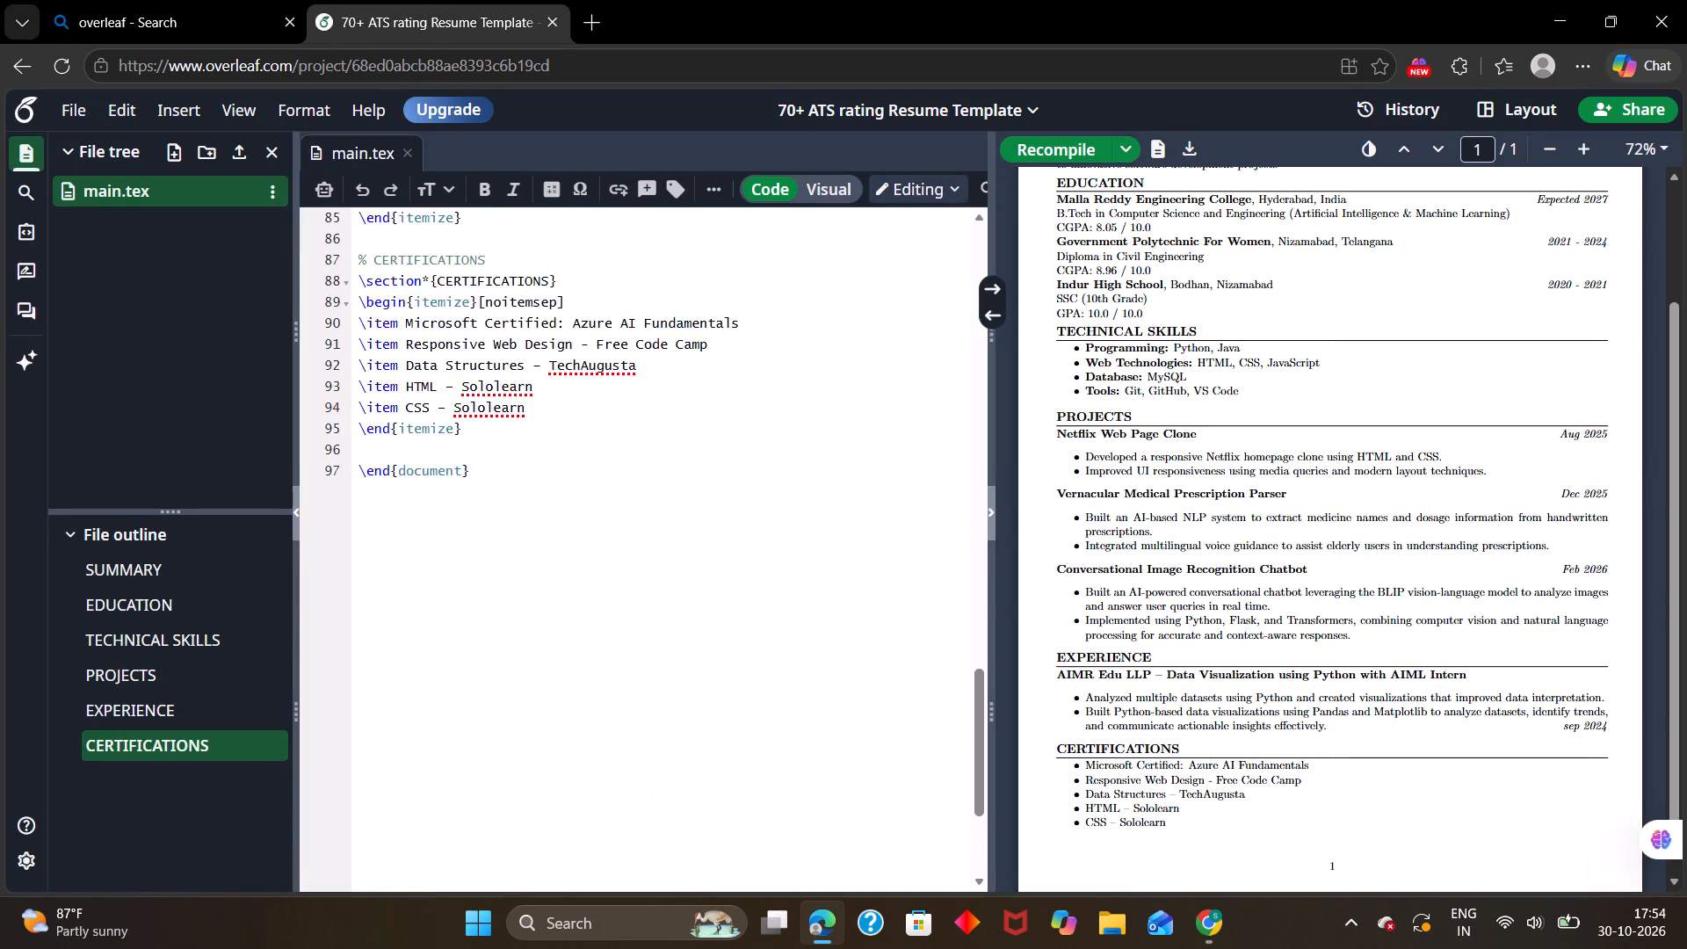
scroll(552, 641, "up", 1)
left_click_drag(539, 708, 472, 706)
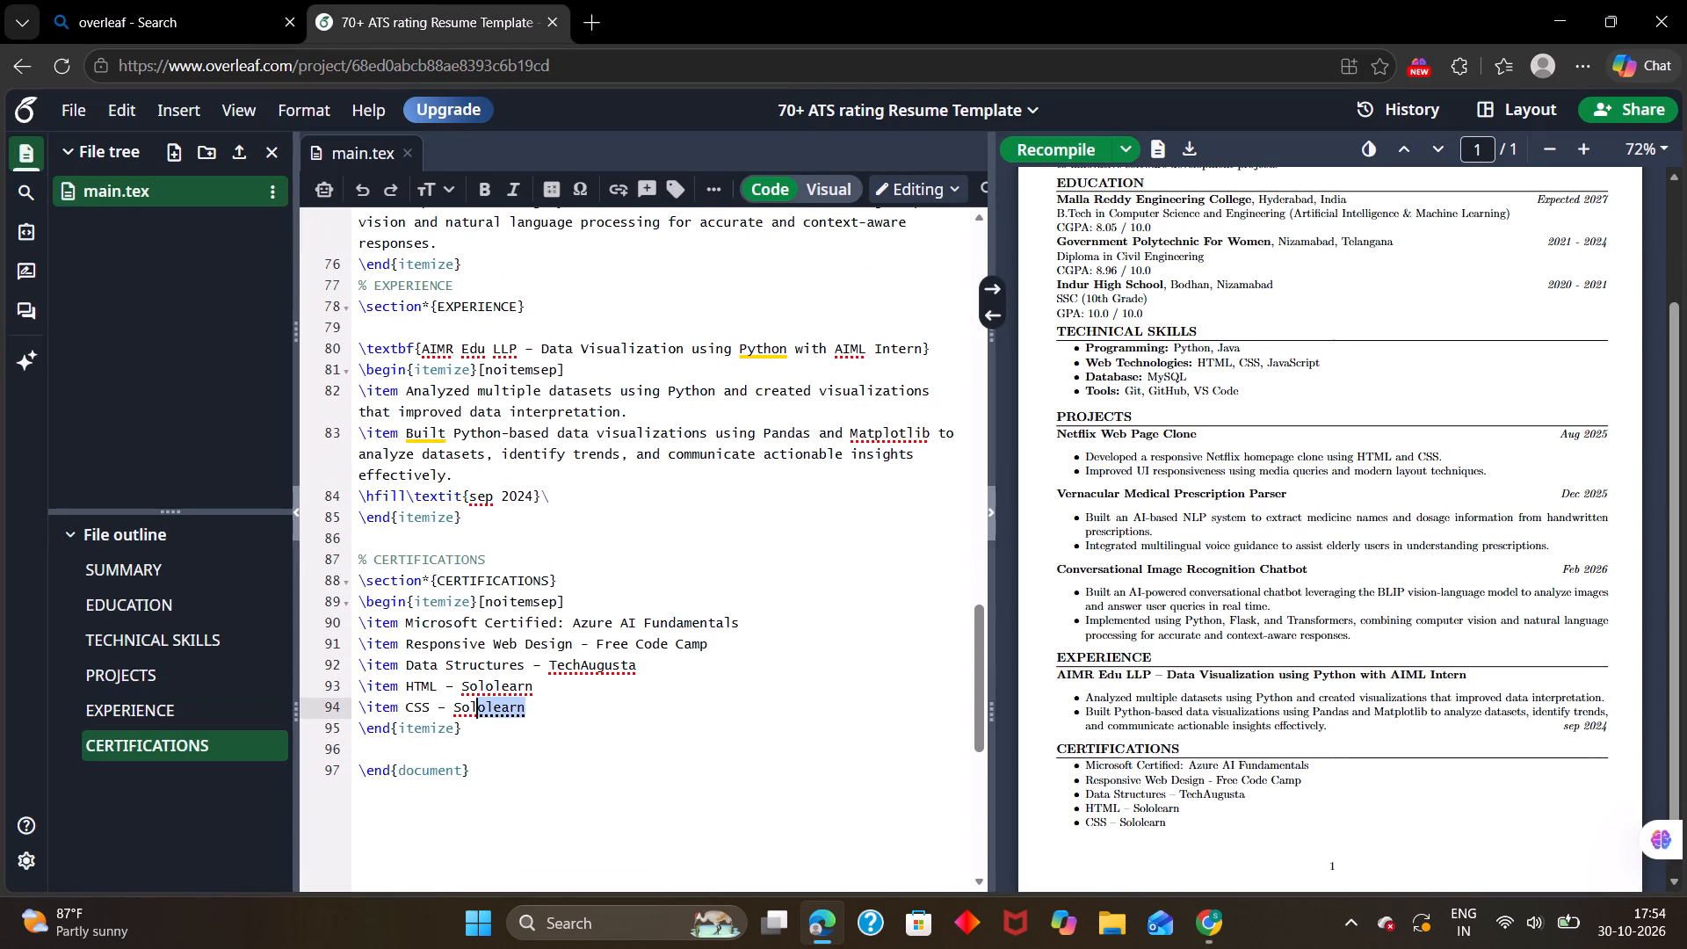
left_click_drag(472, 706, 339, 685)
key("BackSpace")
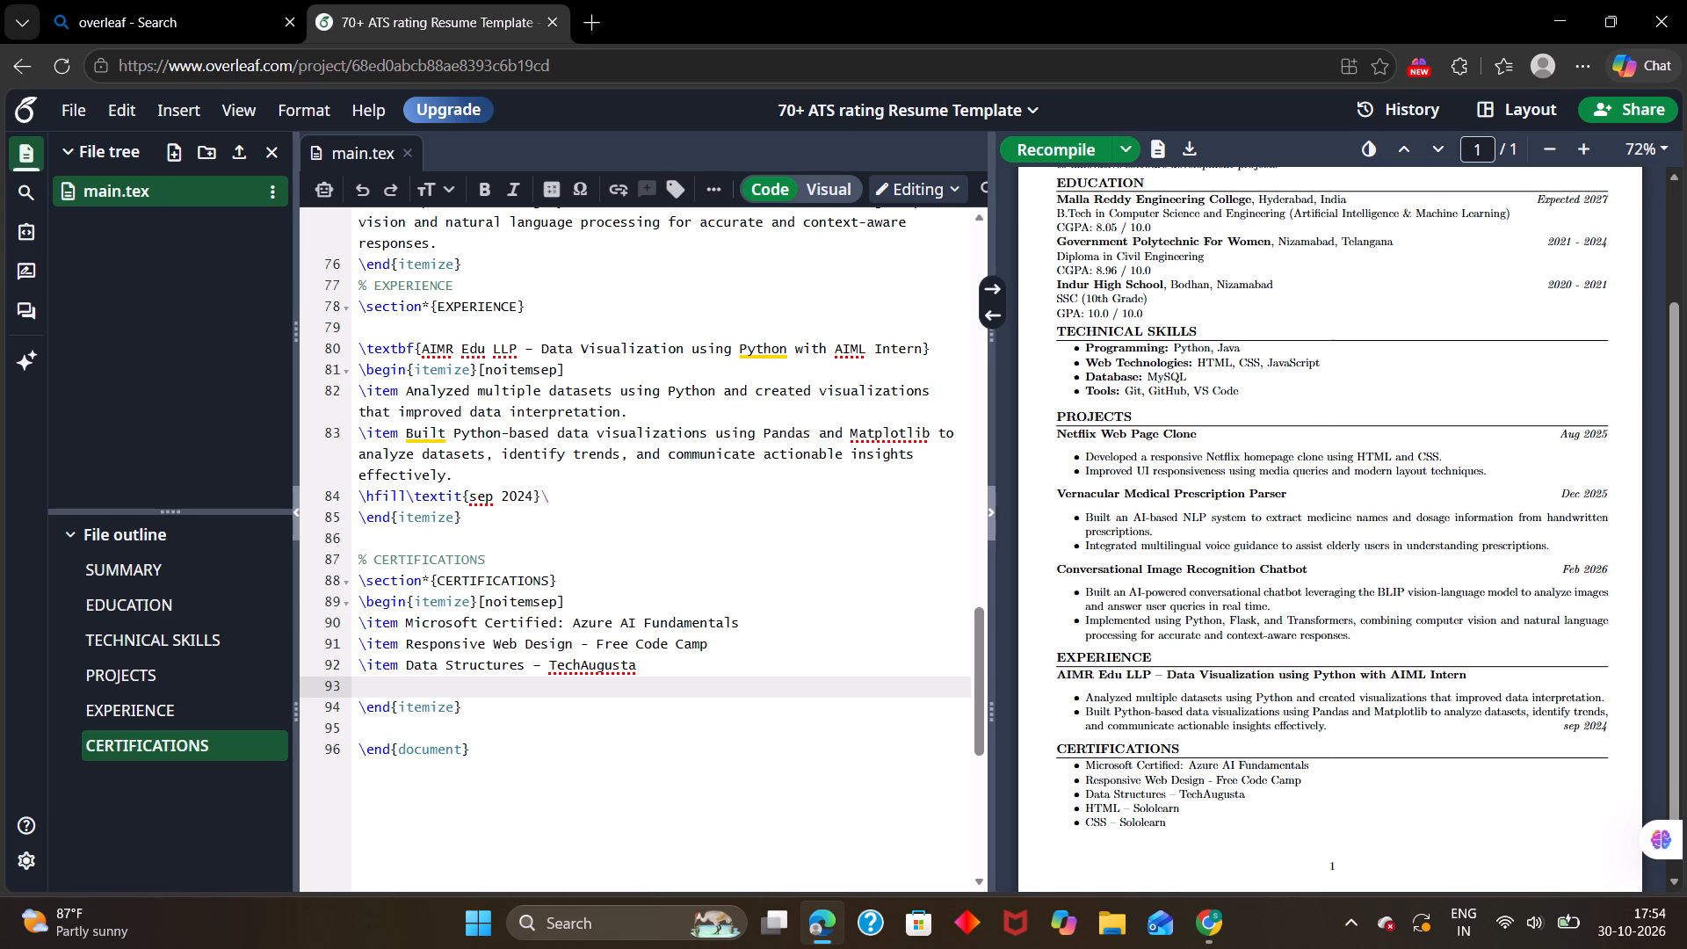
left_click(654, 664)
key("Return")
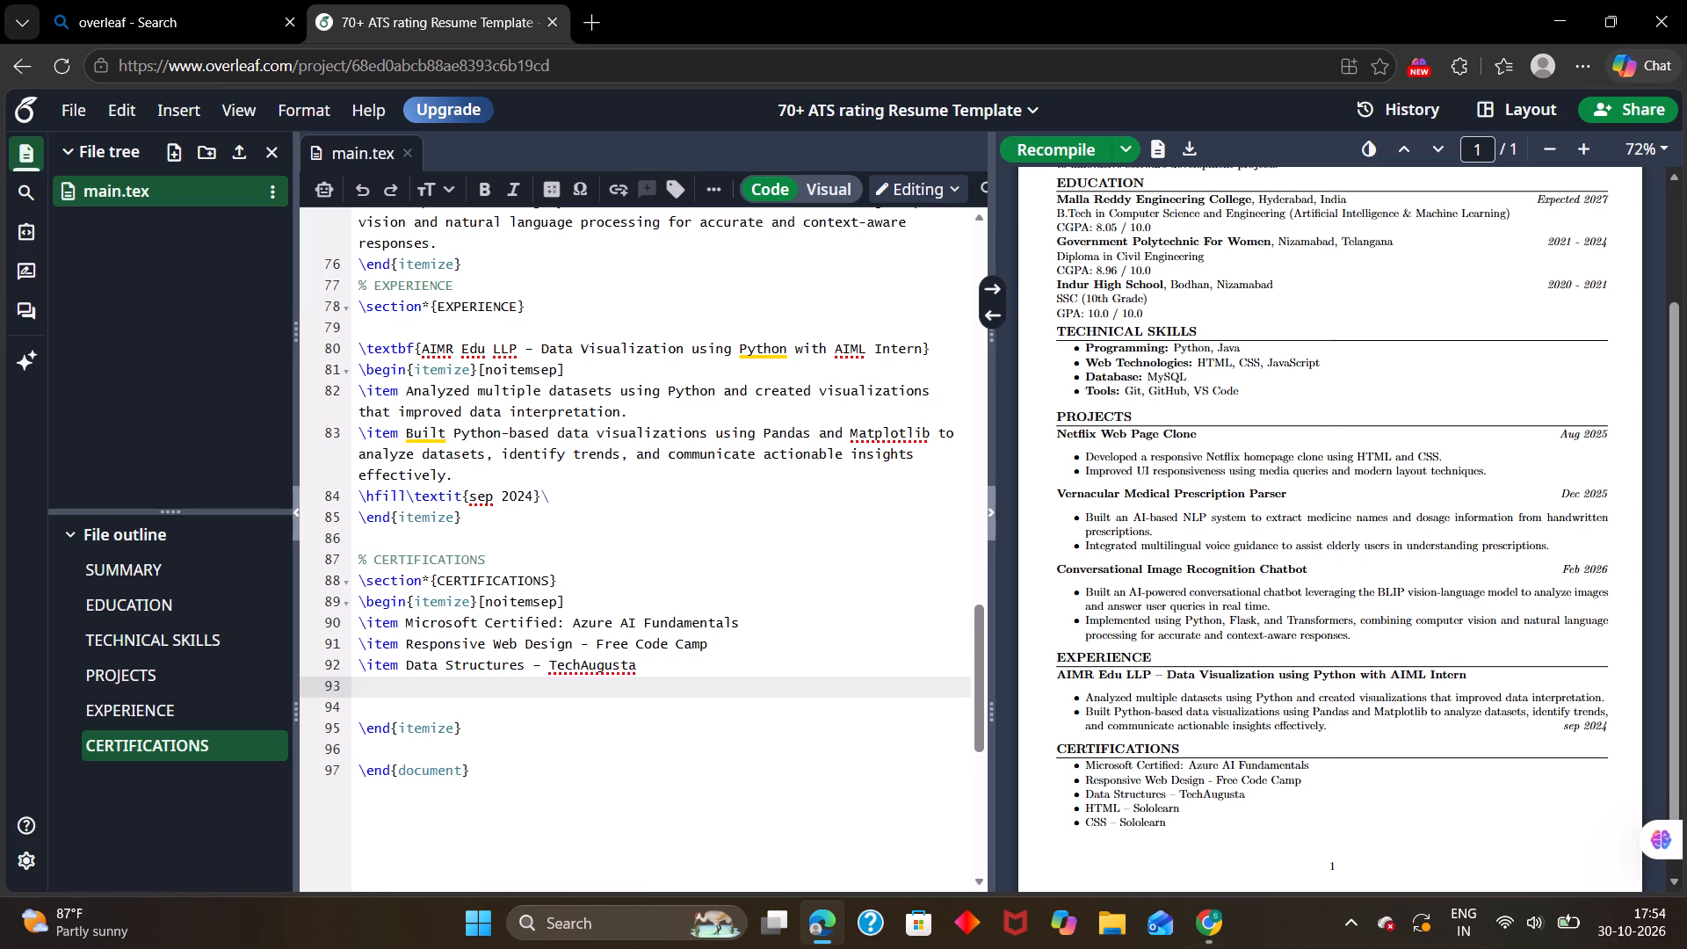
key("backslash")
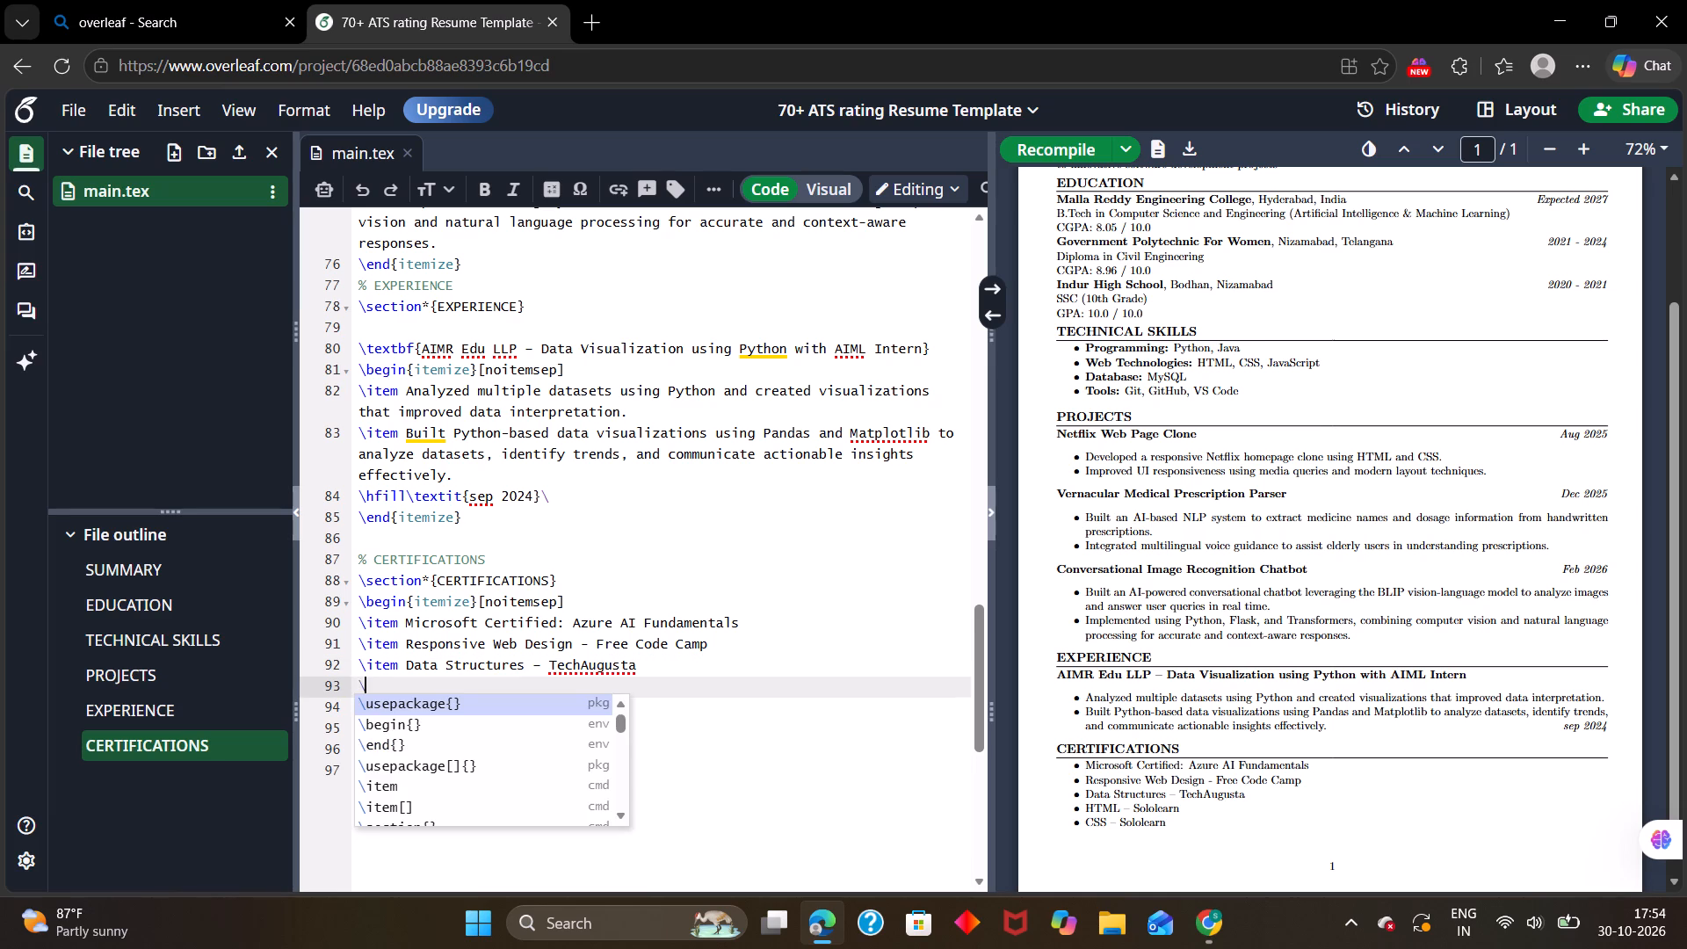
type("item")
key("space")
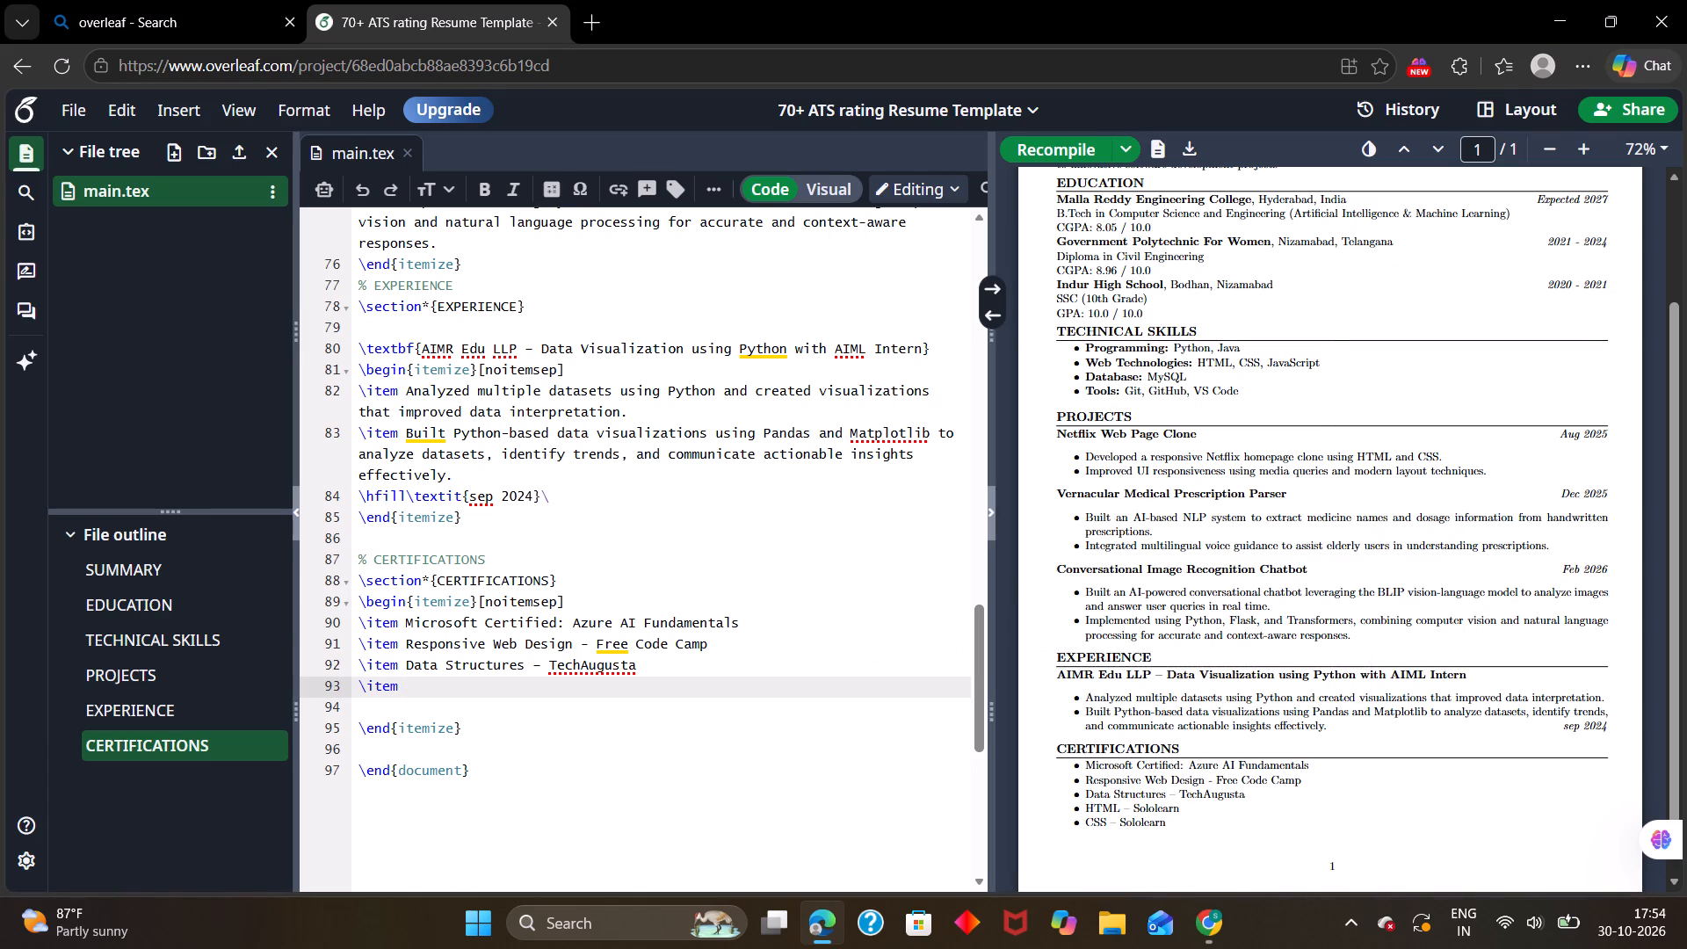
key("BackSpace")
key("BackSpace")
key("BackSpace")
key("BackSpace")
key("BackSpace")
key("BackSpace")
Remove the blank lines below the Data Structures – TechAugusta certification item and recompile the resume.
key("Down")
key("BackSpace")
key("BackSpace")
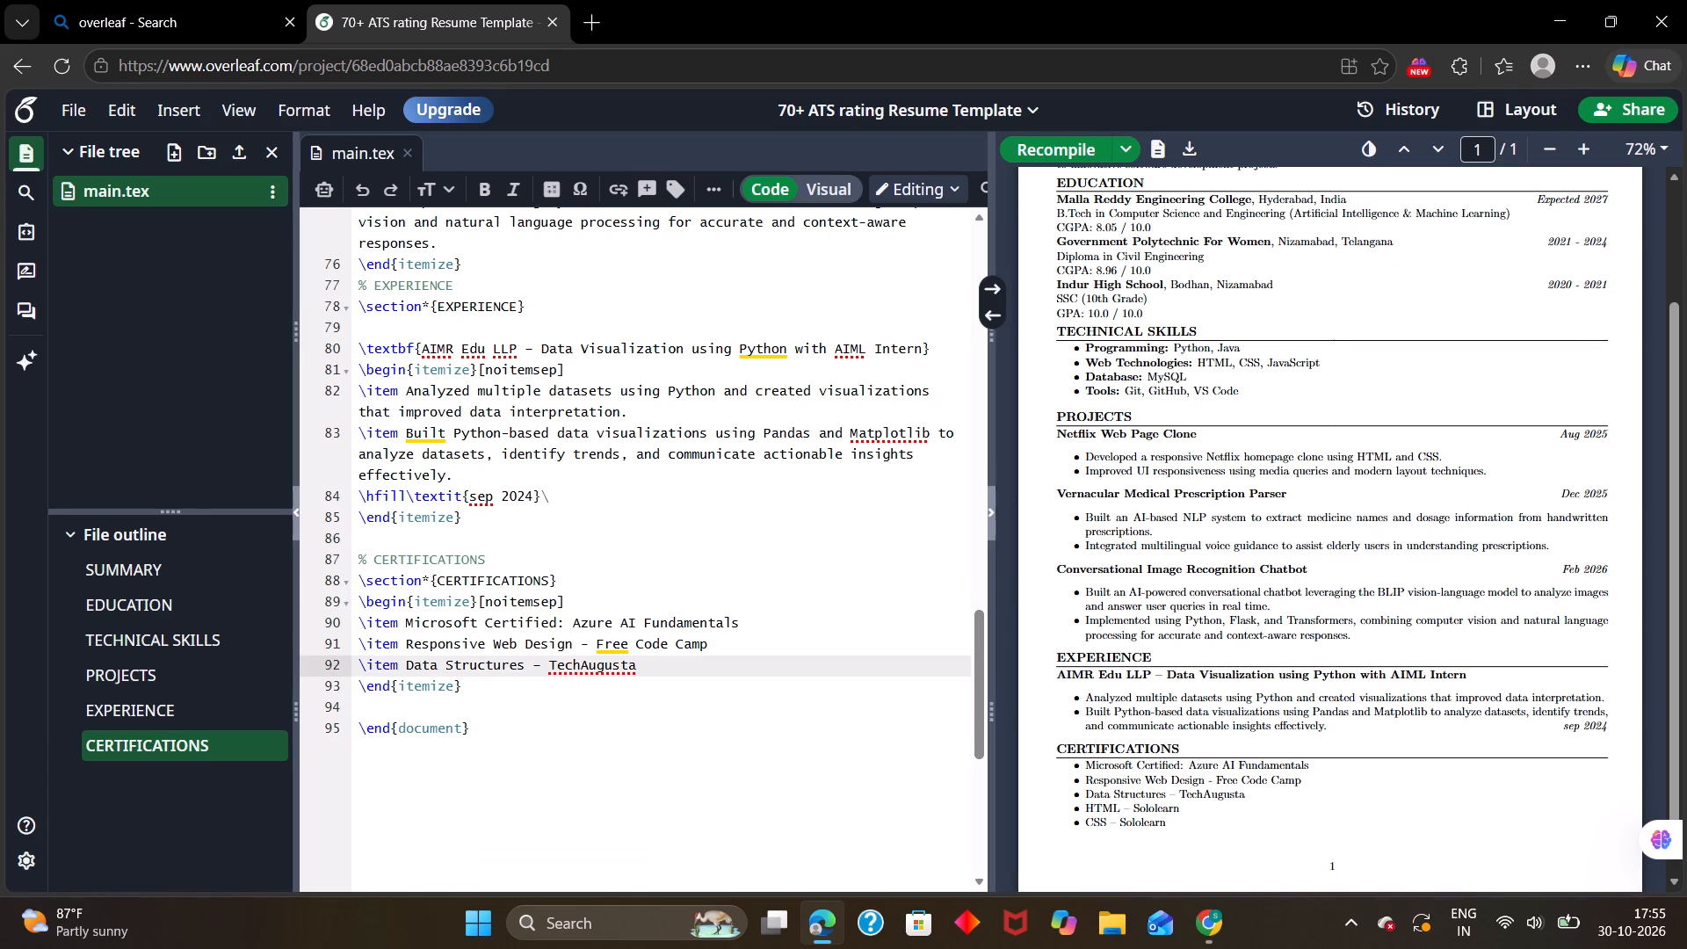
left_click(1048, 161)
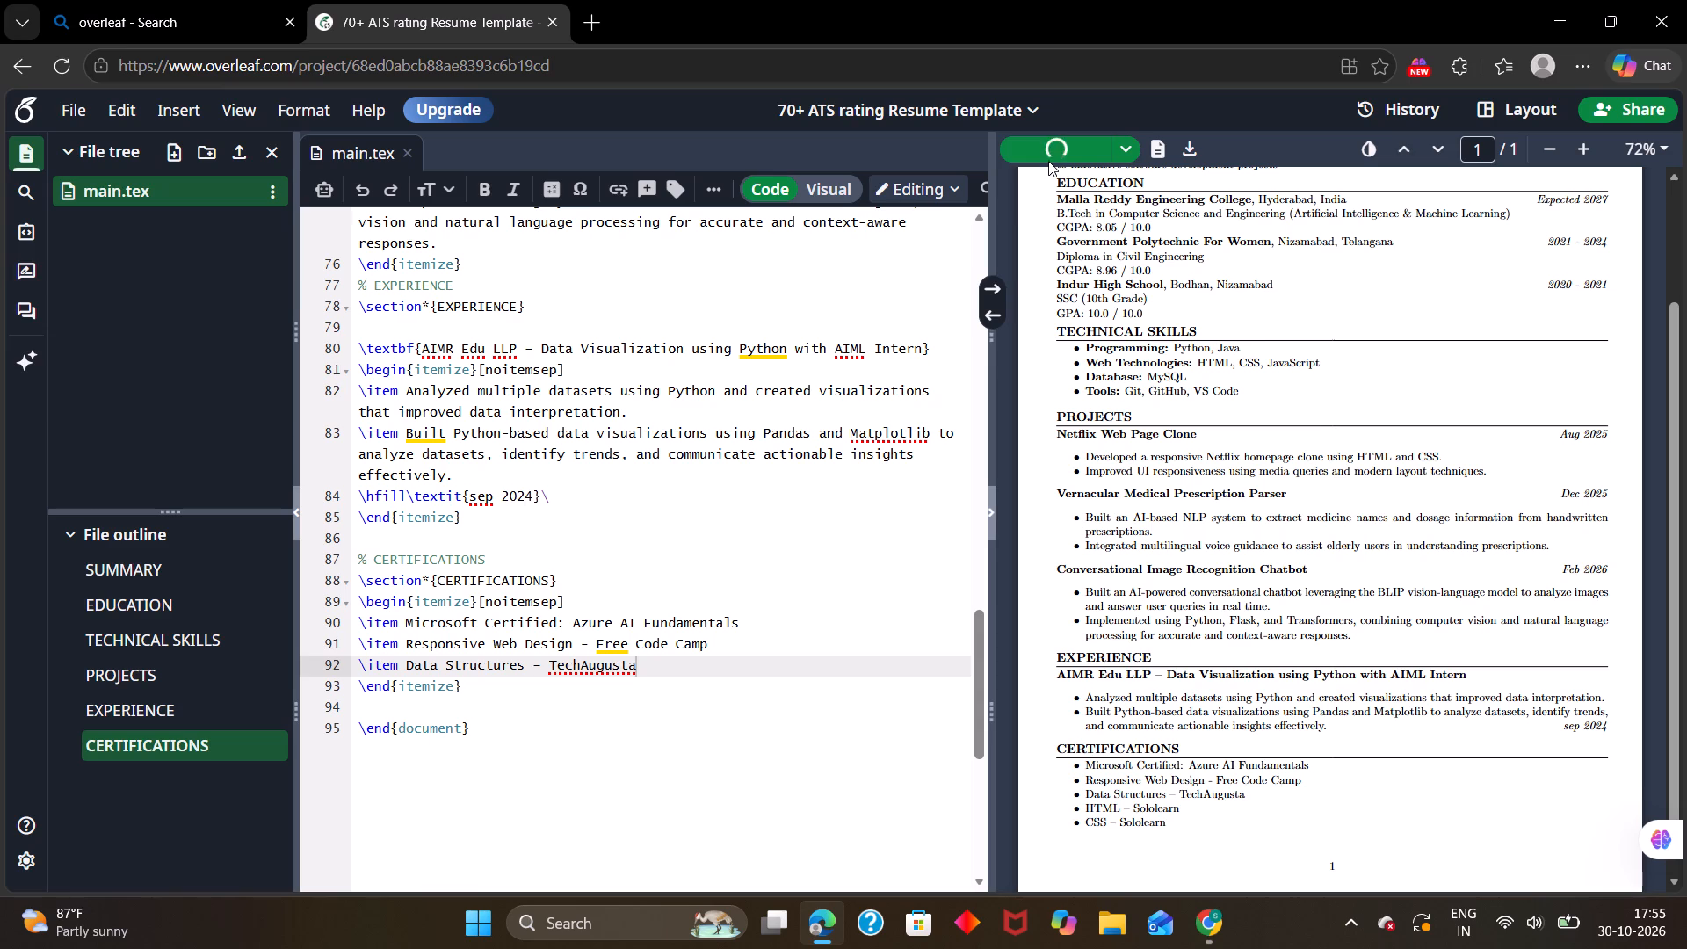
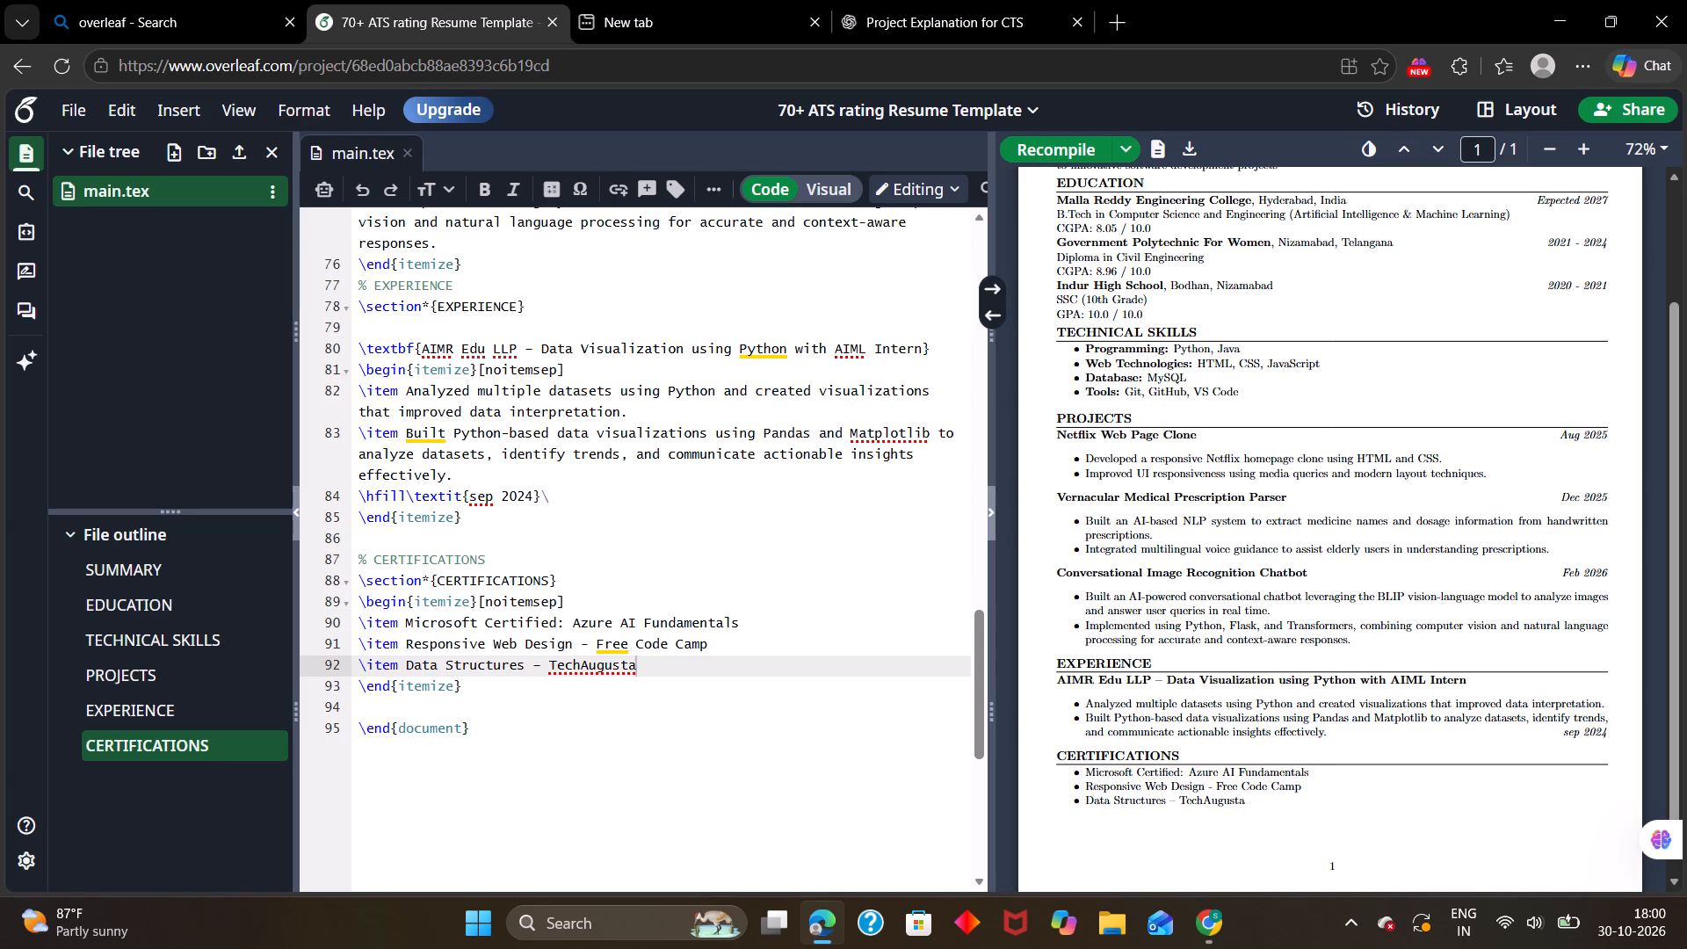
scroll(577, 422, "up", 1)
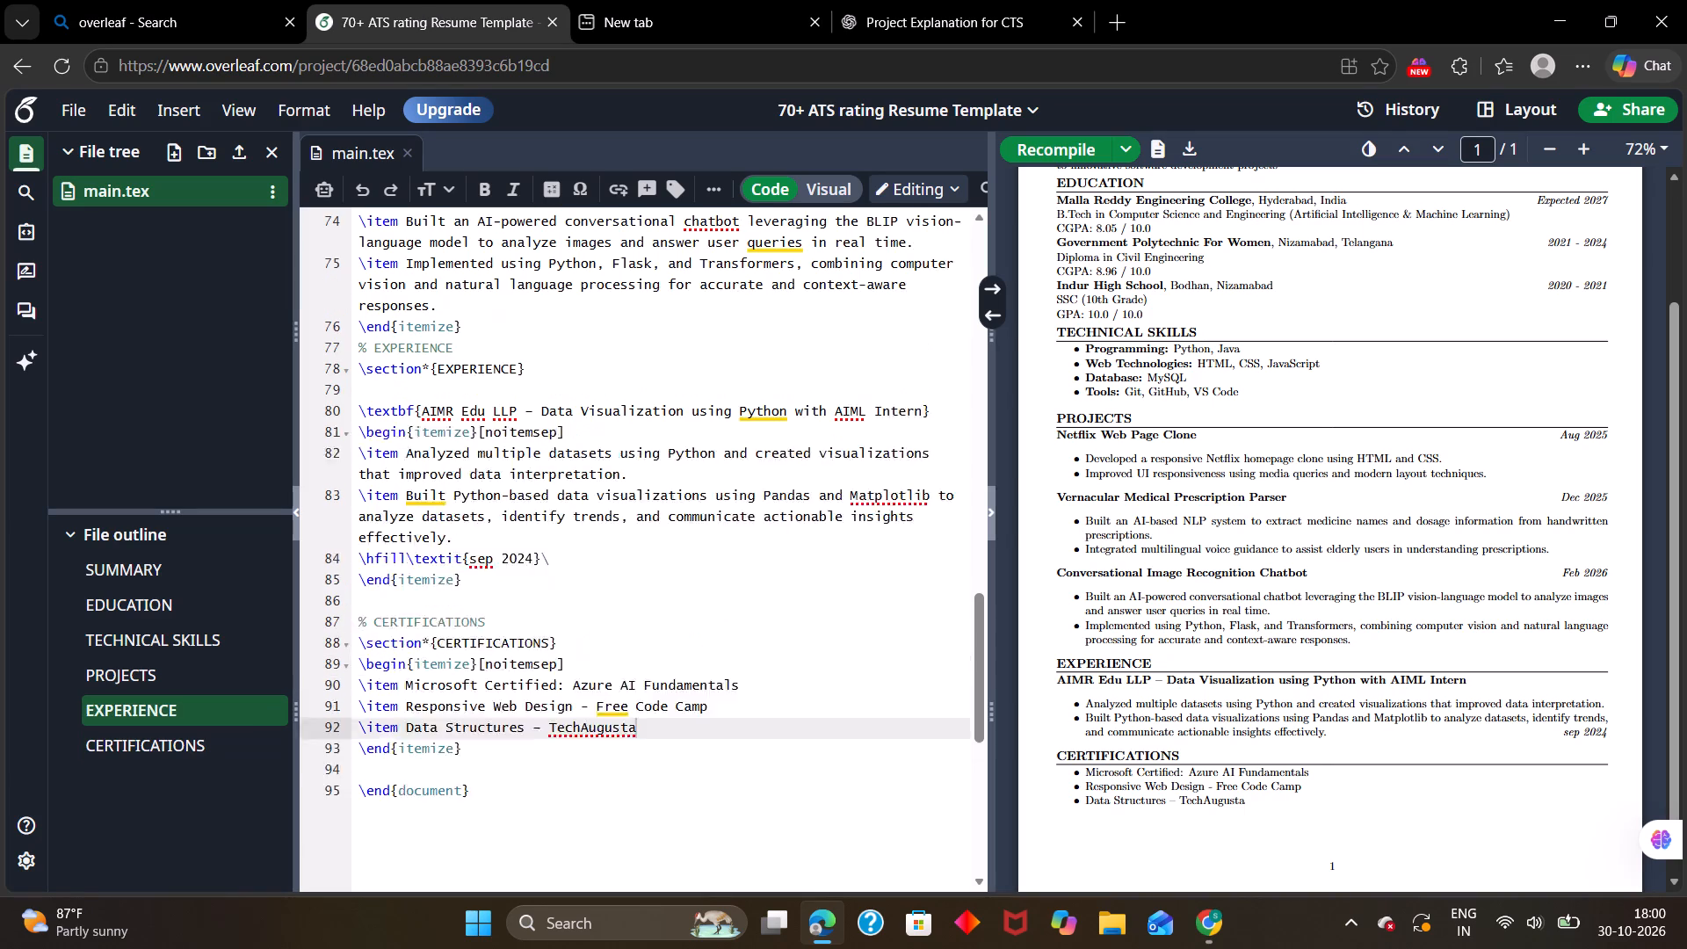
scroll(577, 422, "up", 3)
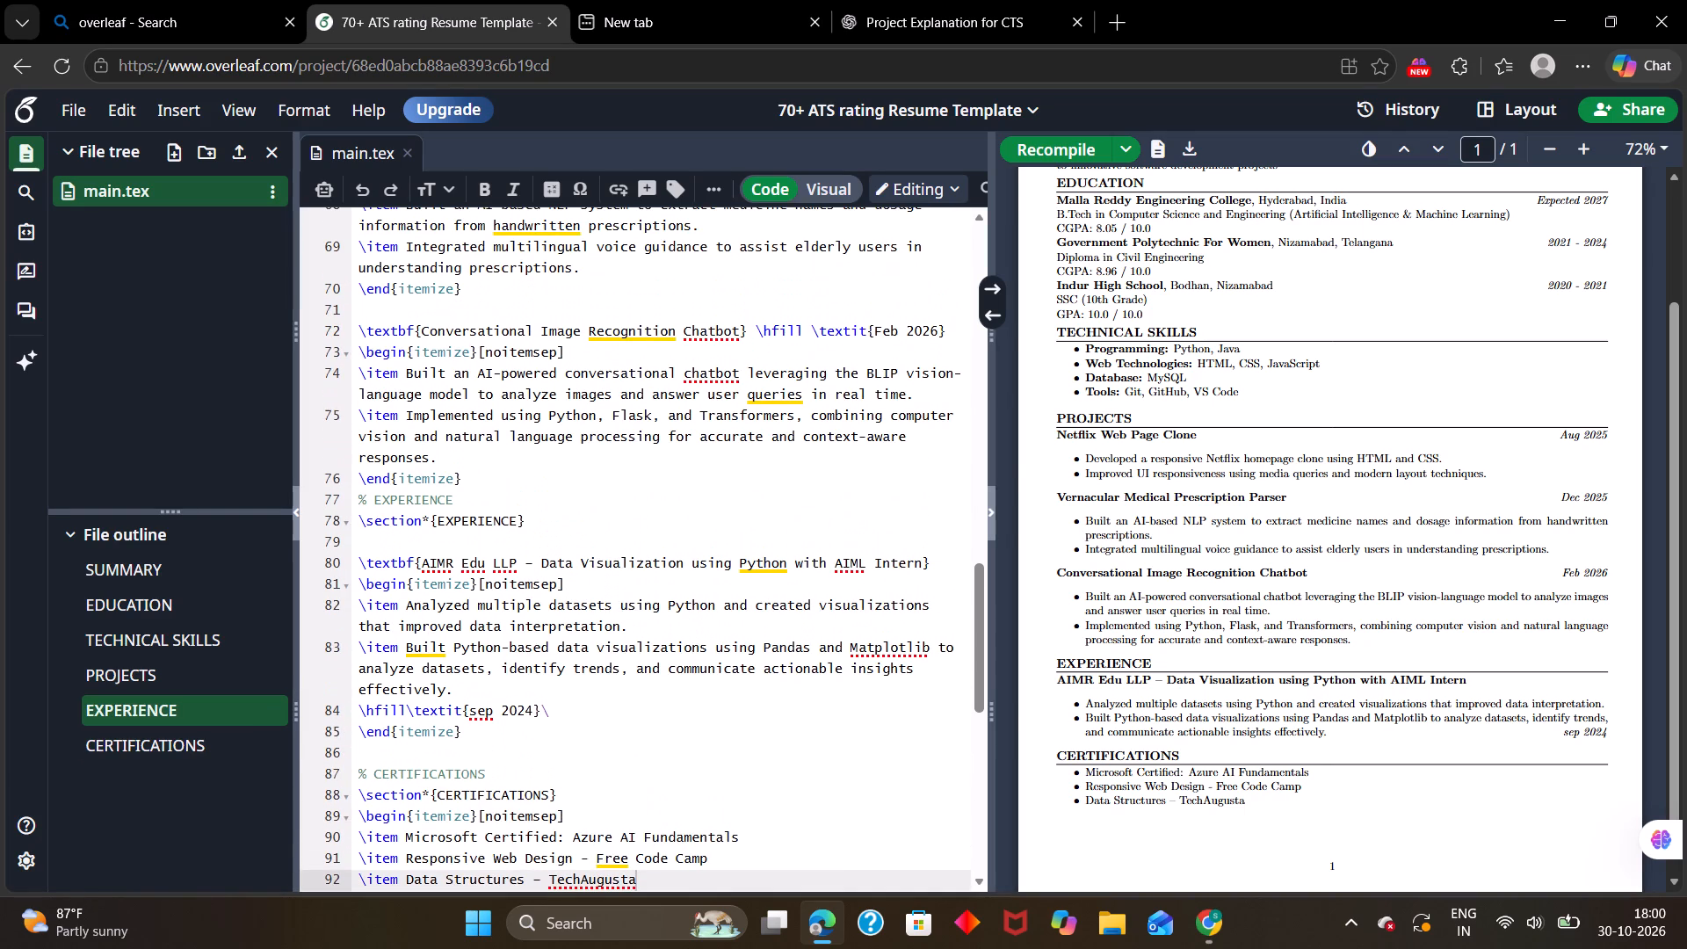
scroll(577, 422, "up", 2)
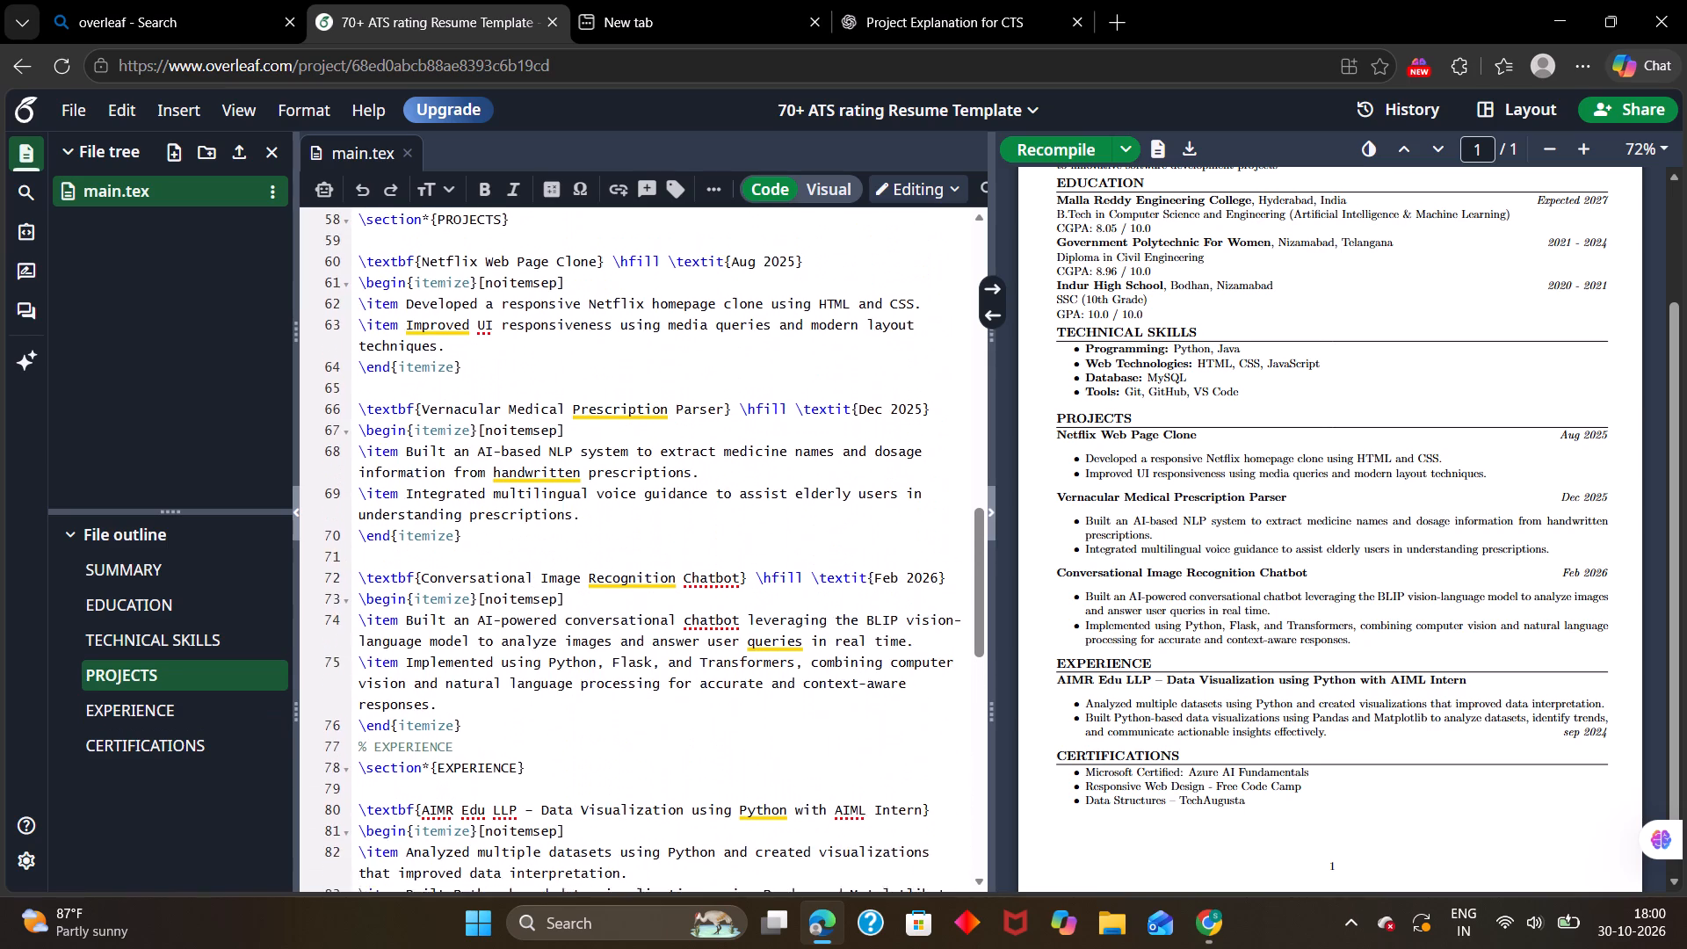
scroll(577, 422, "up", 2)
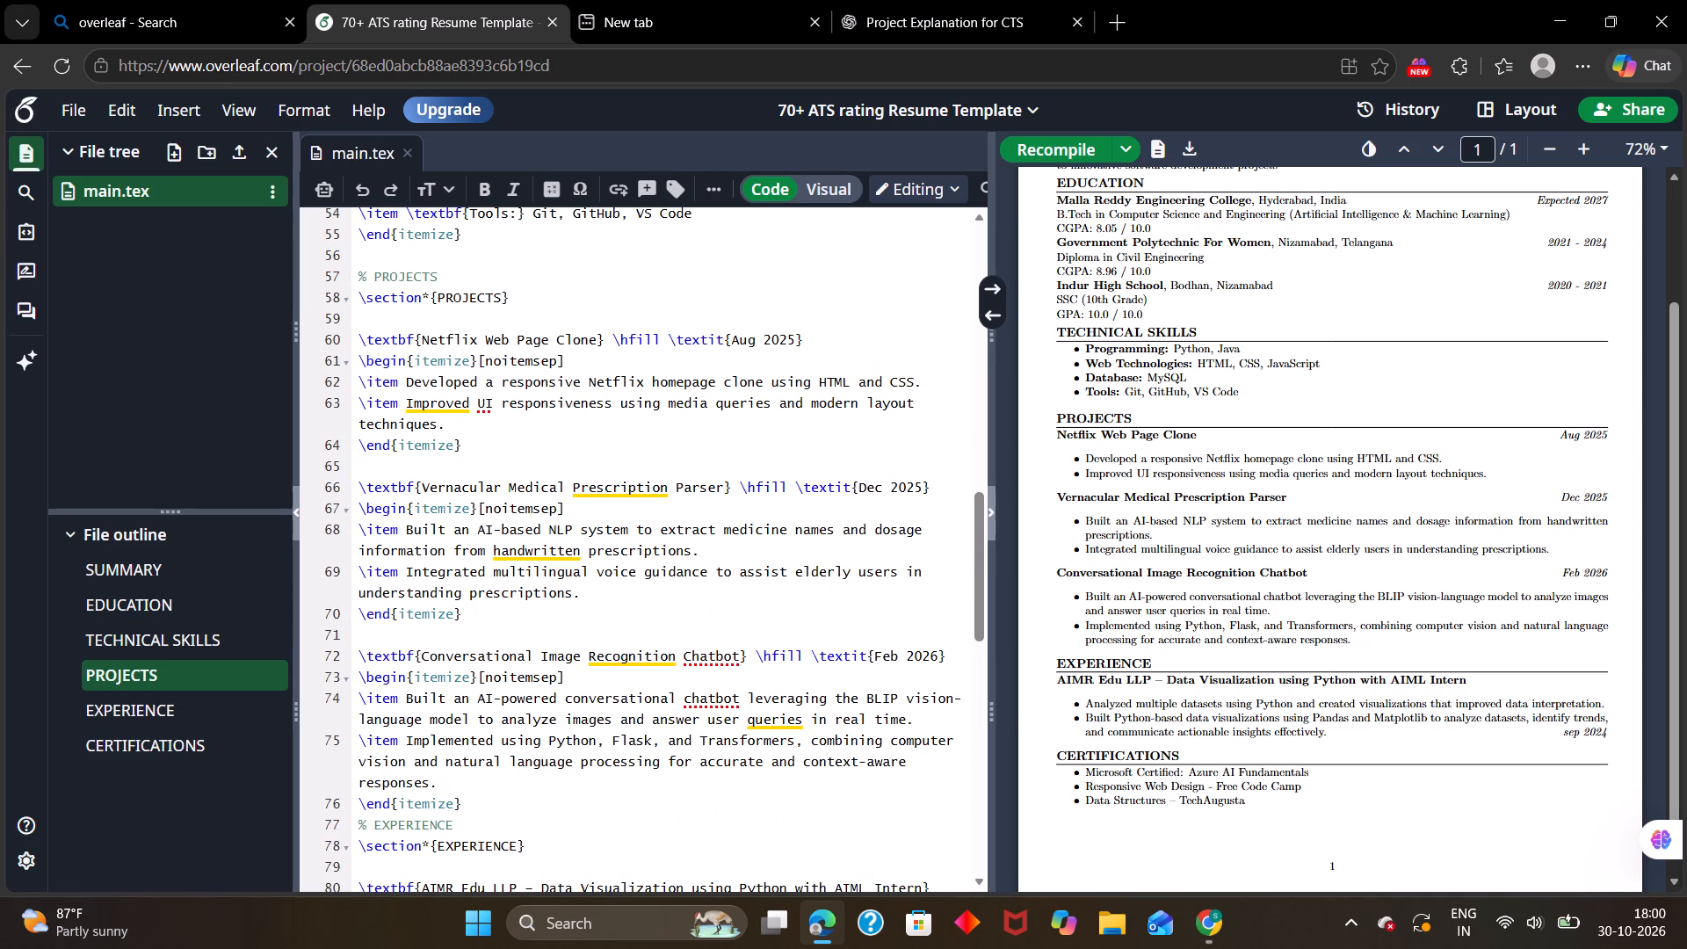
left_click_drag(577, 595, 391, 552)
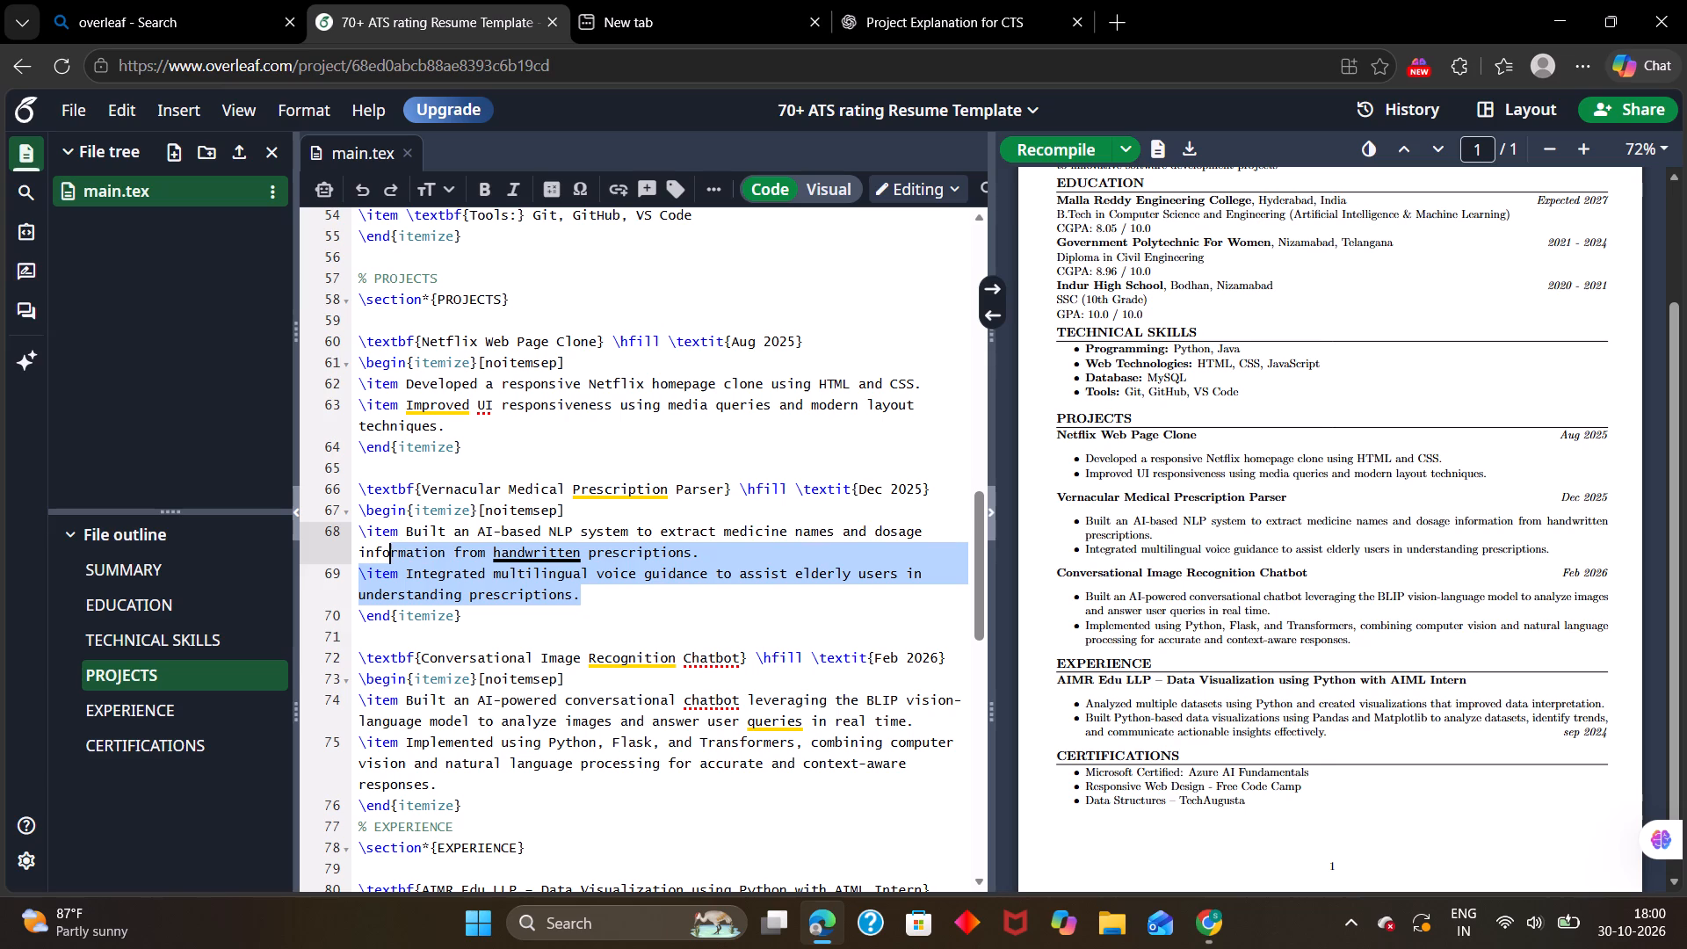
left_click_drag(391, 552, 358, 535)
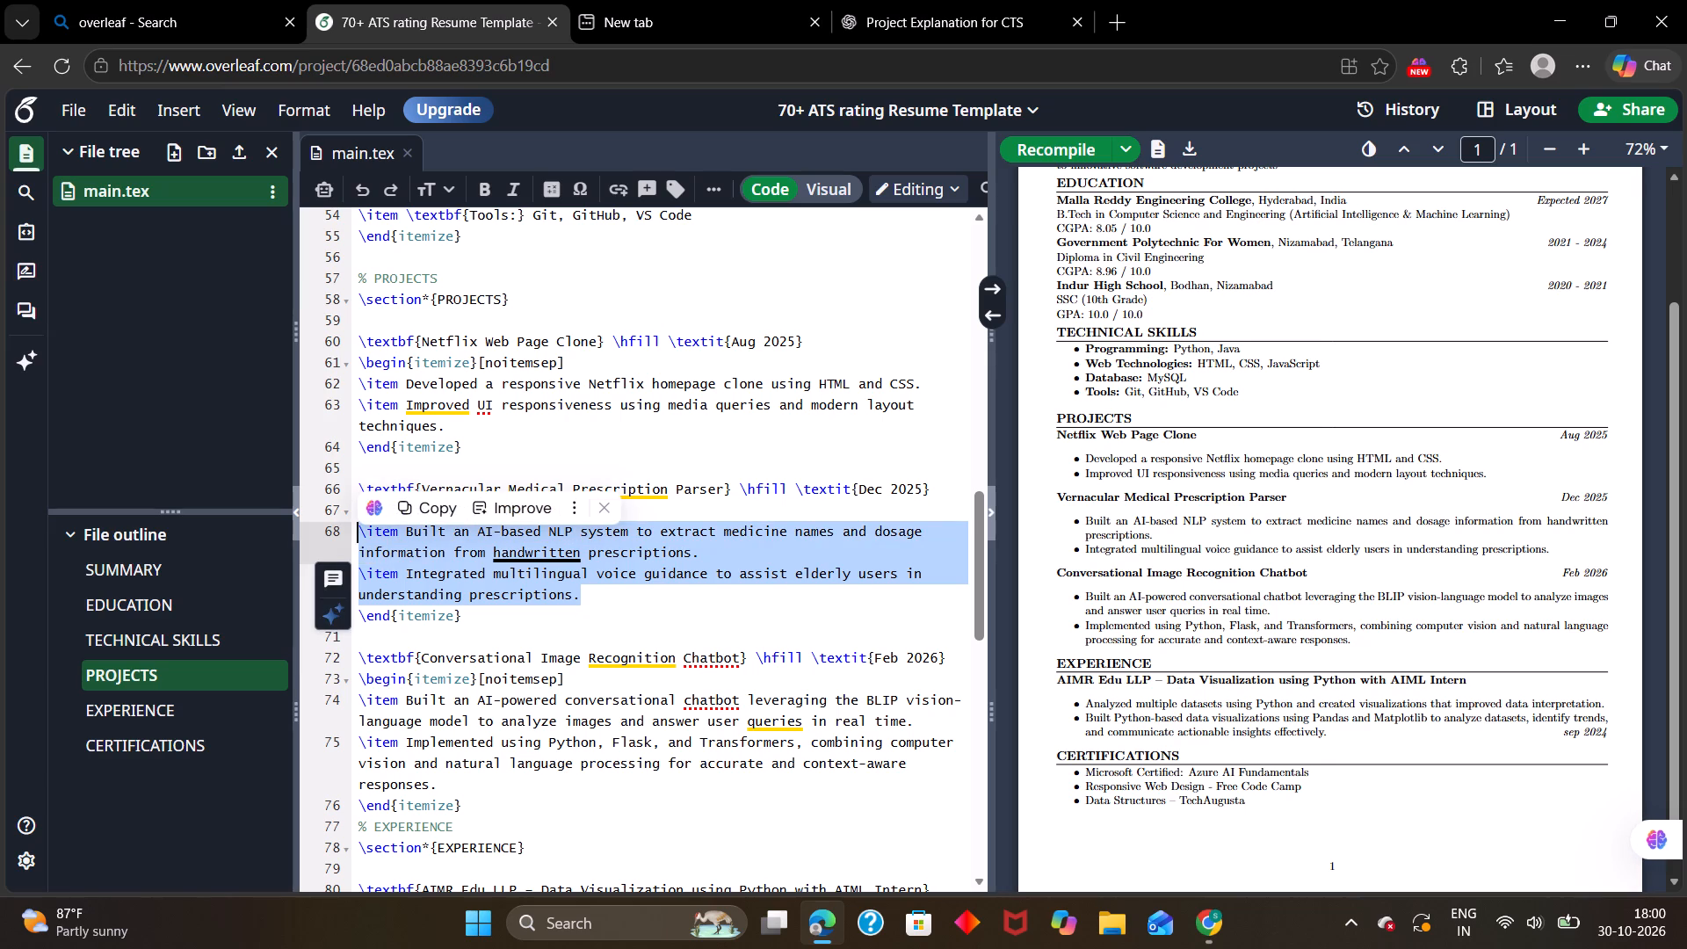
key("ctrl+v")
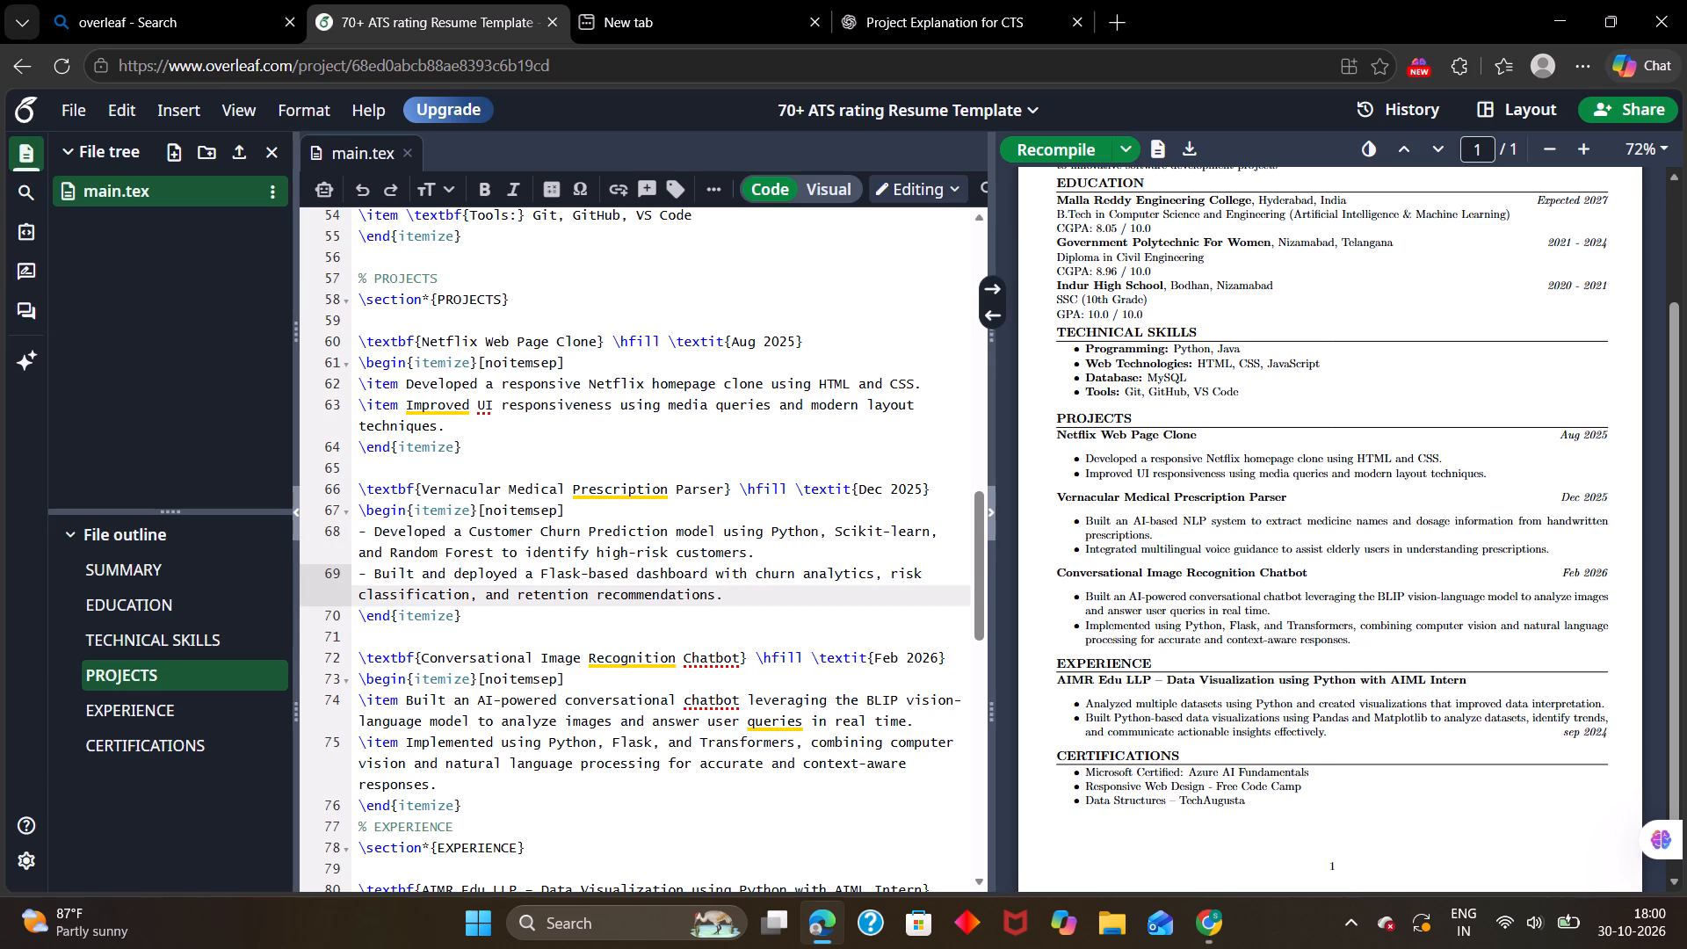
Replace the leading dashes of the two pasted churn project lines with \item so they become LaTeX list items.
left_click(370, 537)
key("Right")
key("BackSpace")
key("BackSpace")
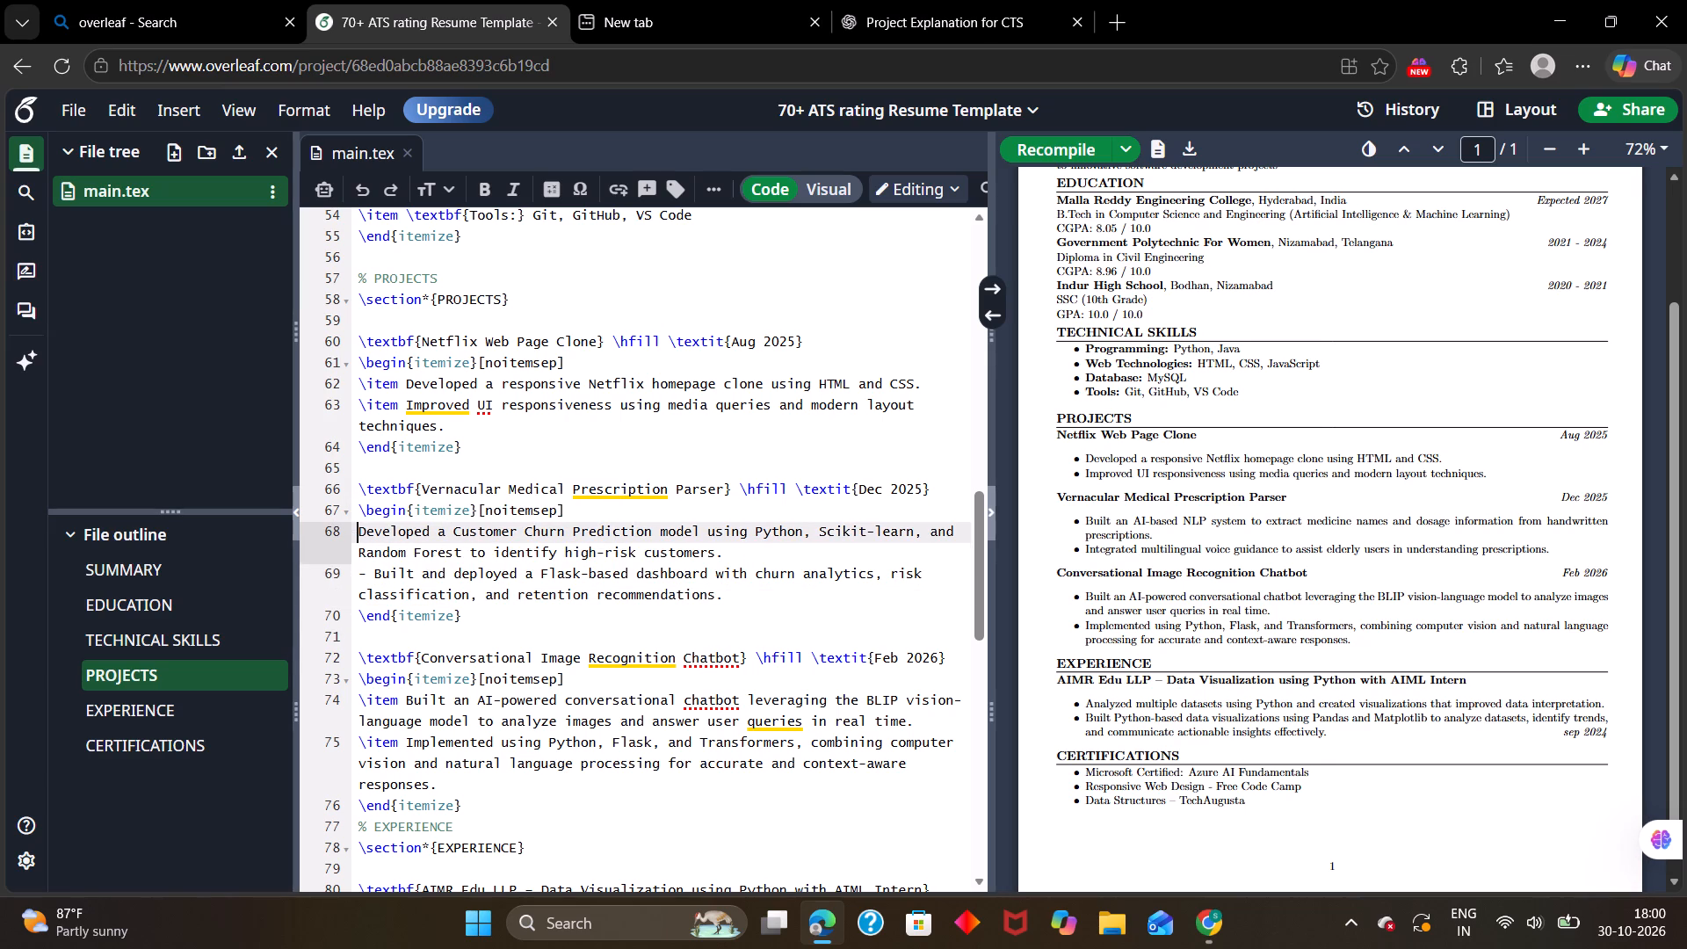
type("\\item")
key("space")
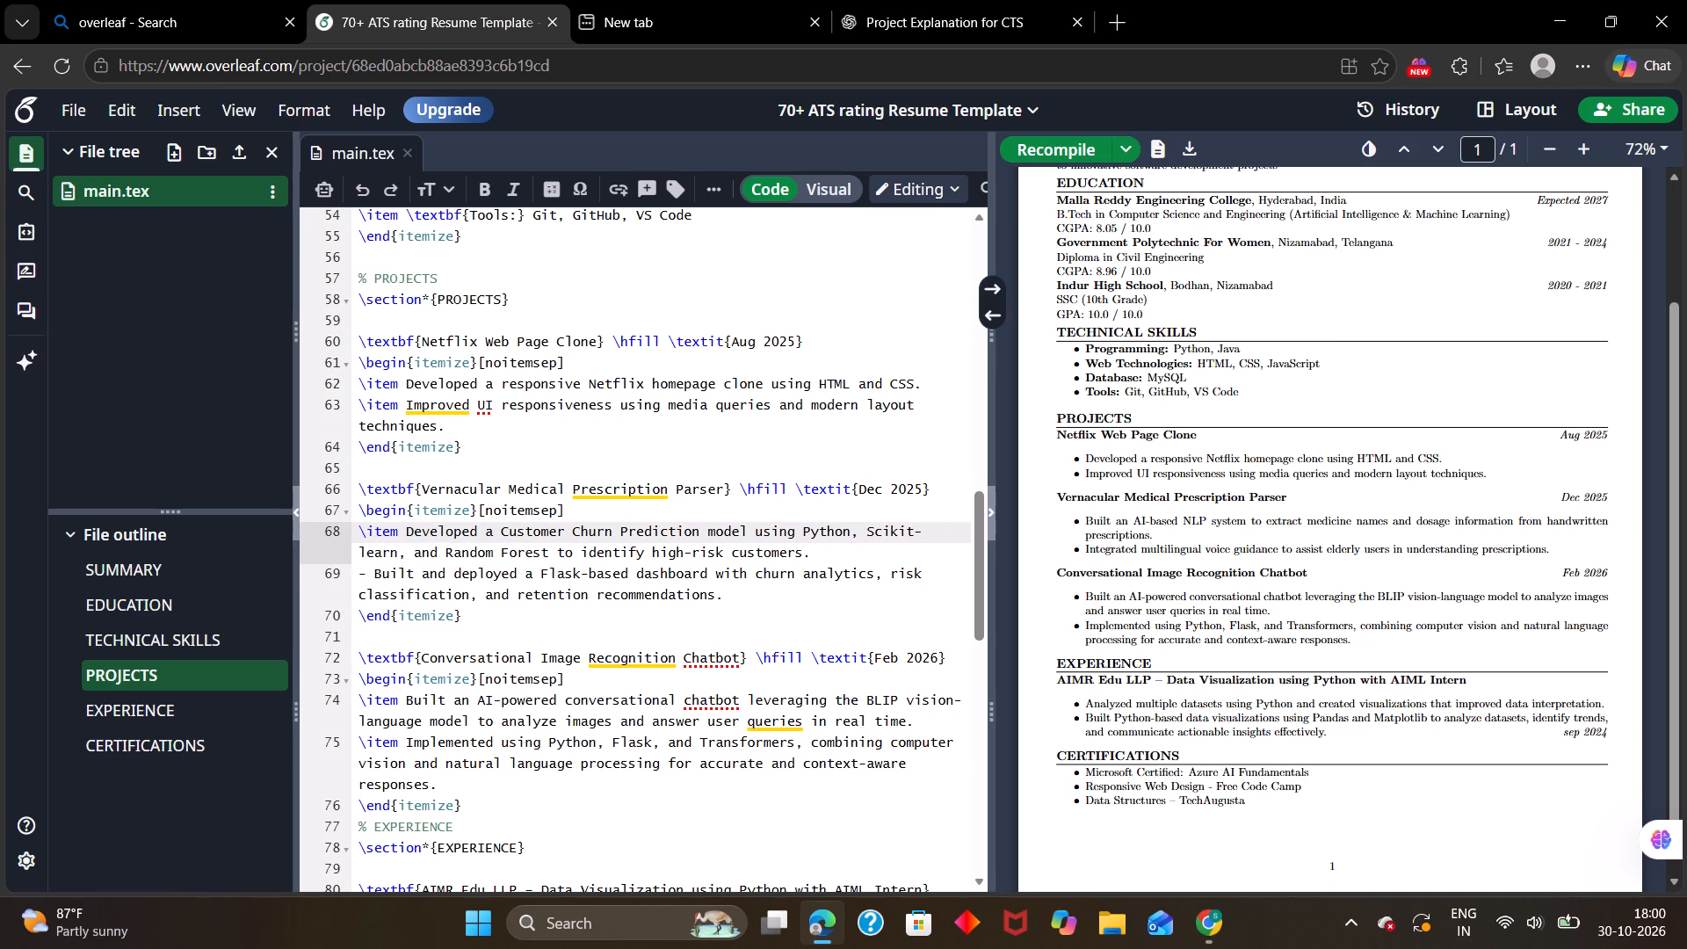
left_click(379, 577)
key("BackSpace")
key("BackSpace")
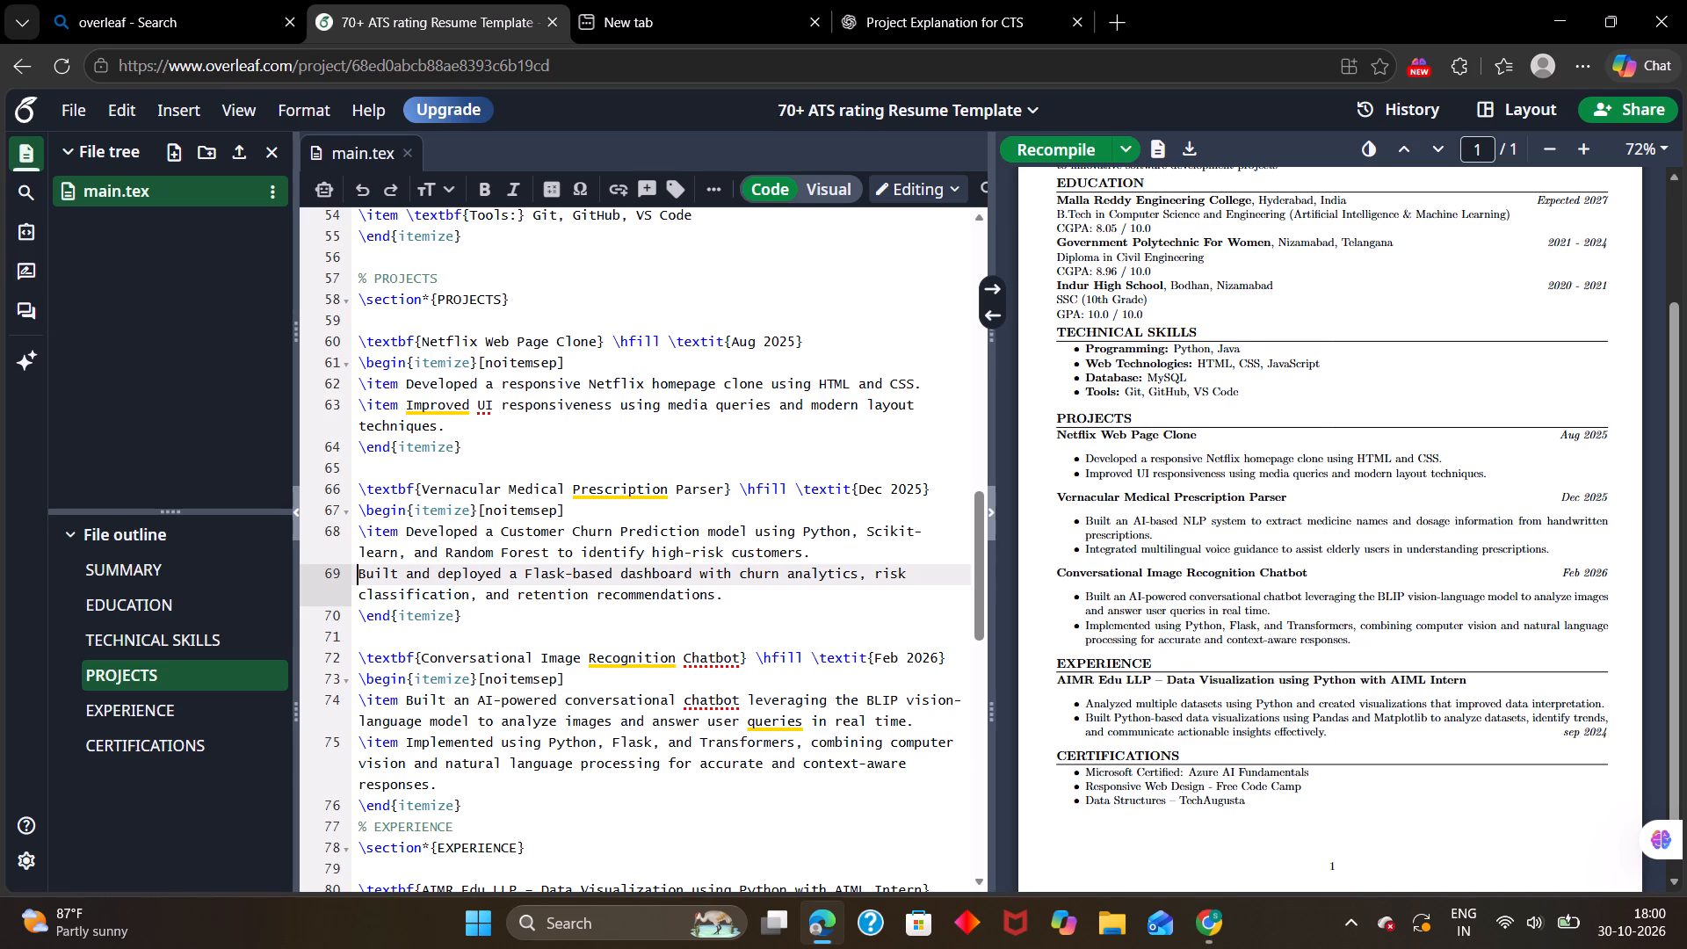
type("\\item")
key("space")
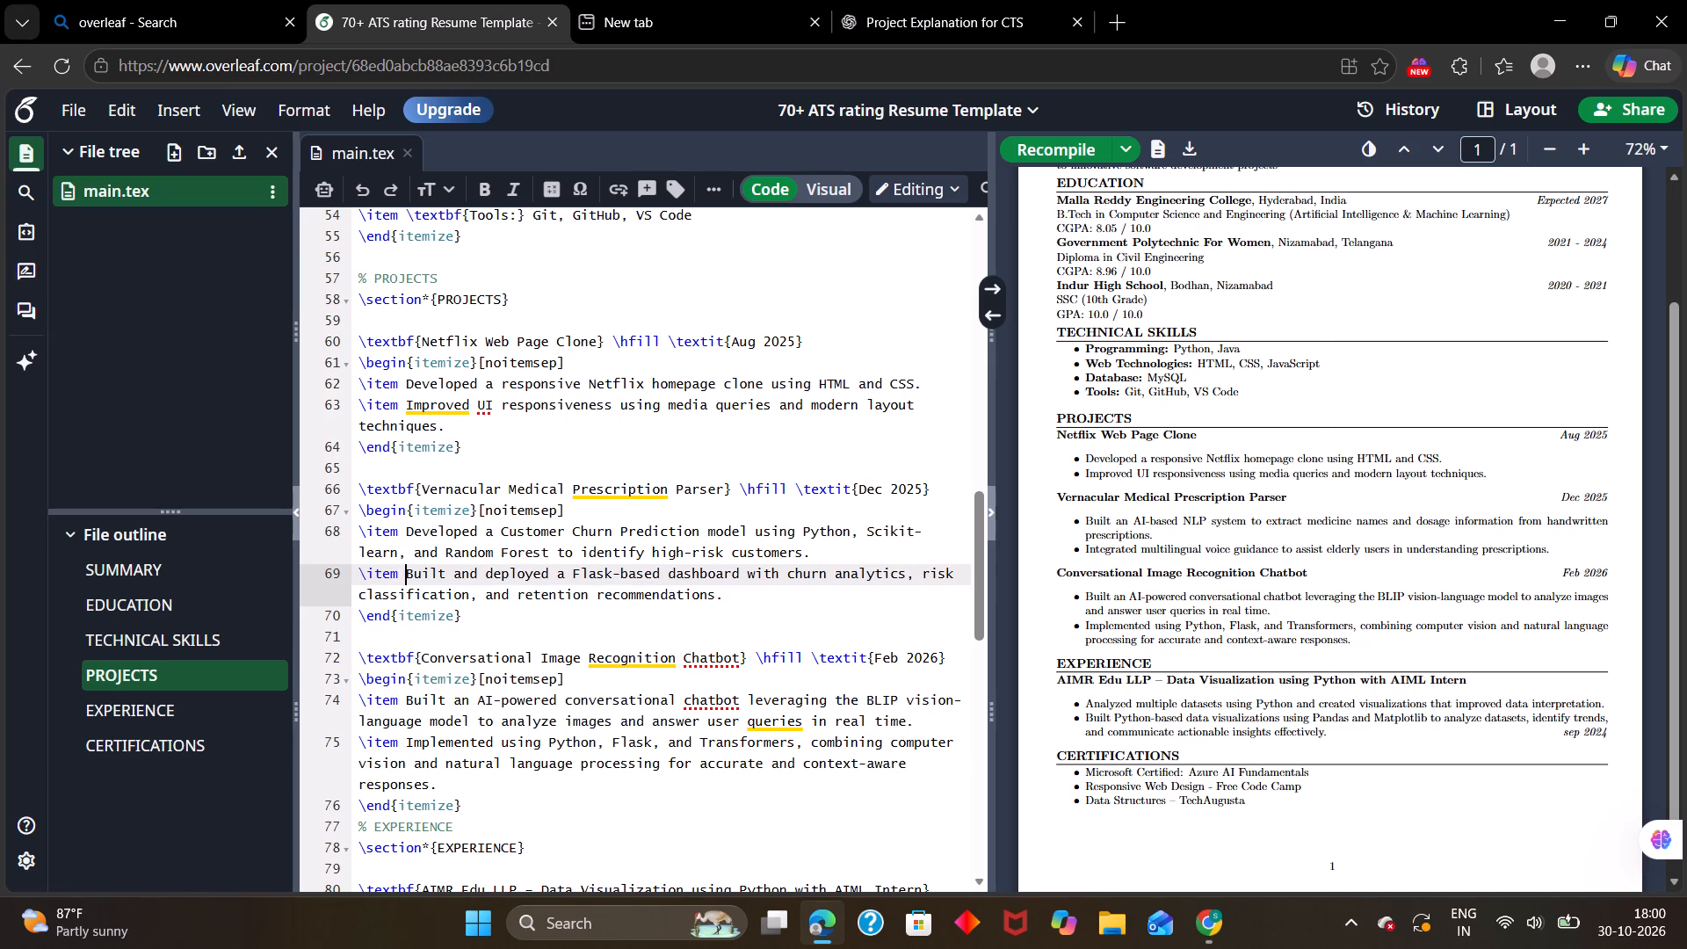
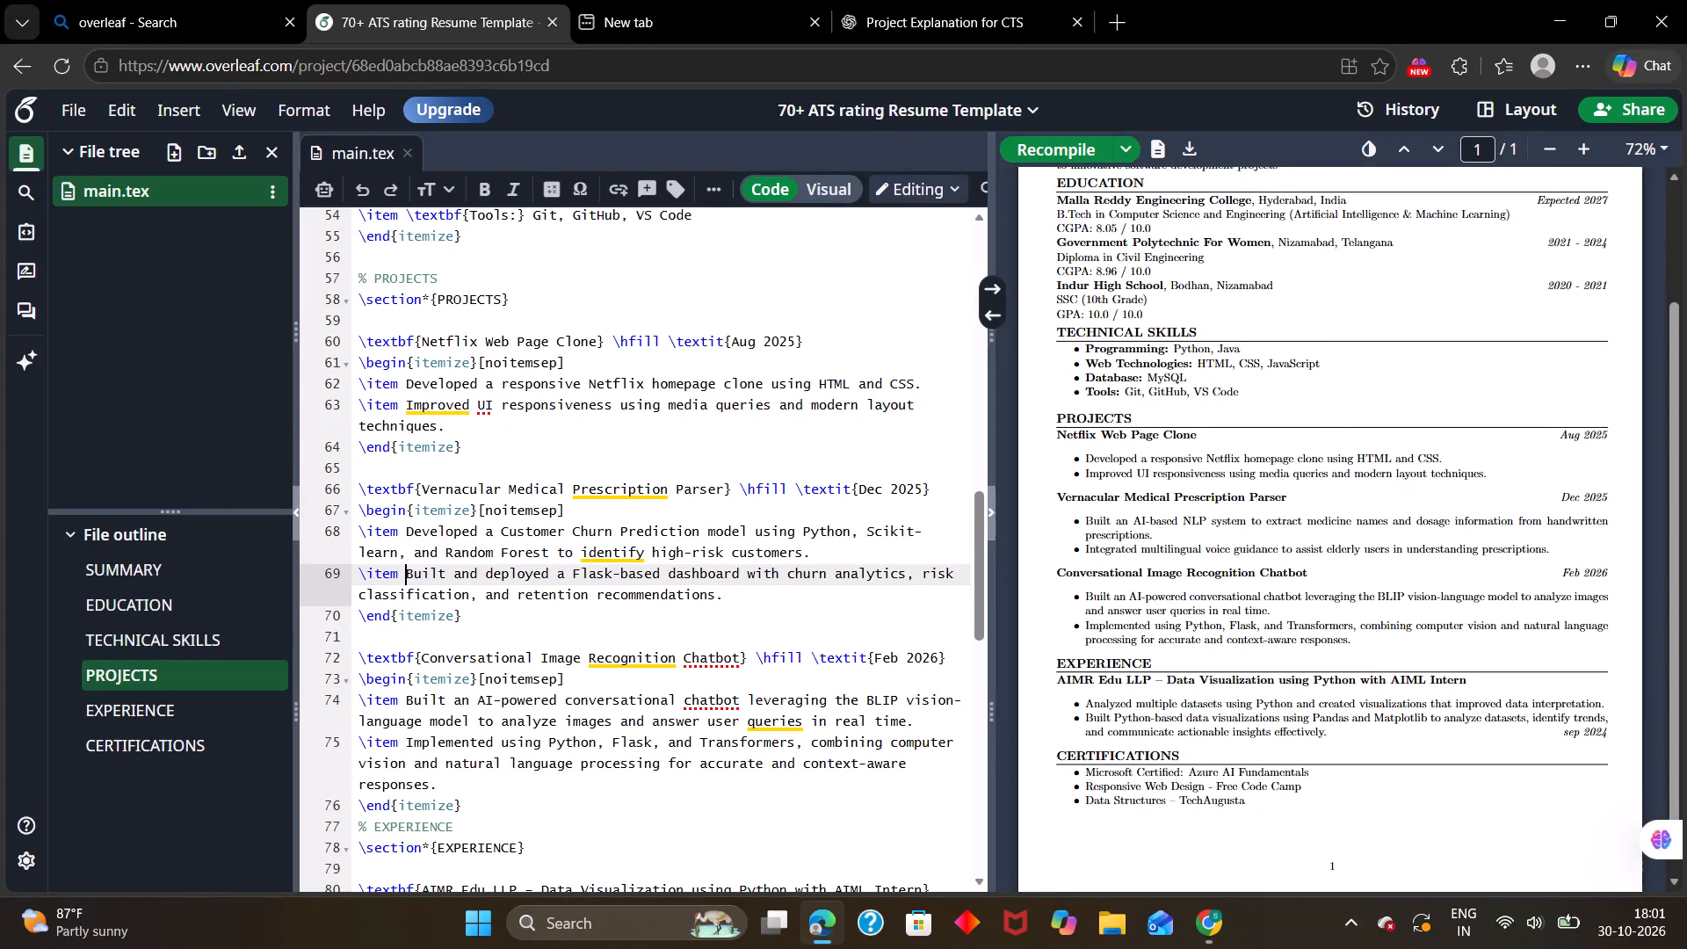
Retitle the Vernacular Medical Prescription Parser project as "Customer churn prediction in telecom" and recompile the resume.
left_click_drag(722, 491, 422, 496)
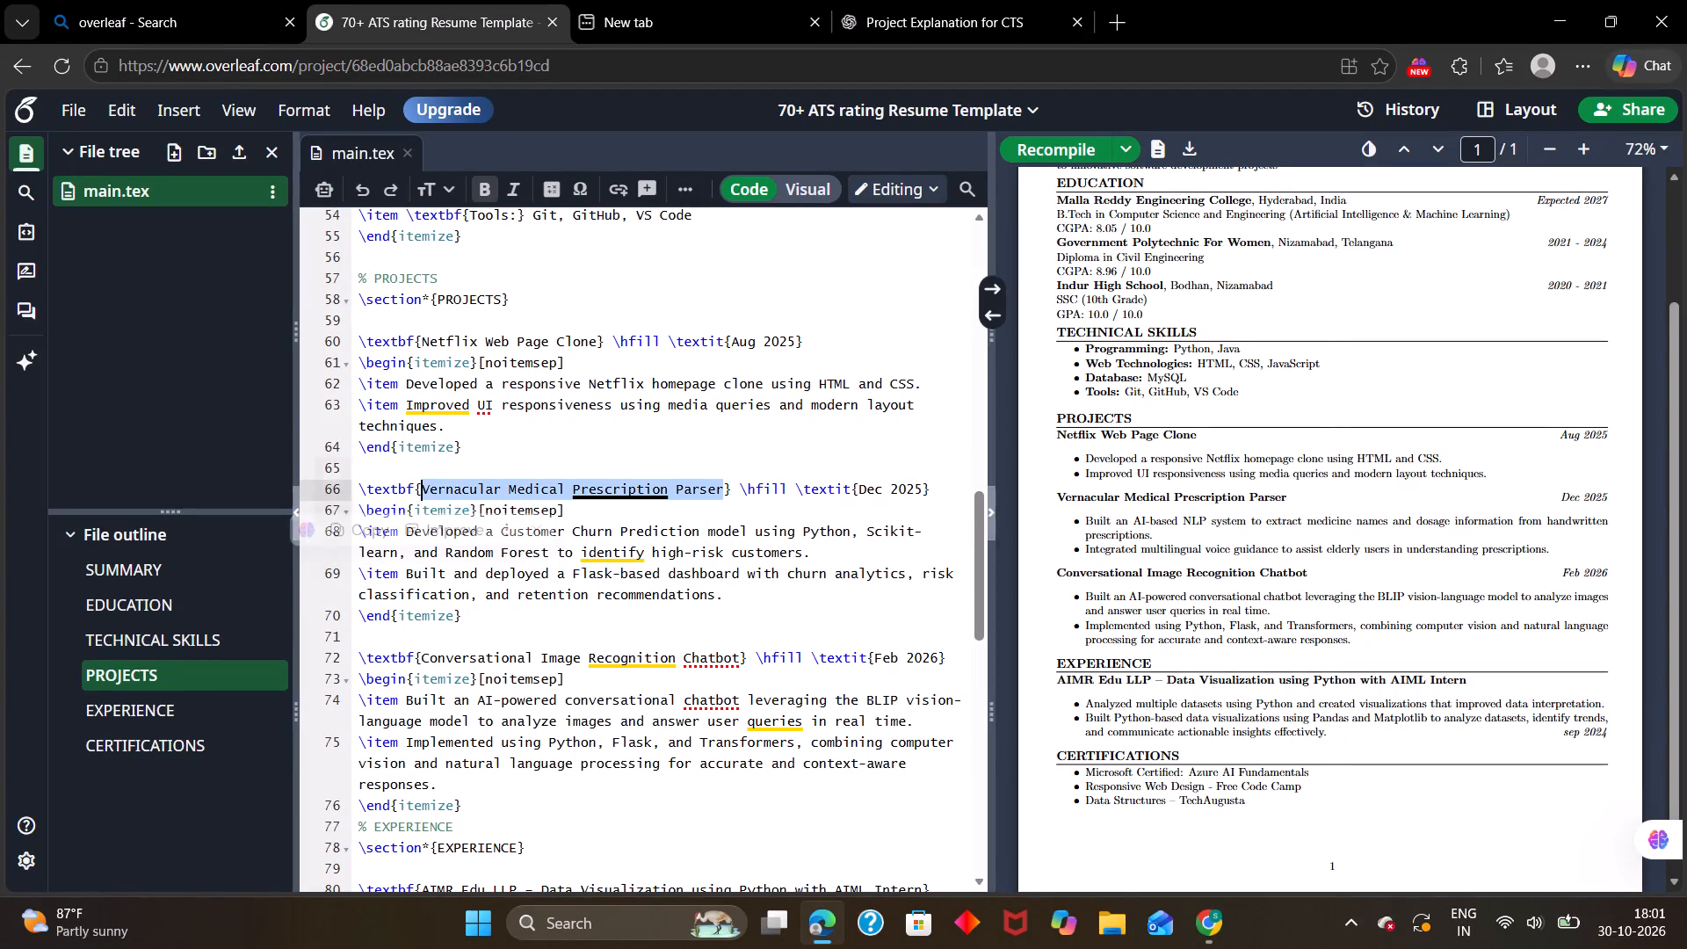
type("Customer churn prediction")
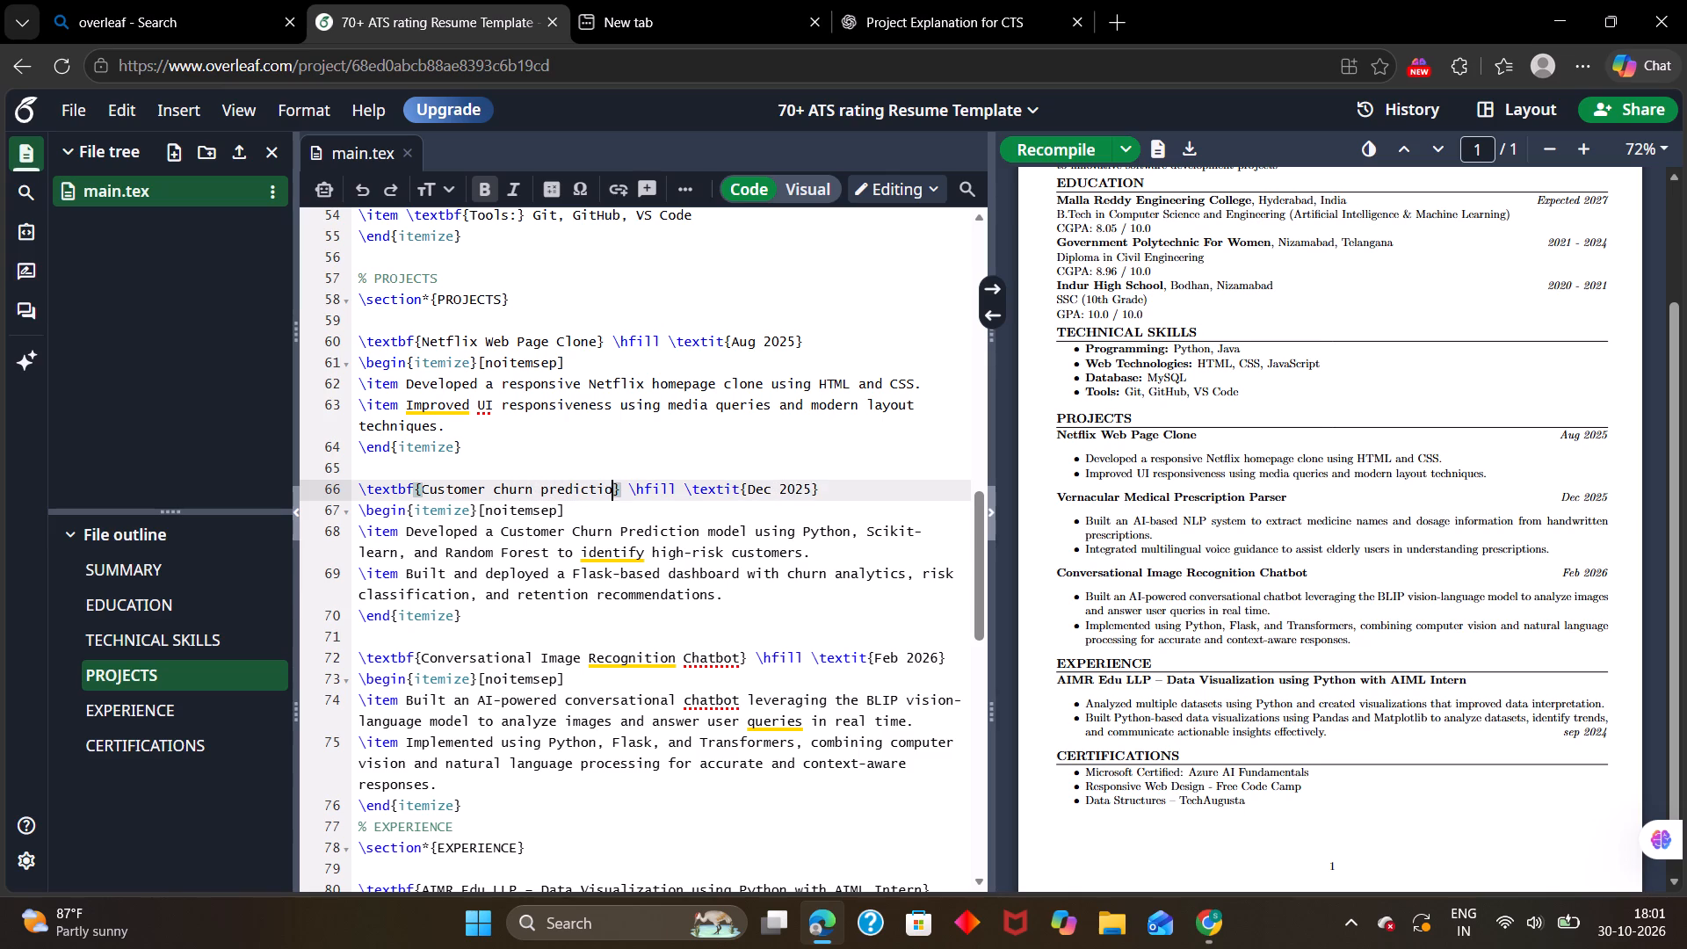
key("space")
type("in telecom")
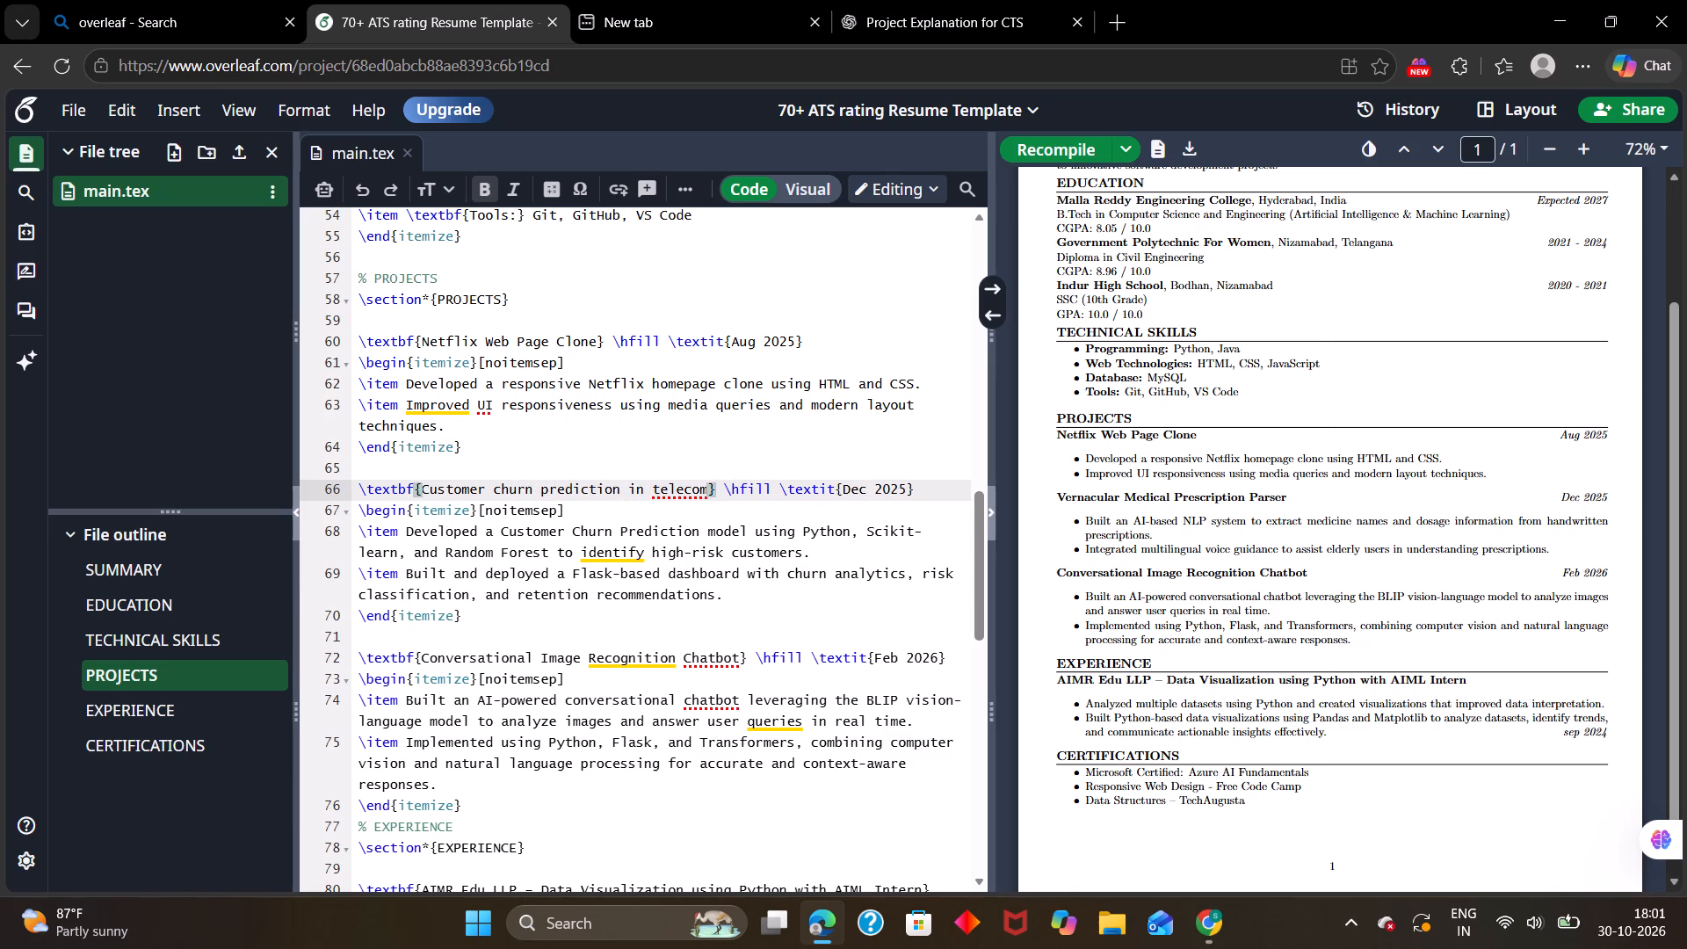
left_click(1041, 154)
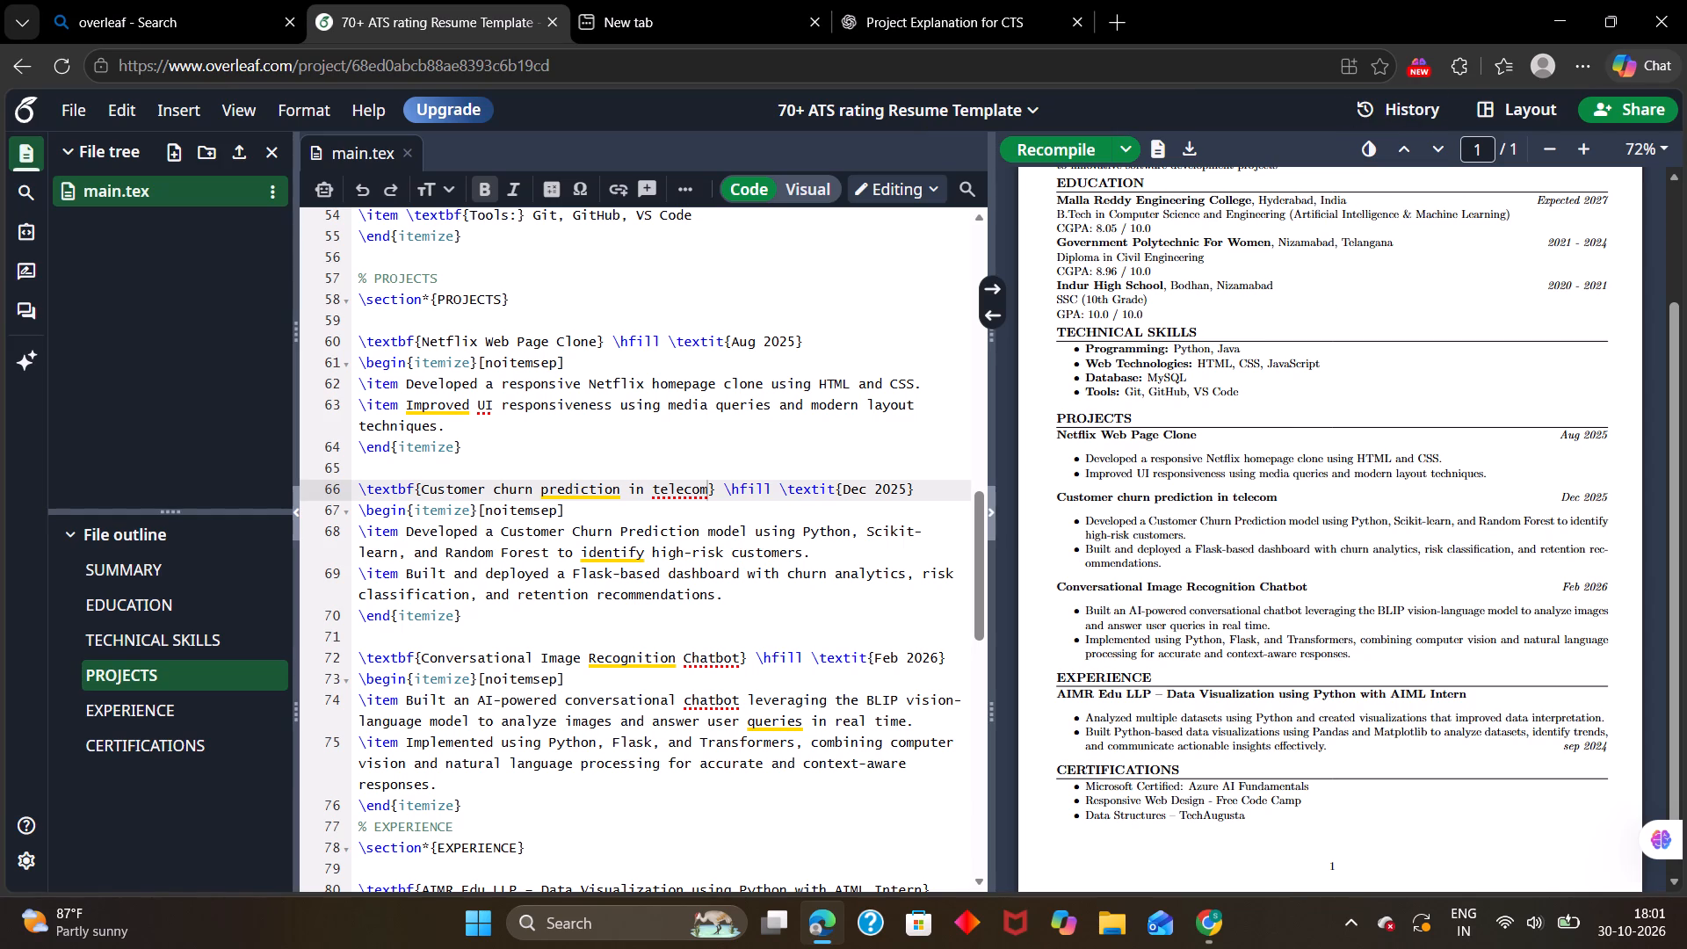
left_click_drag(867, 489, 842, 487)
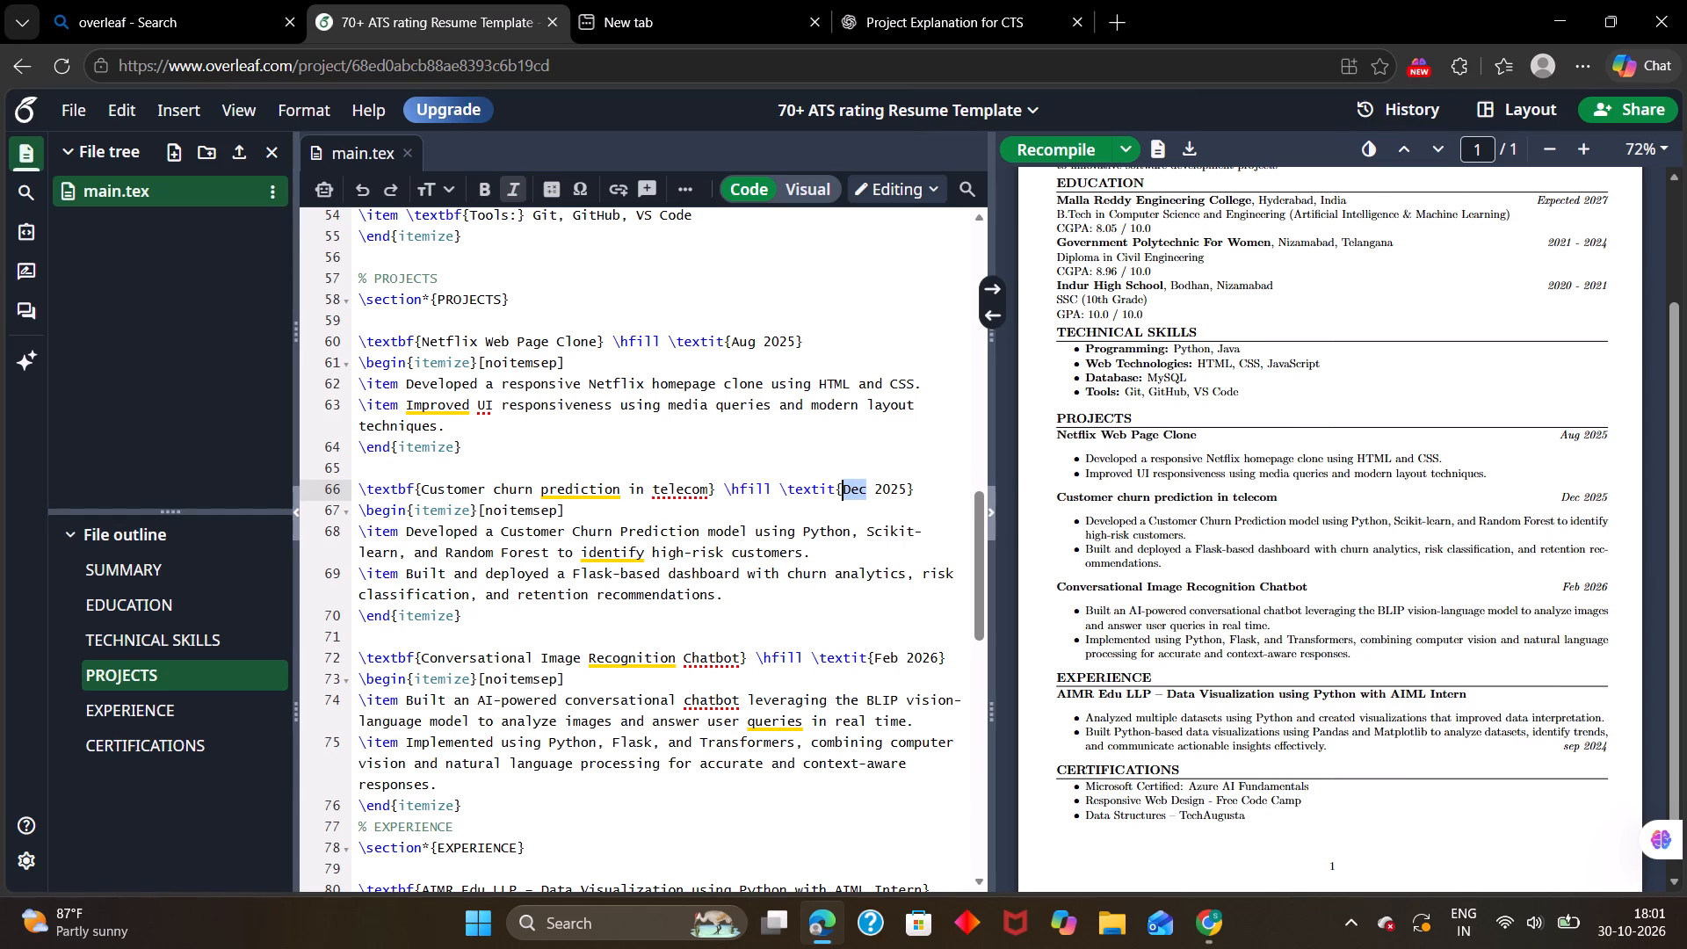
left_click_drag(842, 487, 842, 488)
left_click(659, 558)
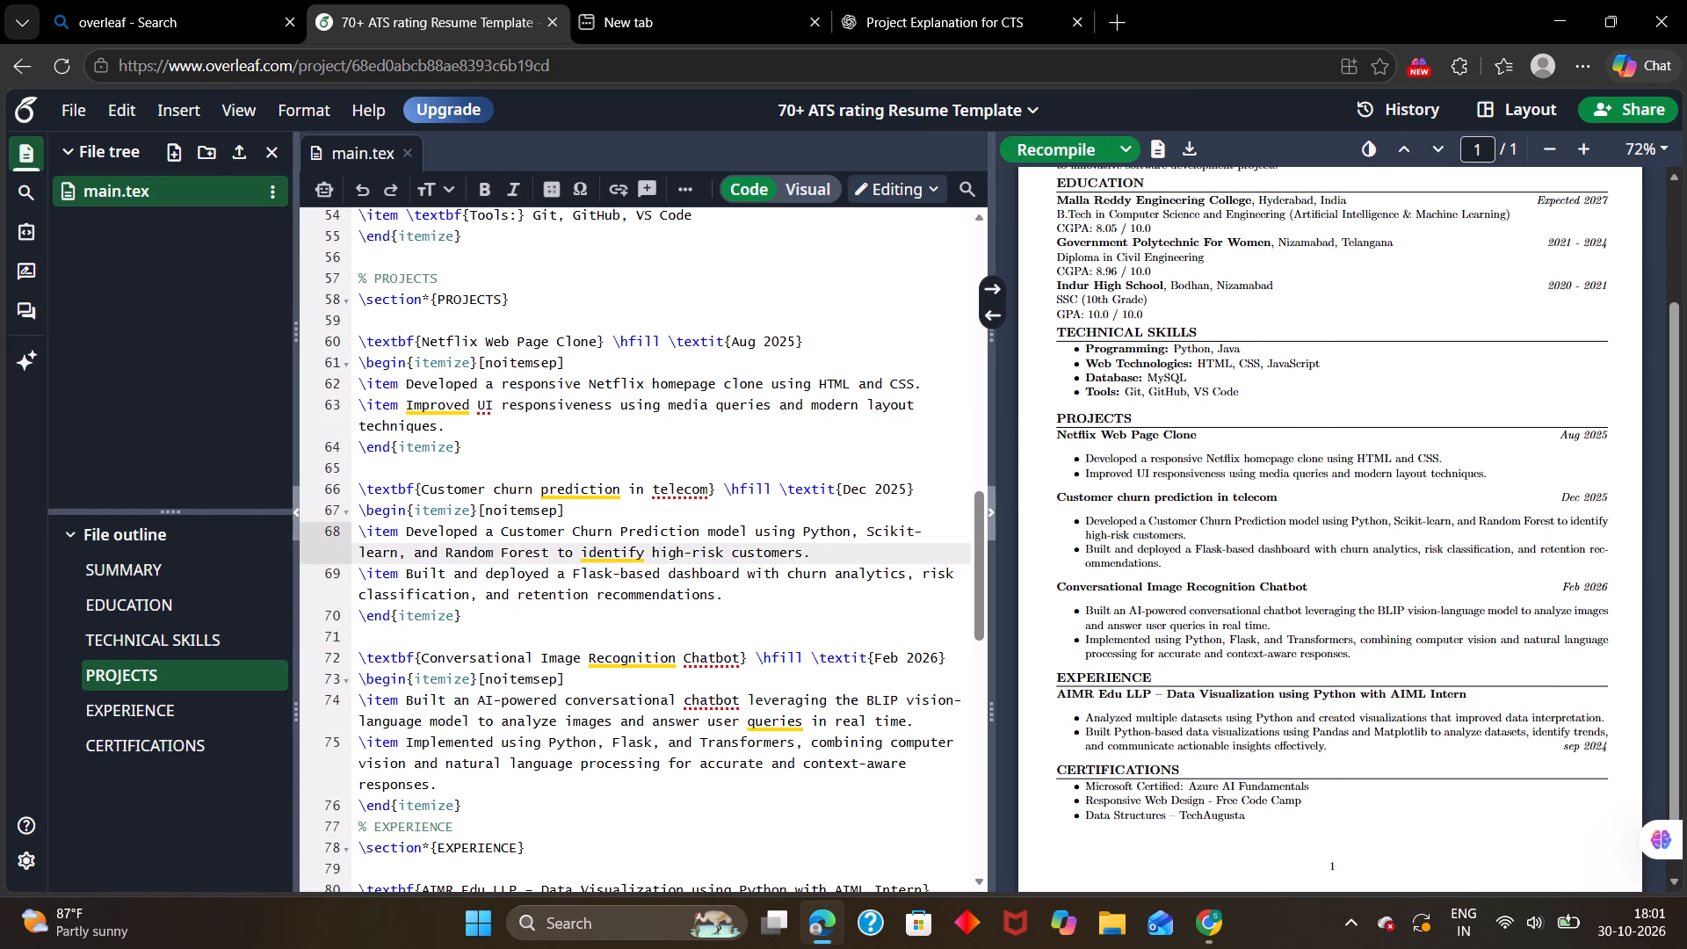
left_click_drag(469, 620, 357, 494)
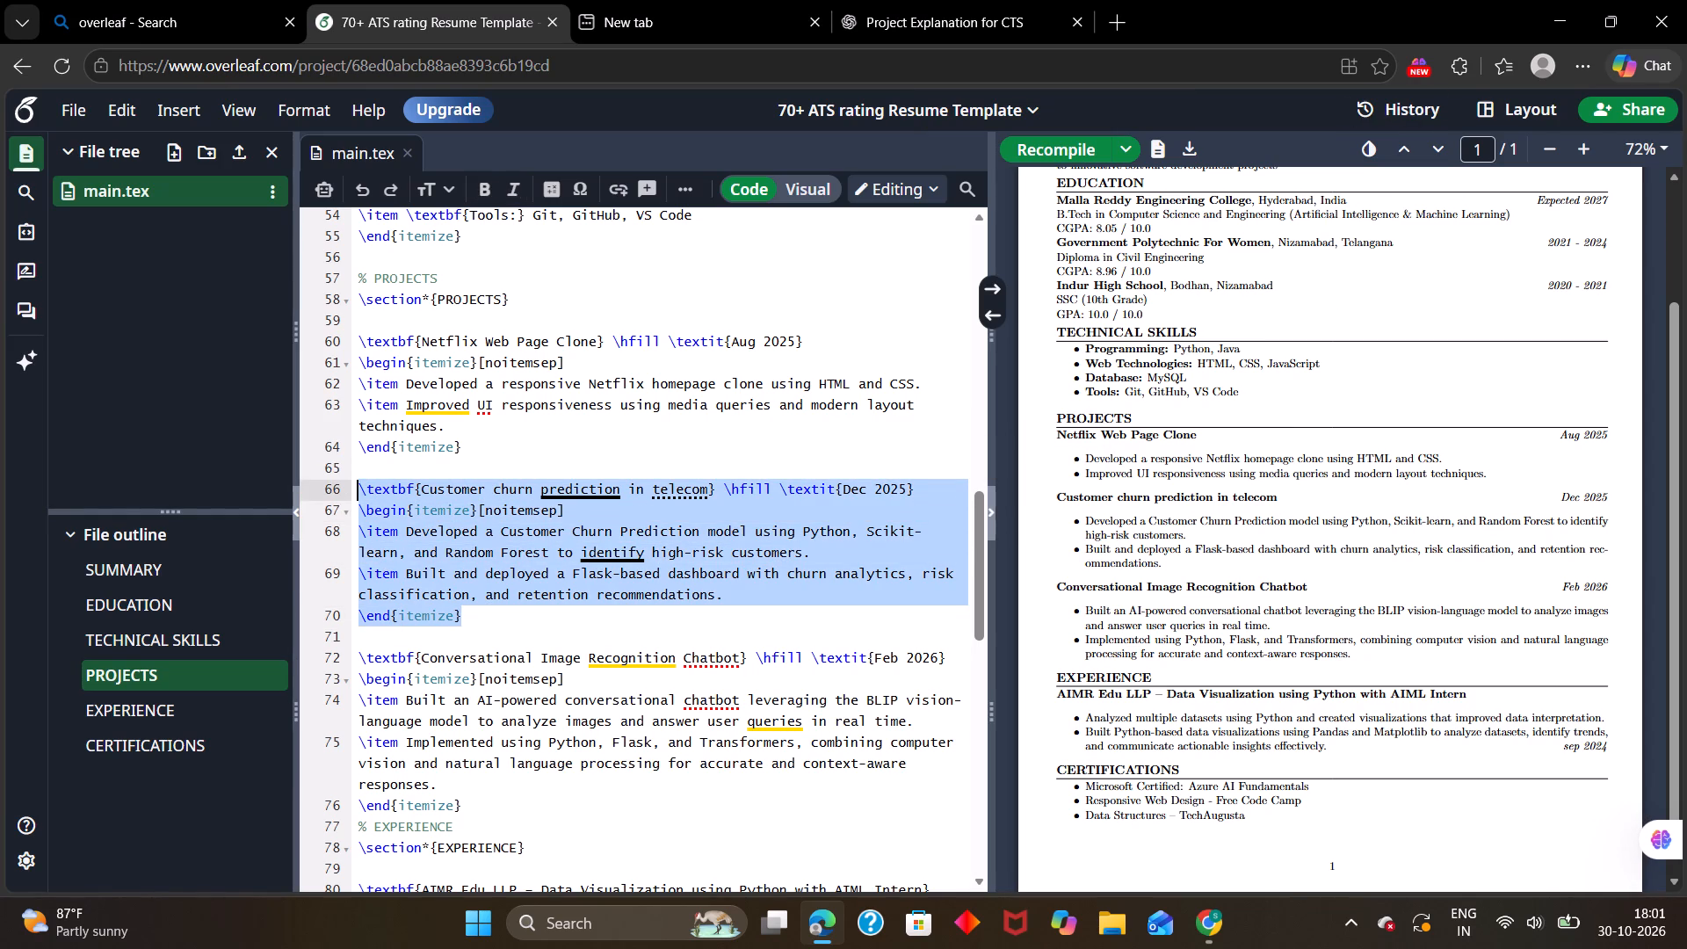
left_click_drag(357, 494, 357, 493)
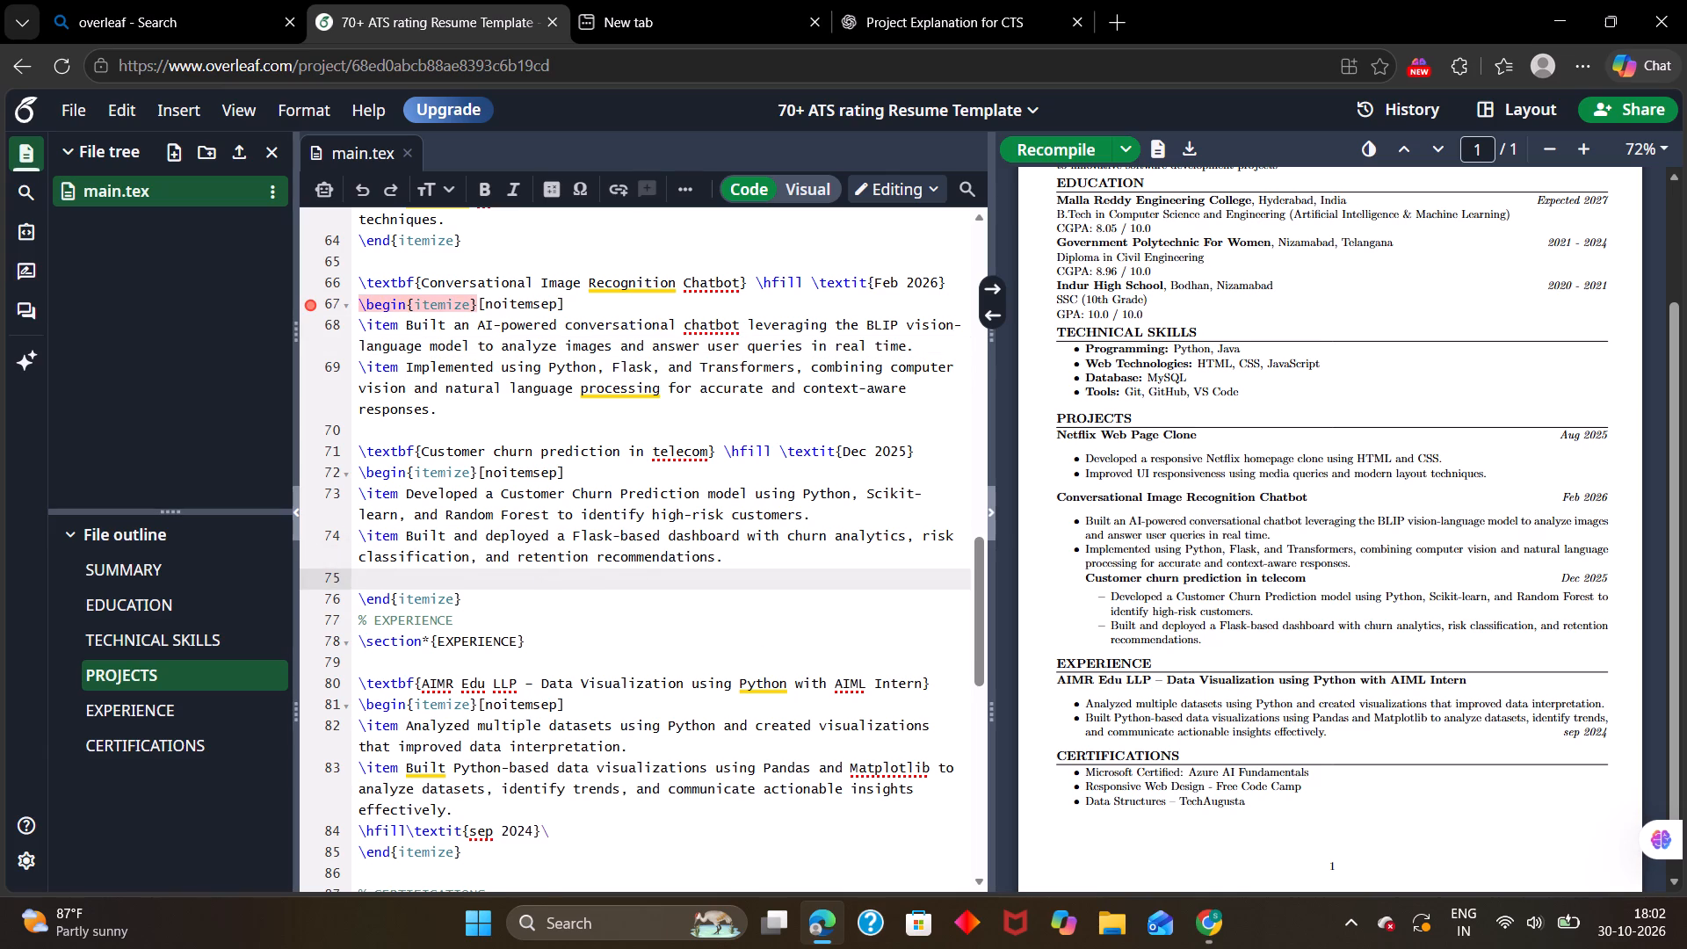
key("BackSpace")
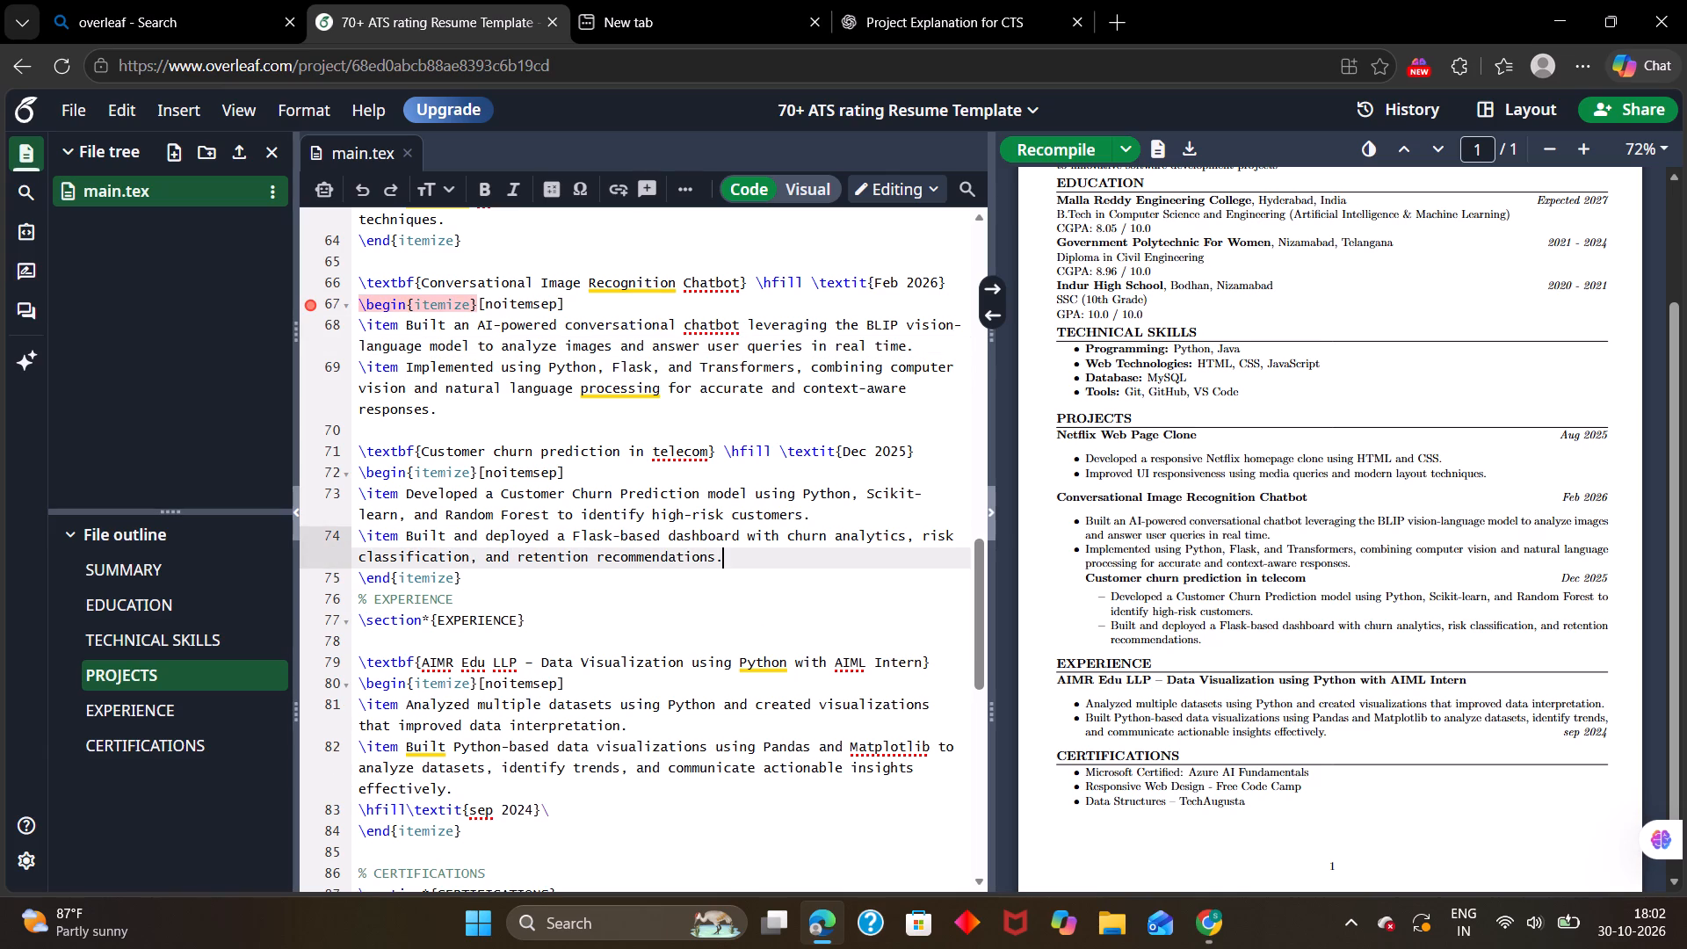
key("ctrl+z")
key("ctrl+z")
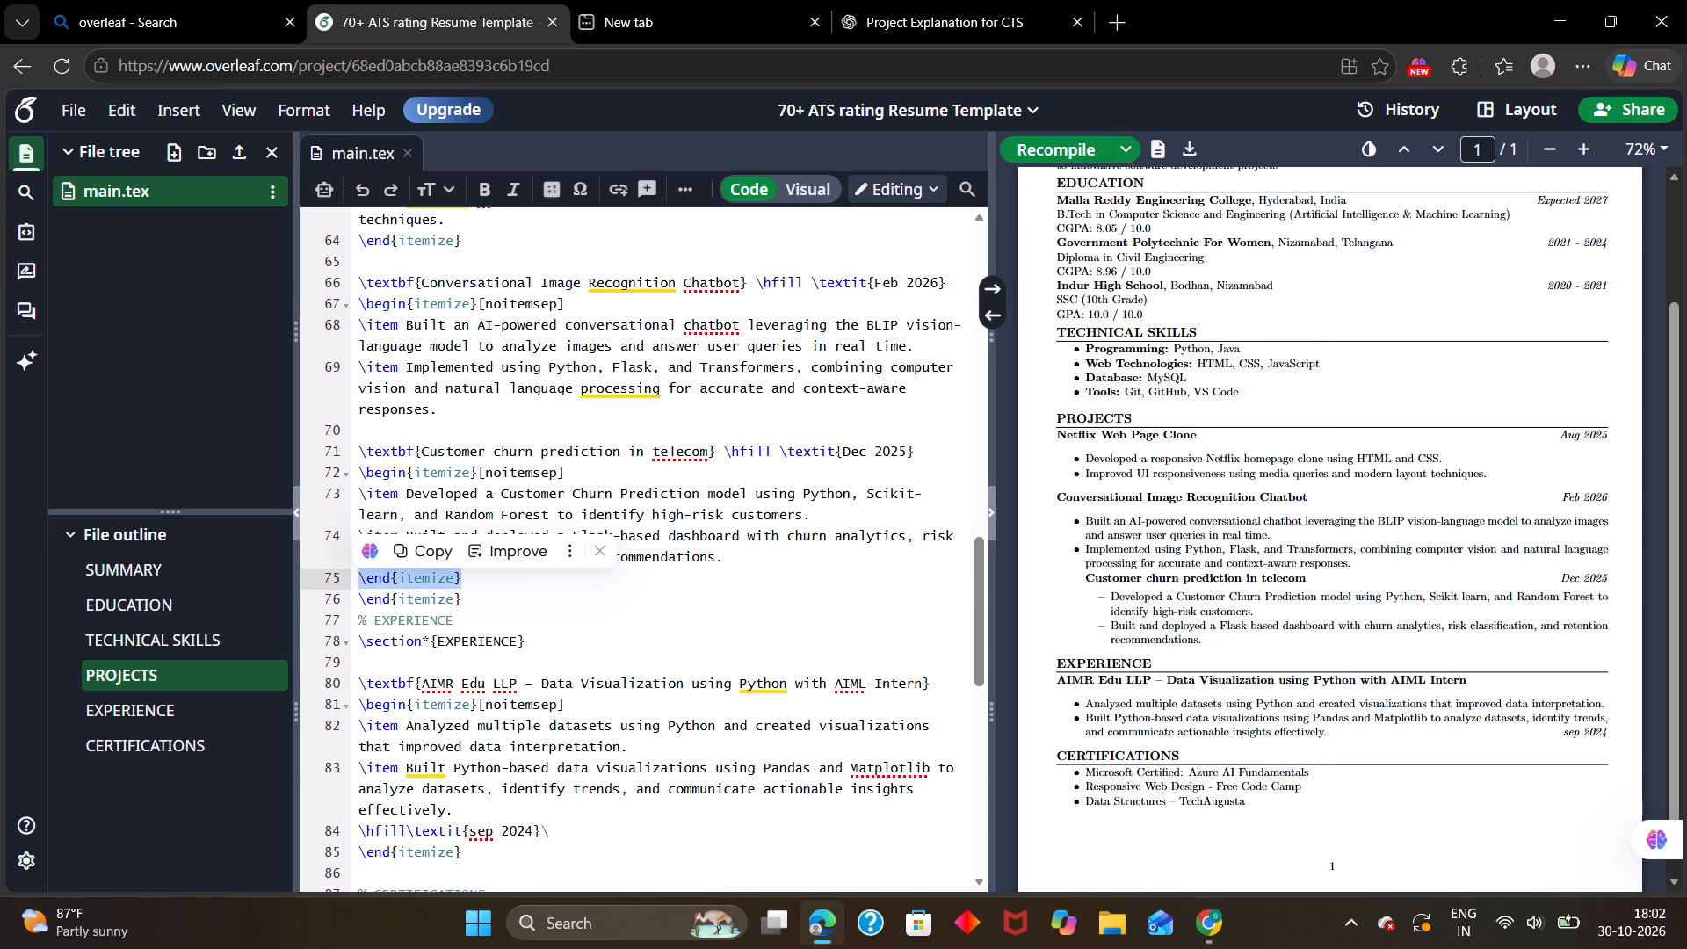
Delete the second \end{itemize} after the churn project, along with the empty line it leaves above the EXPERIENCE comment.
left_click_drag(468, 600, 346, 604)
key("BackSpace")
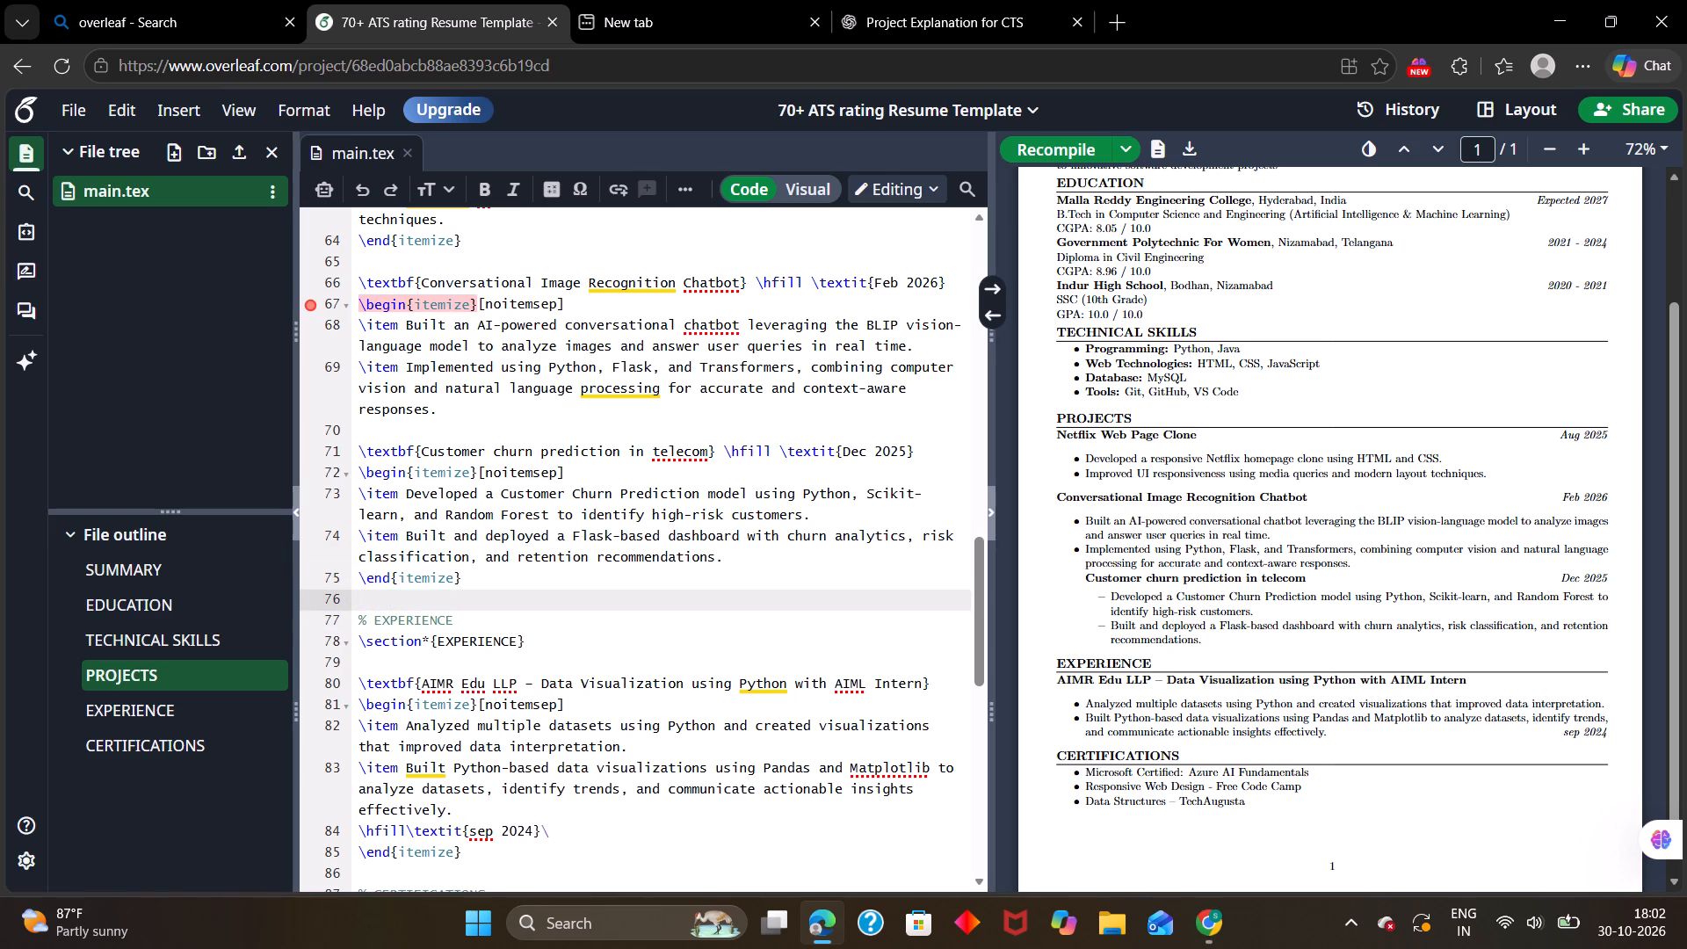
scroll(346, 604, "up", 1)
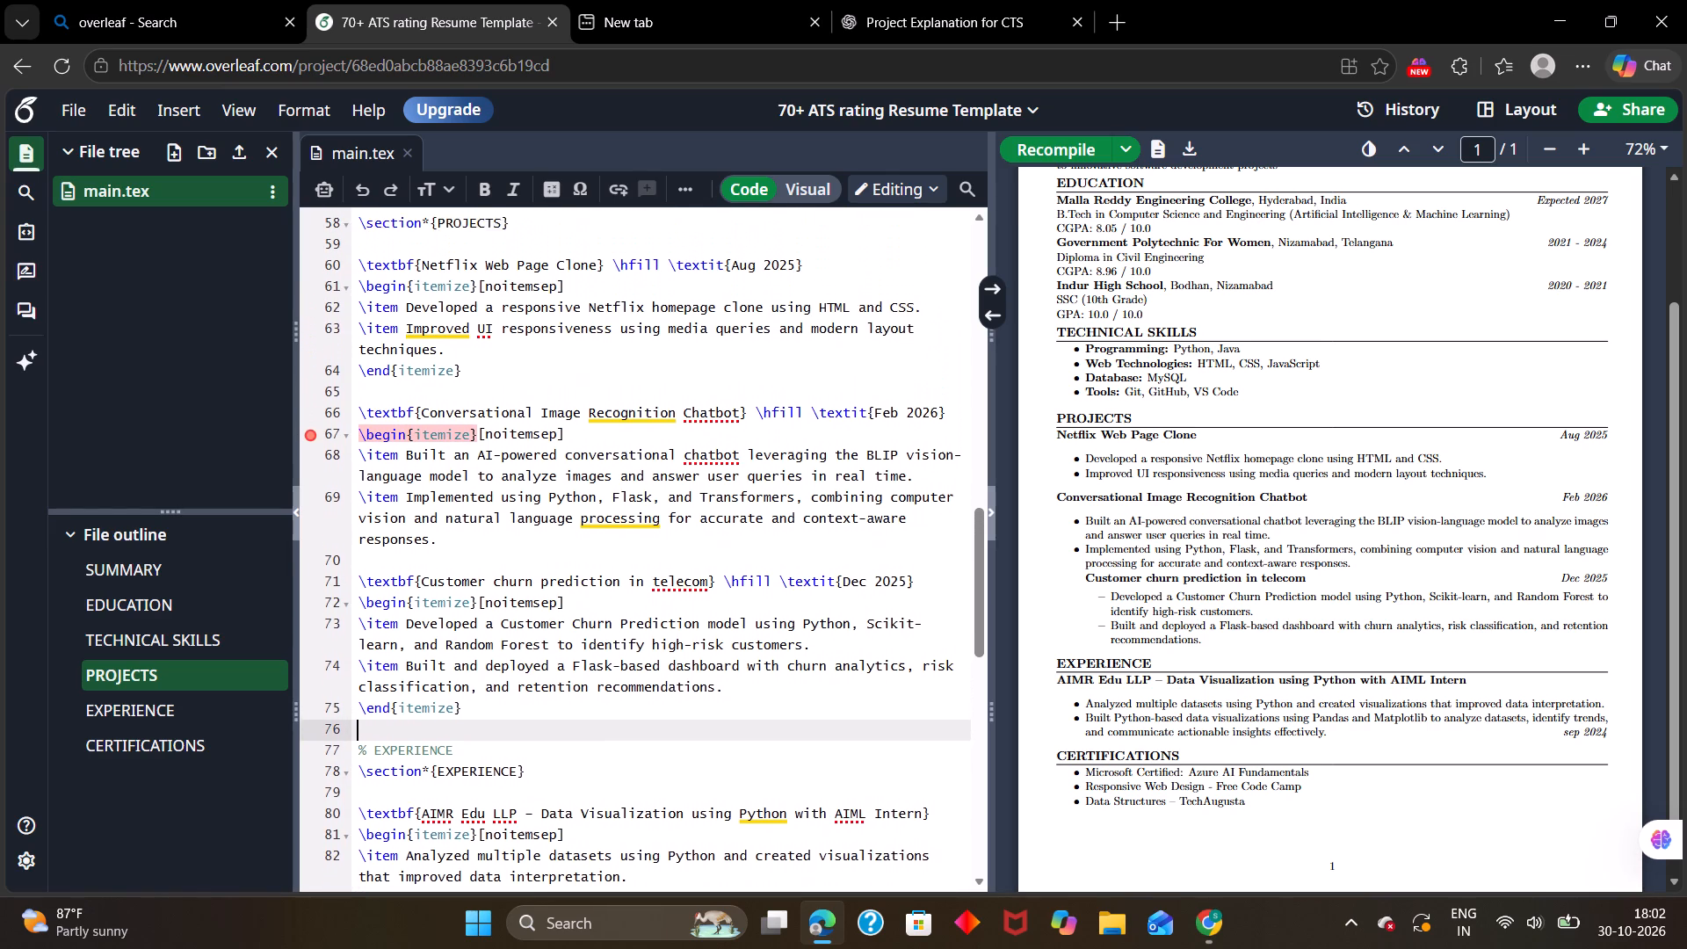
scroll(346, 604, "up", 2)
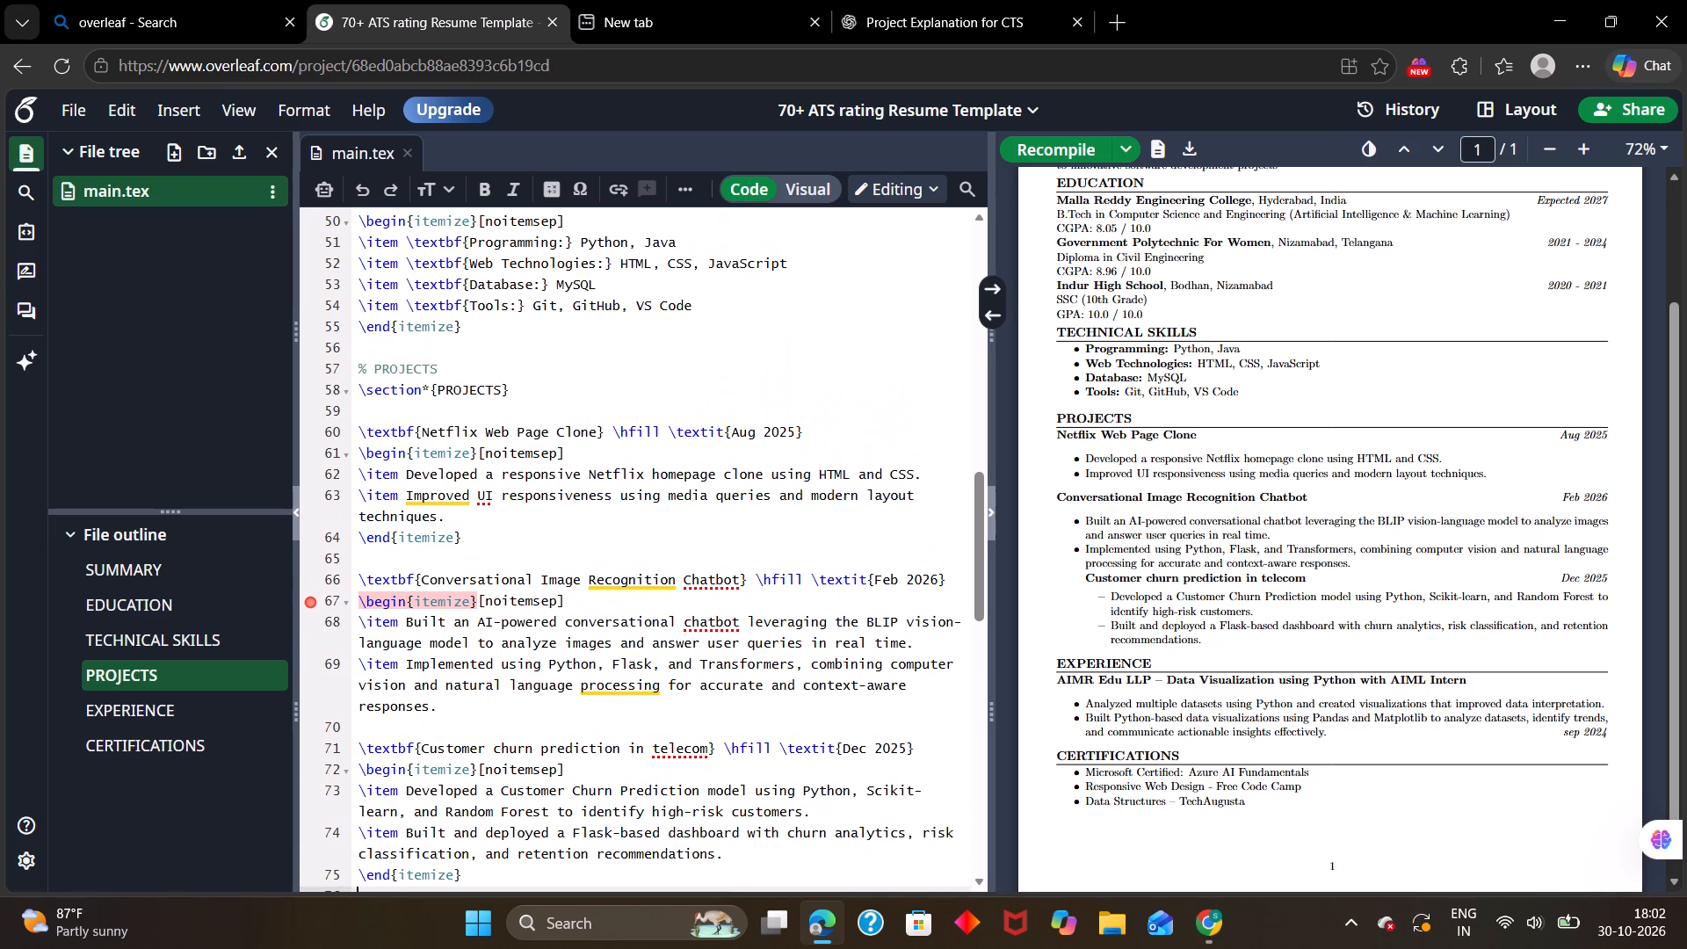
scroll(346, 604, "up", 1)
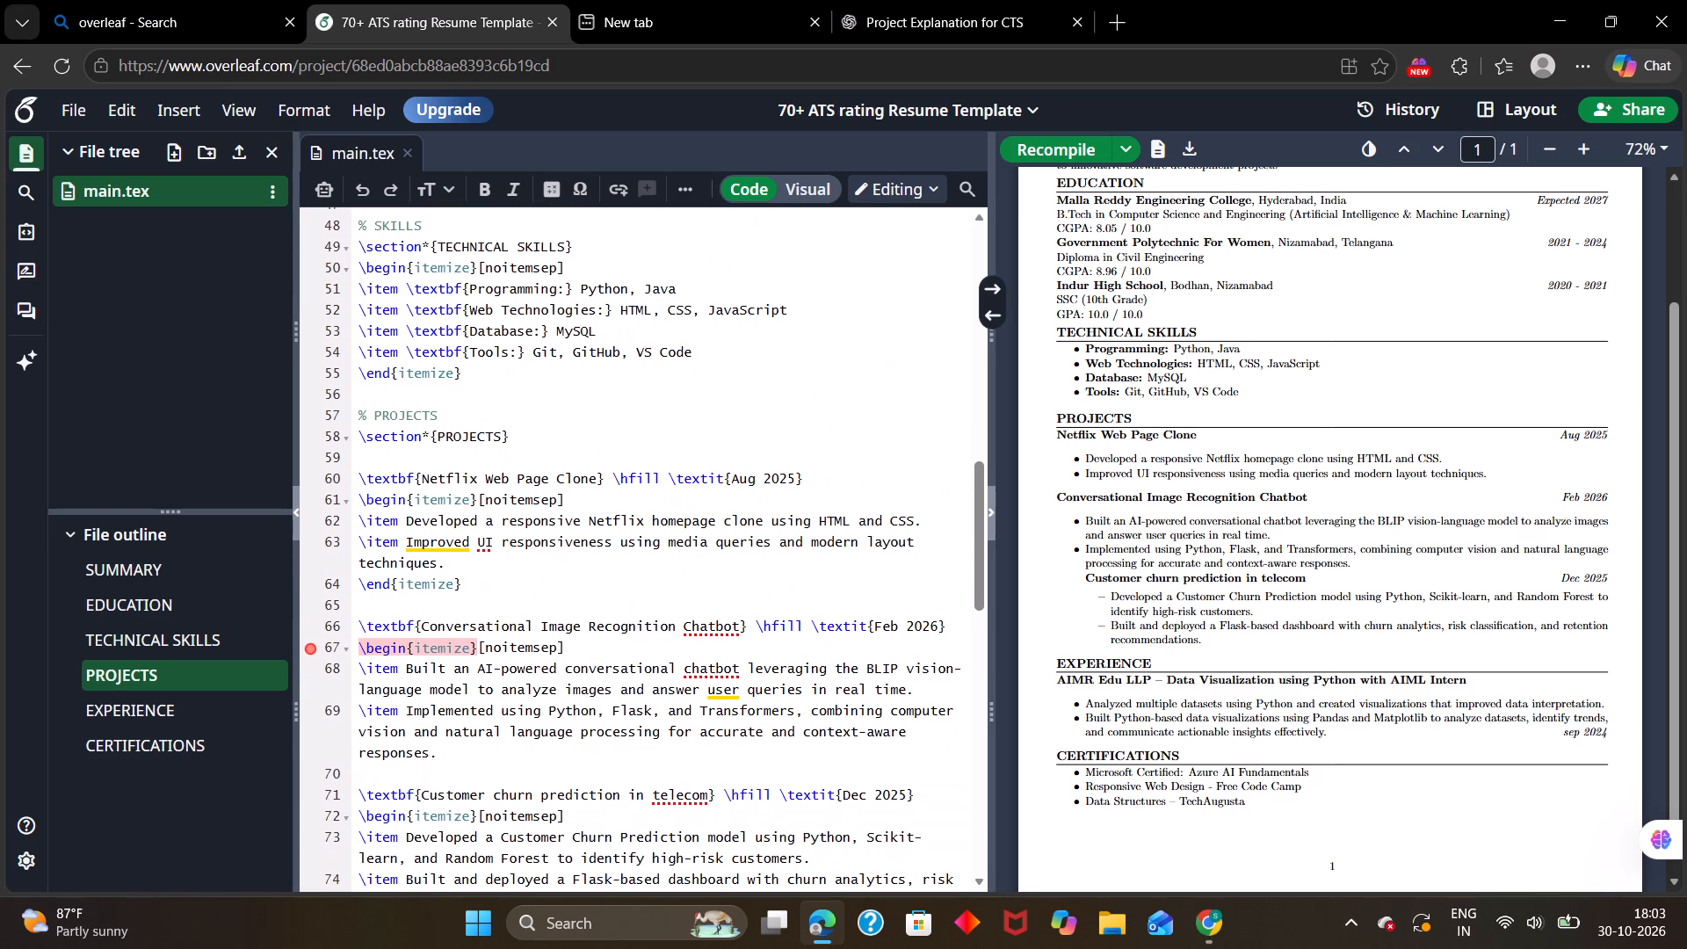
scroll(346, 604, "down", 4)
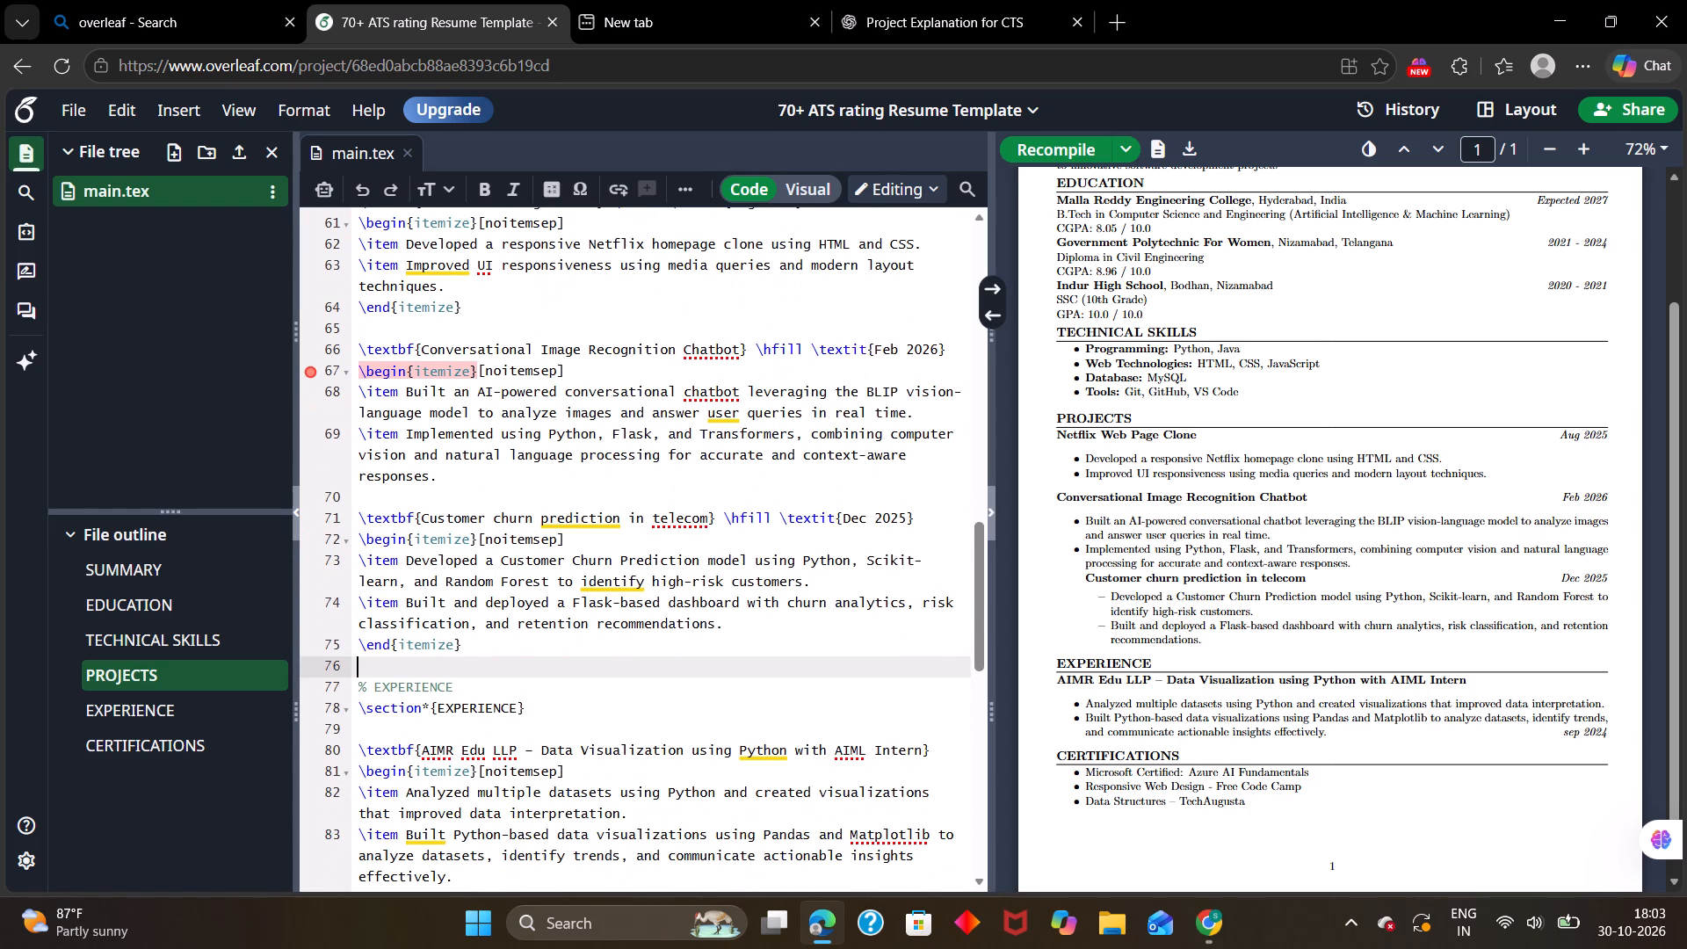
key("BackSpace")
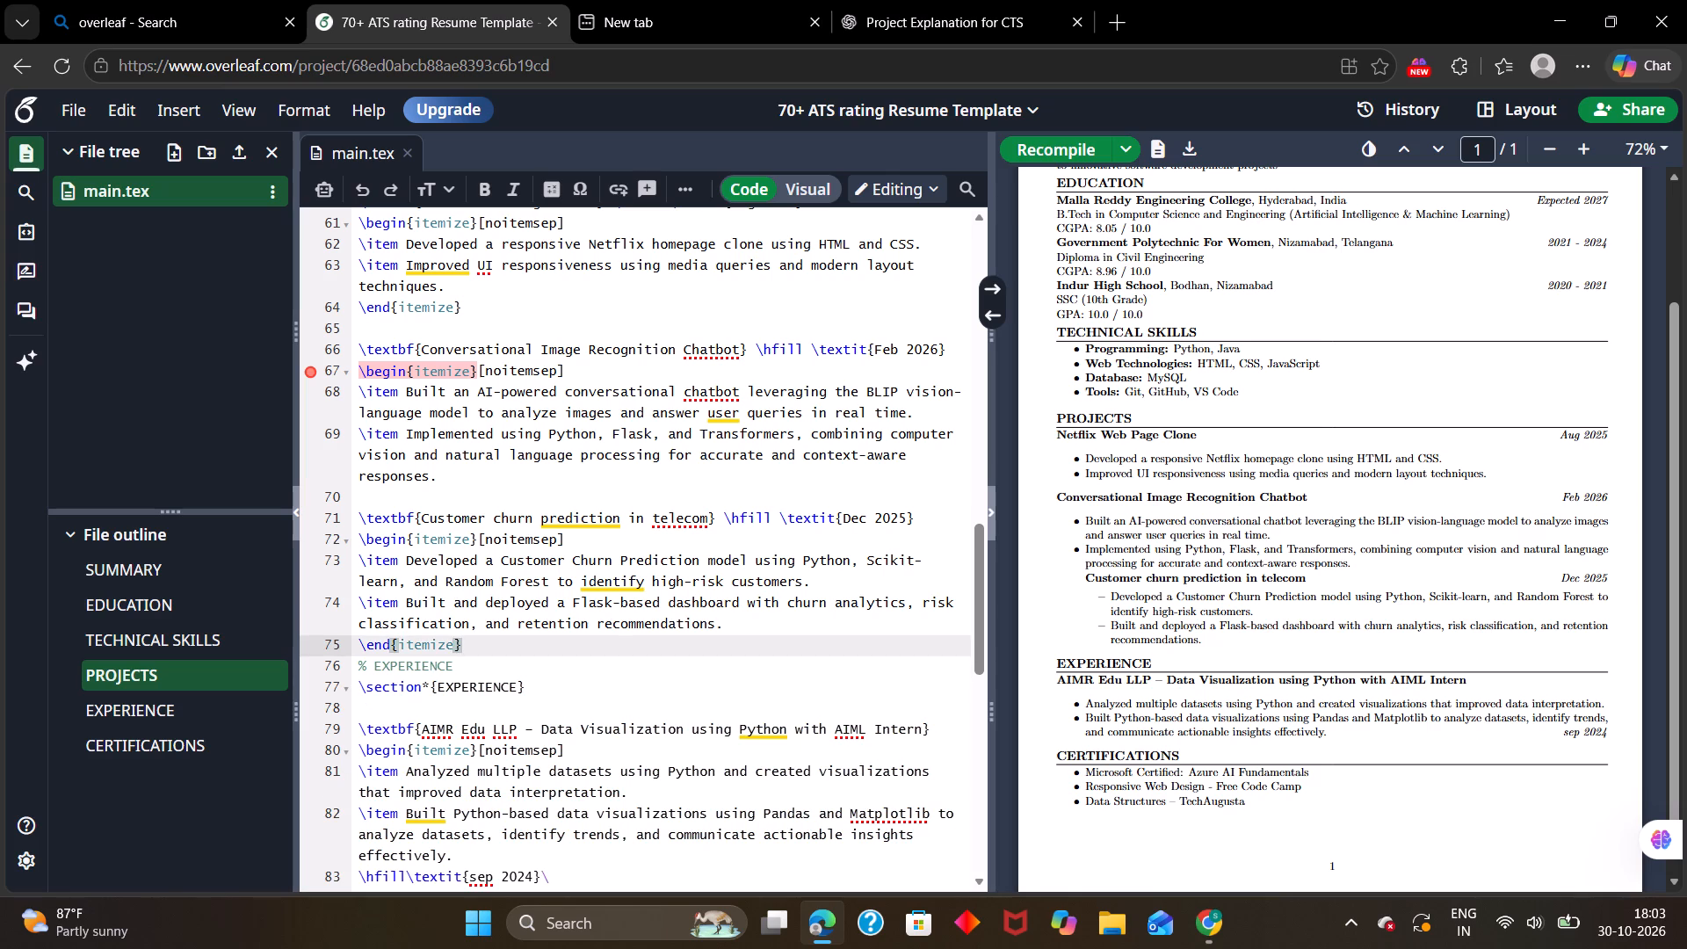
Copy the churn project's \end{itemize} and paste it on a new line after the Chatbot project's last item.
left_click_drag(495, 650, 490, 649)
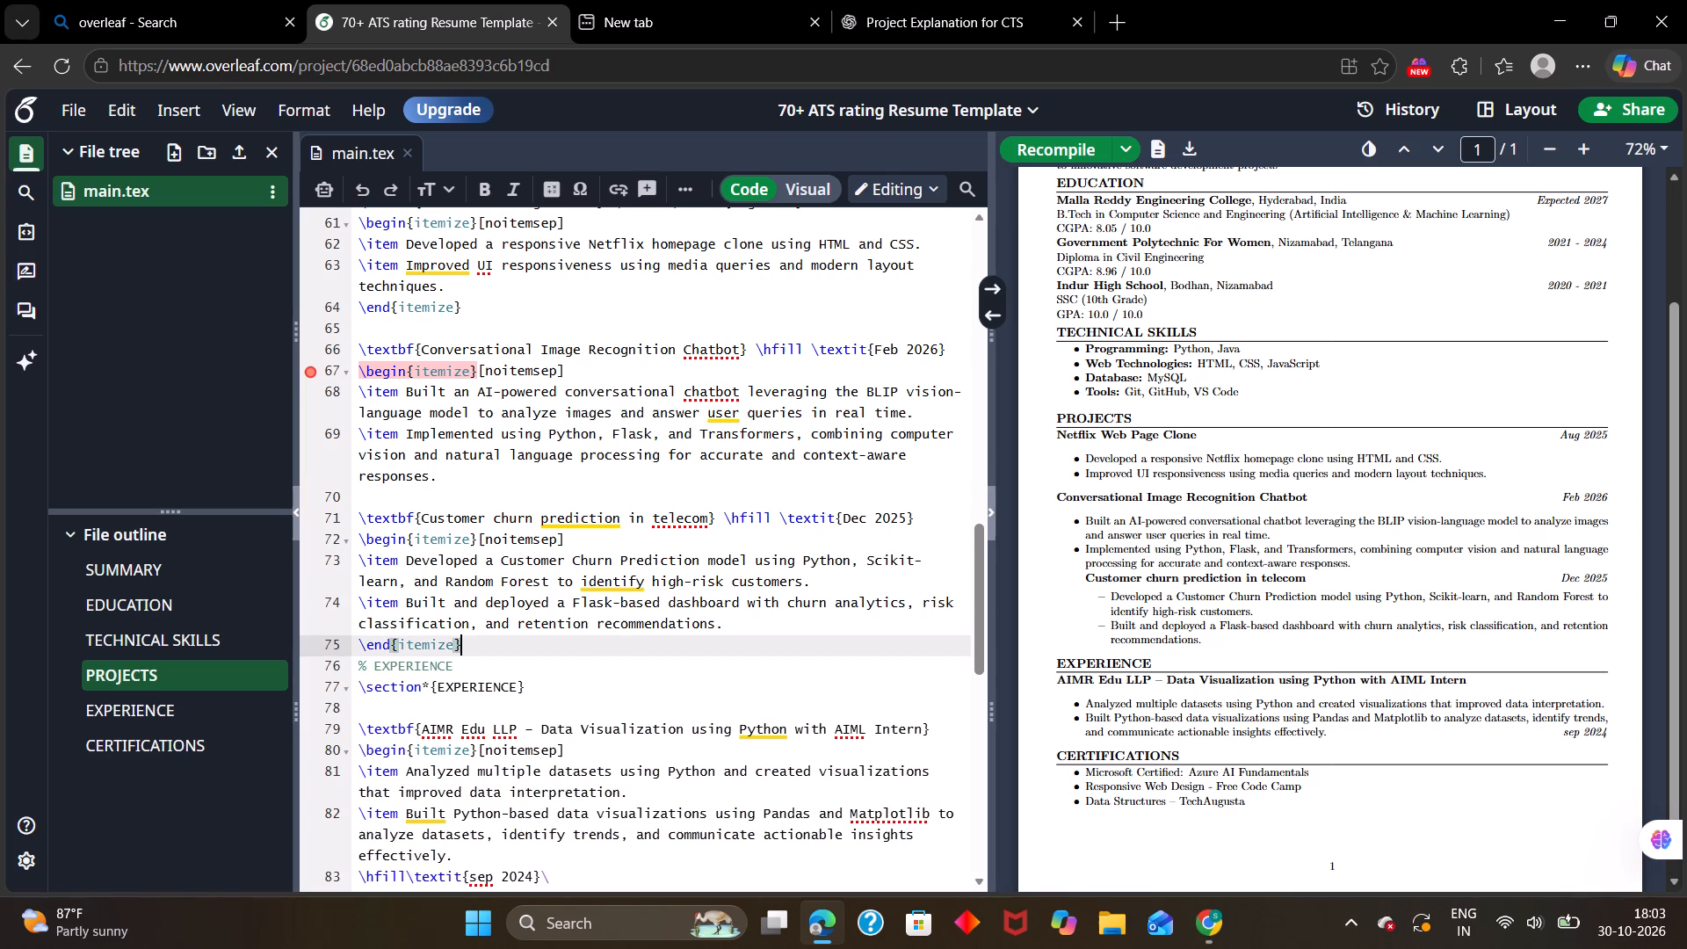
left_click_drag(490, 649, 359, 639)
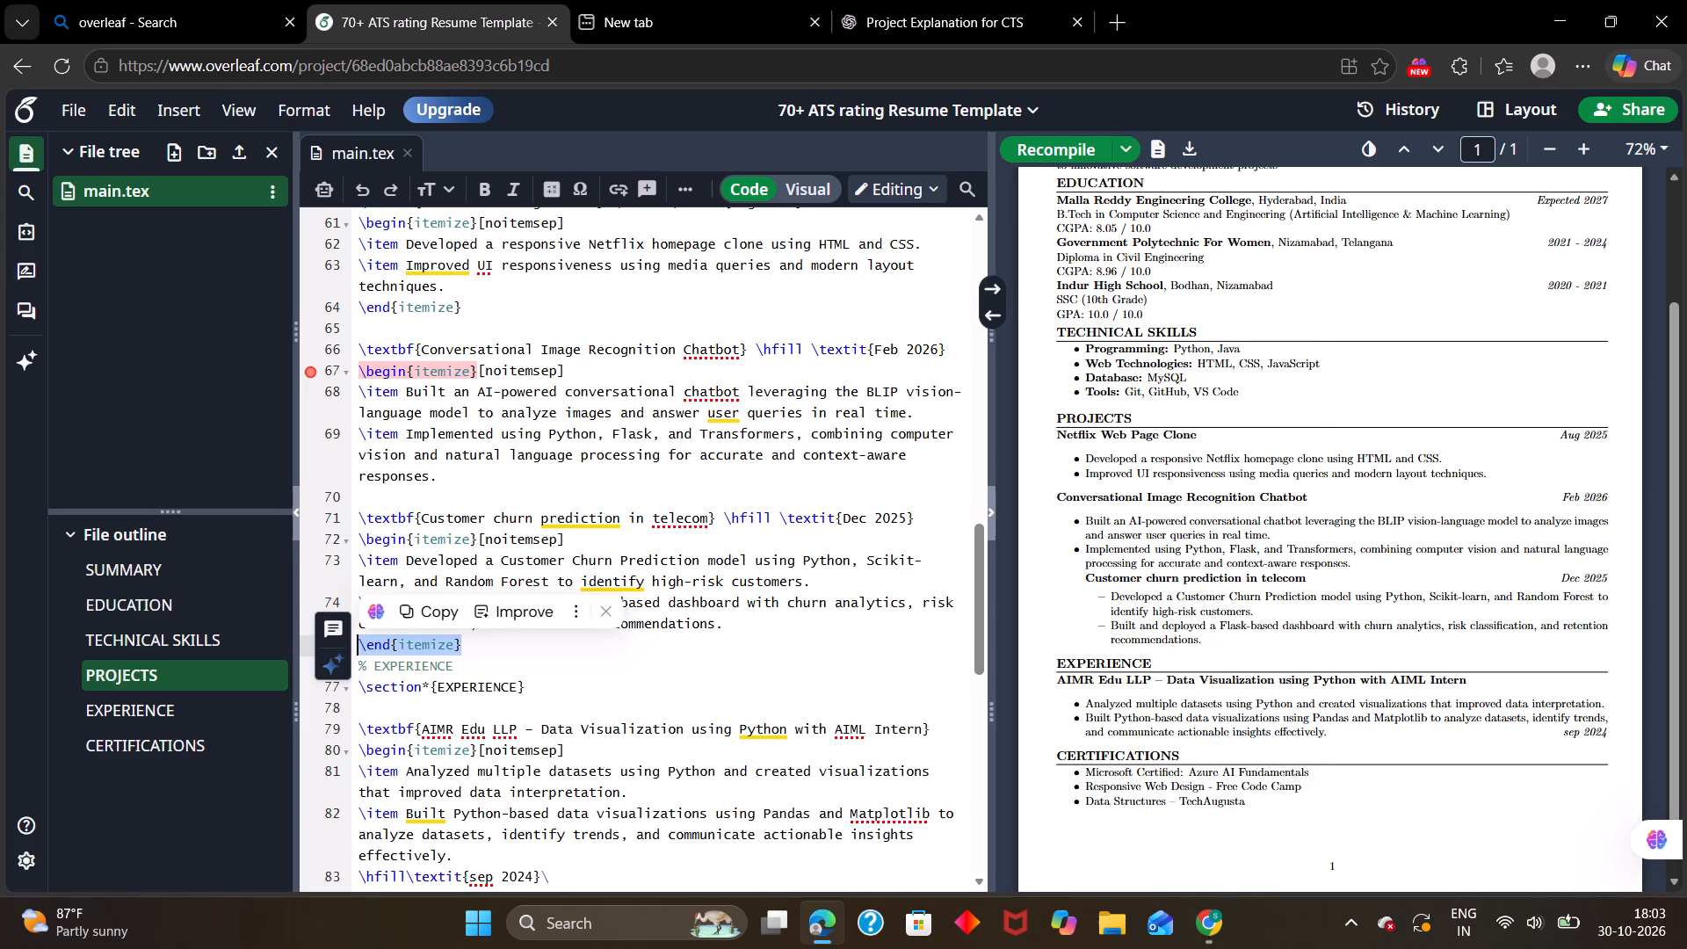
key("ctrl+c")
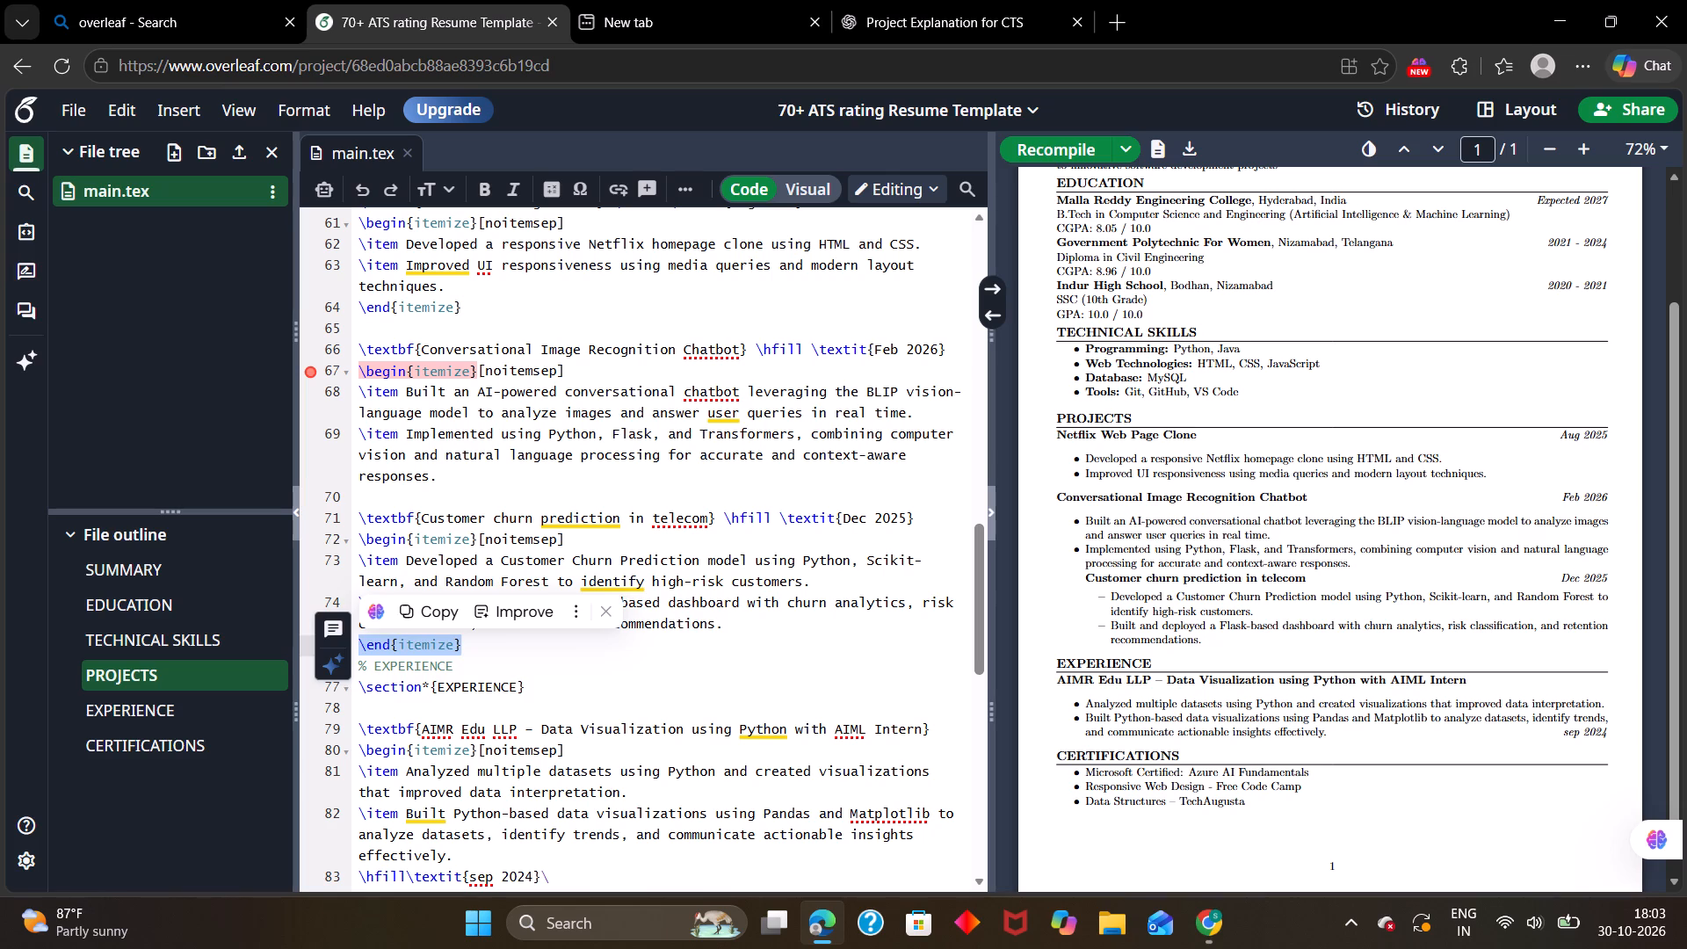
left_click(457, 472)
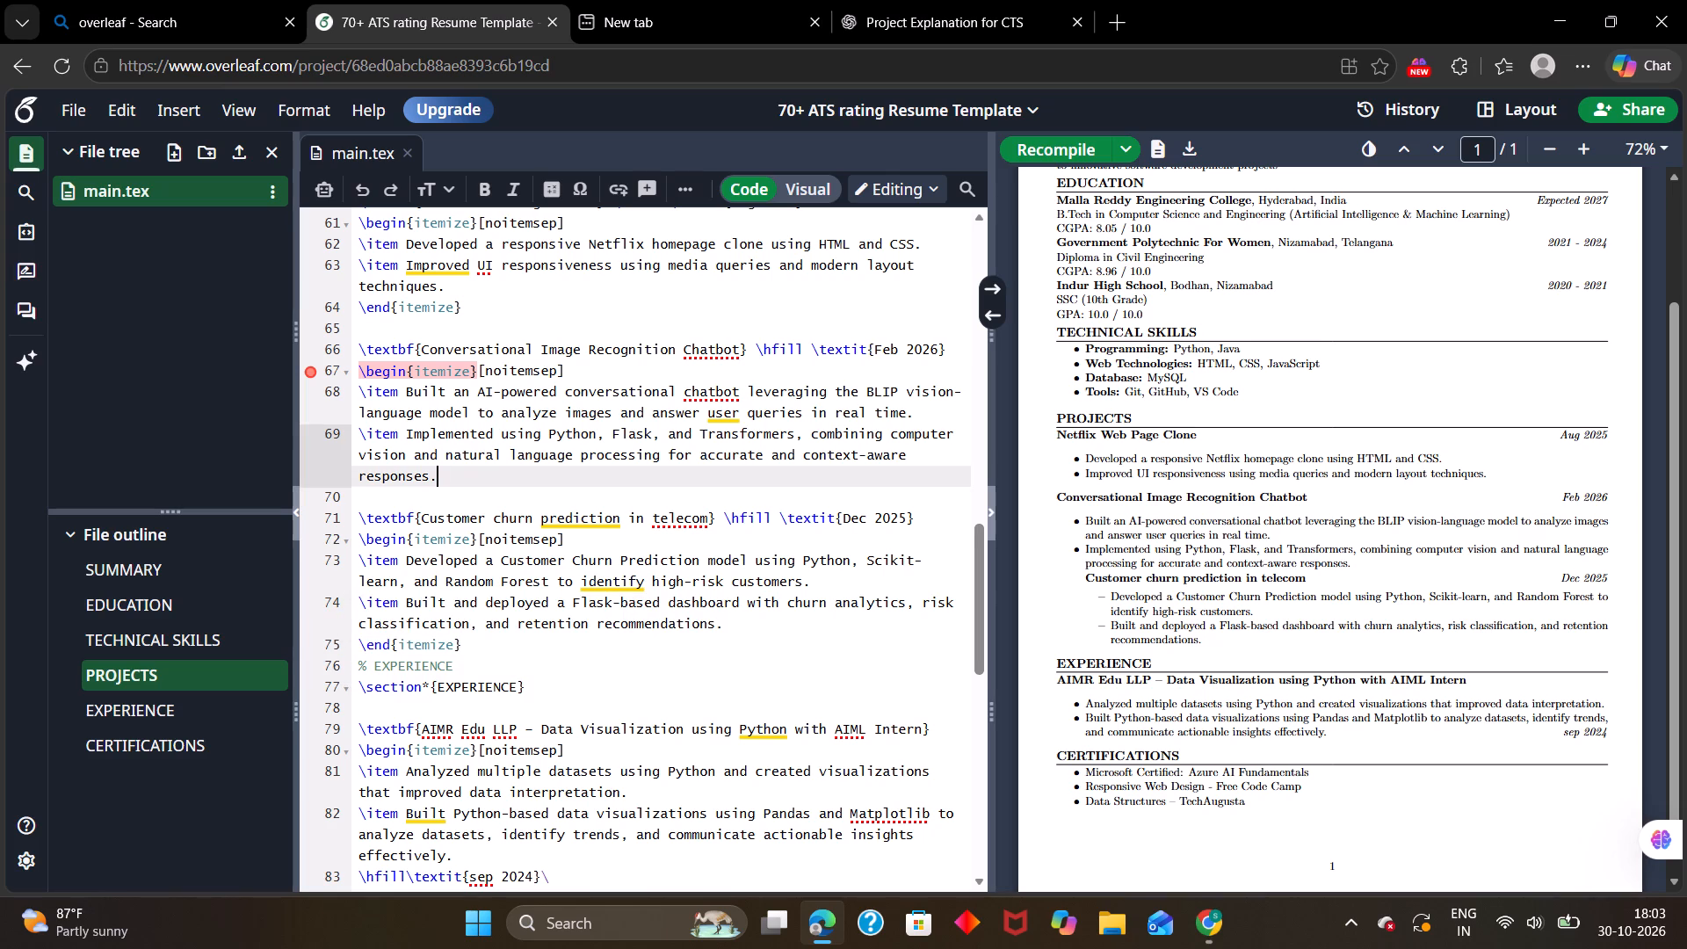
key("Return")
key("ctrl+v")
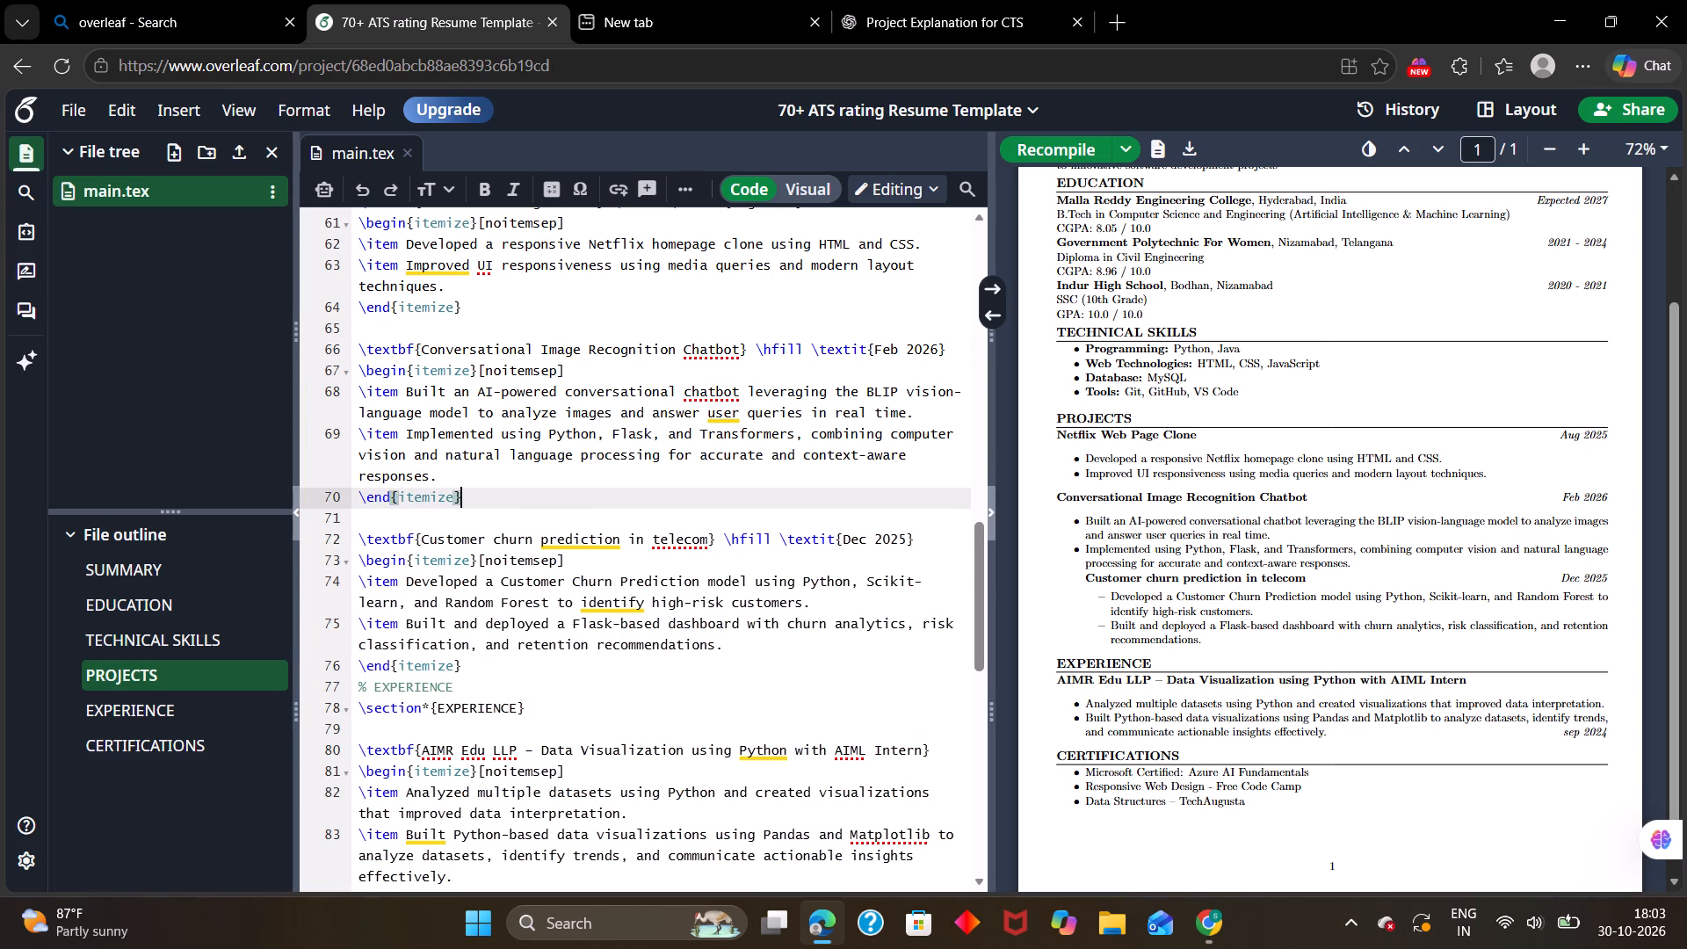
Recompile the resume with the Chatbot project's list now closed before the churn project.
left_click(1053, 156)
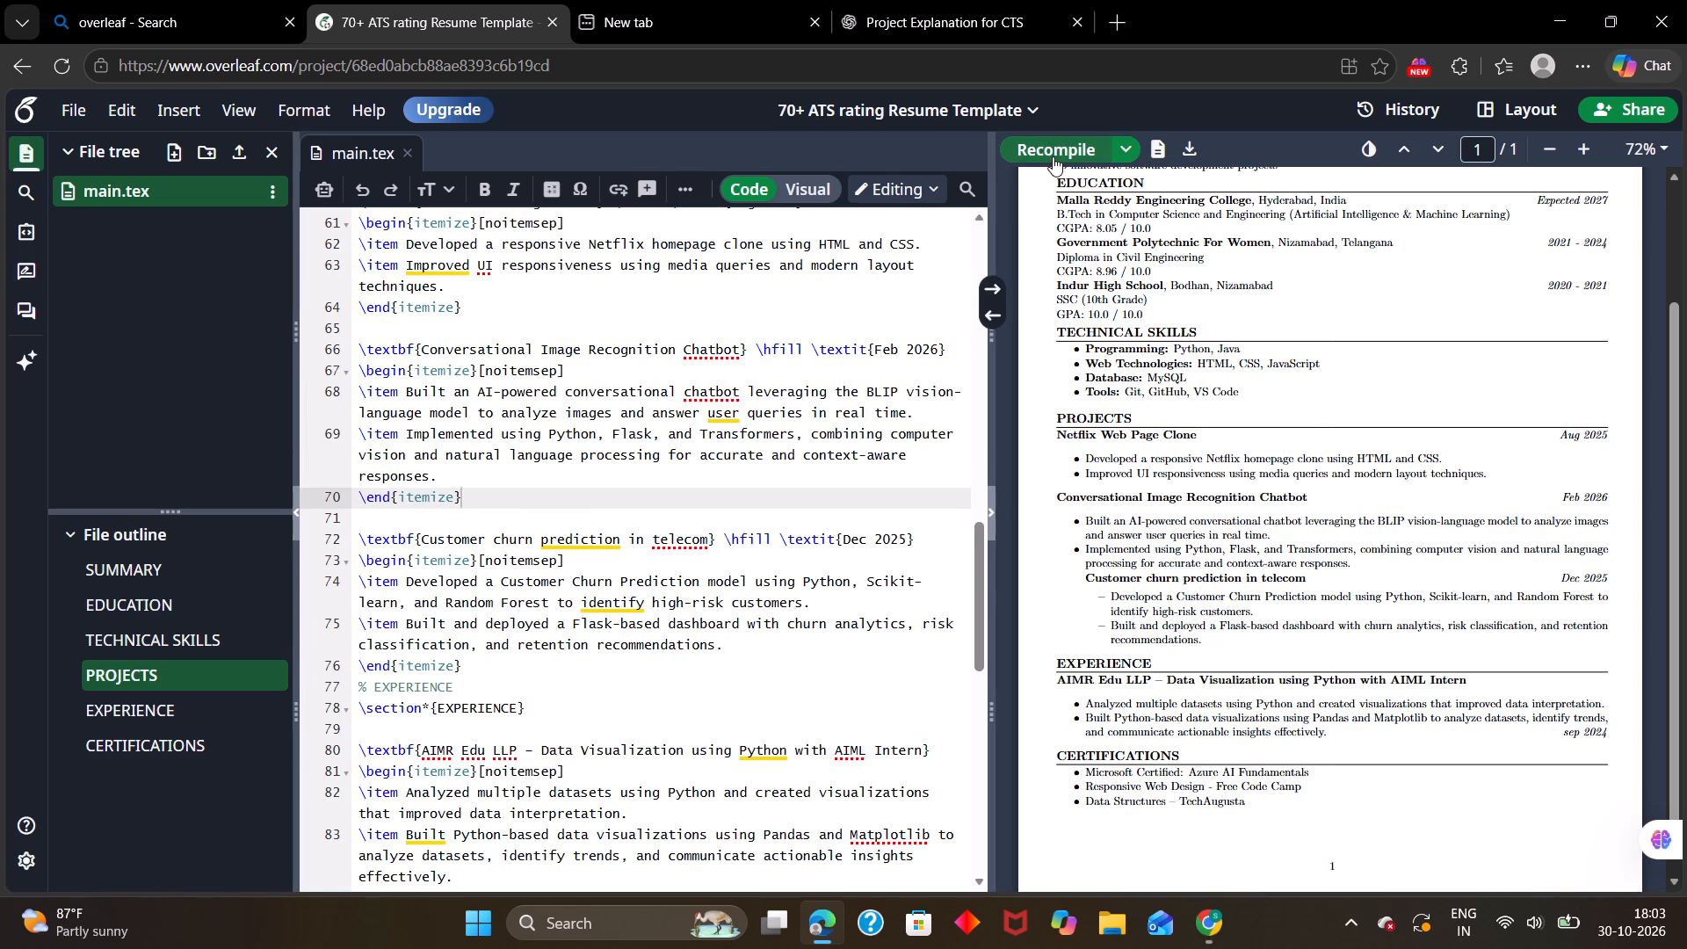
left_click(1053, 156)
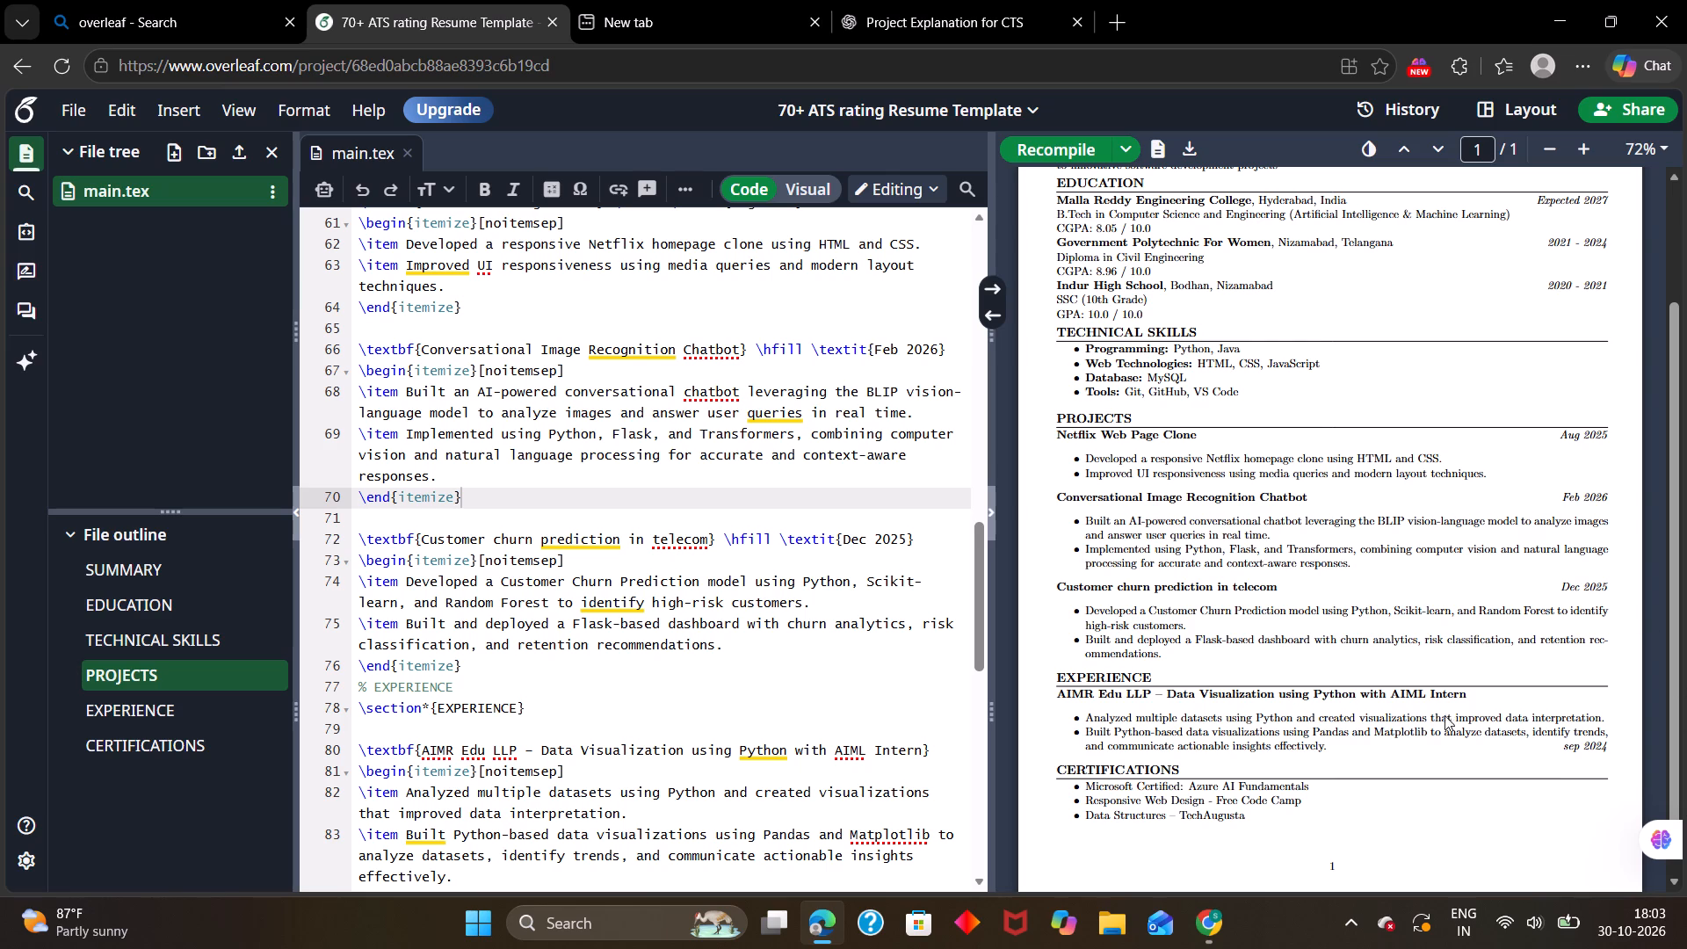
Set the customer churn project's date to Jun 2026 and recompile the resume.
left_click(904, 540)
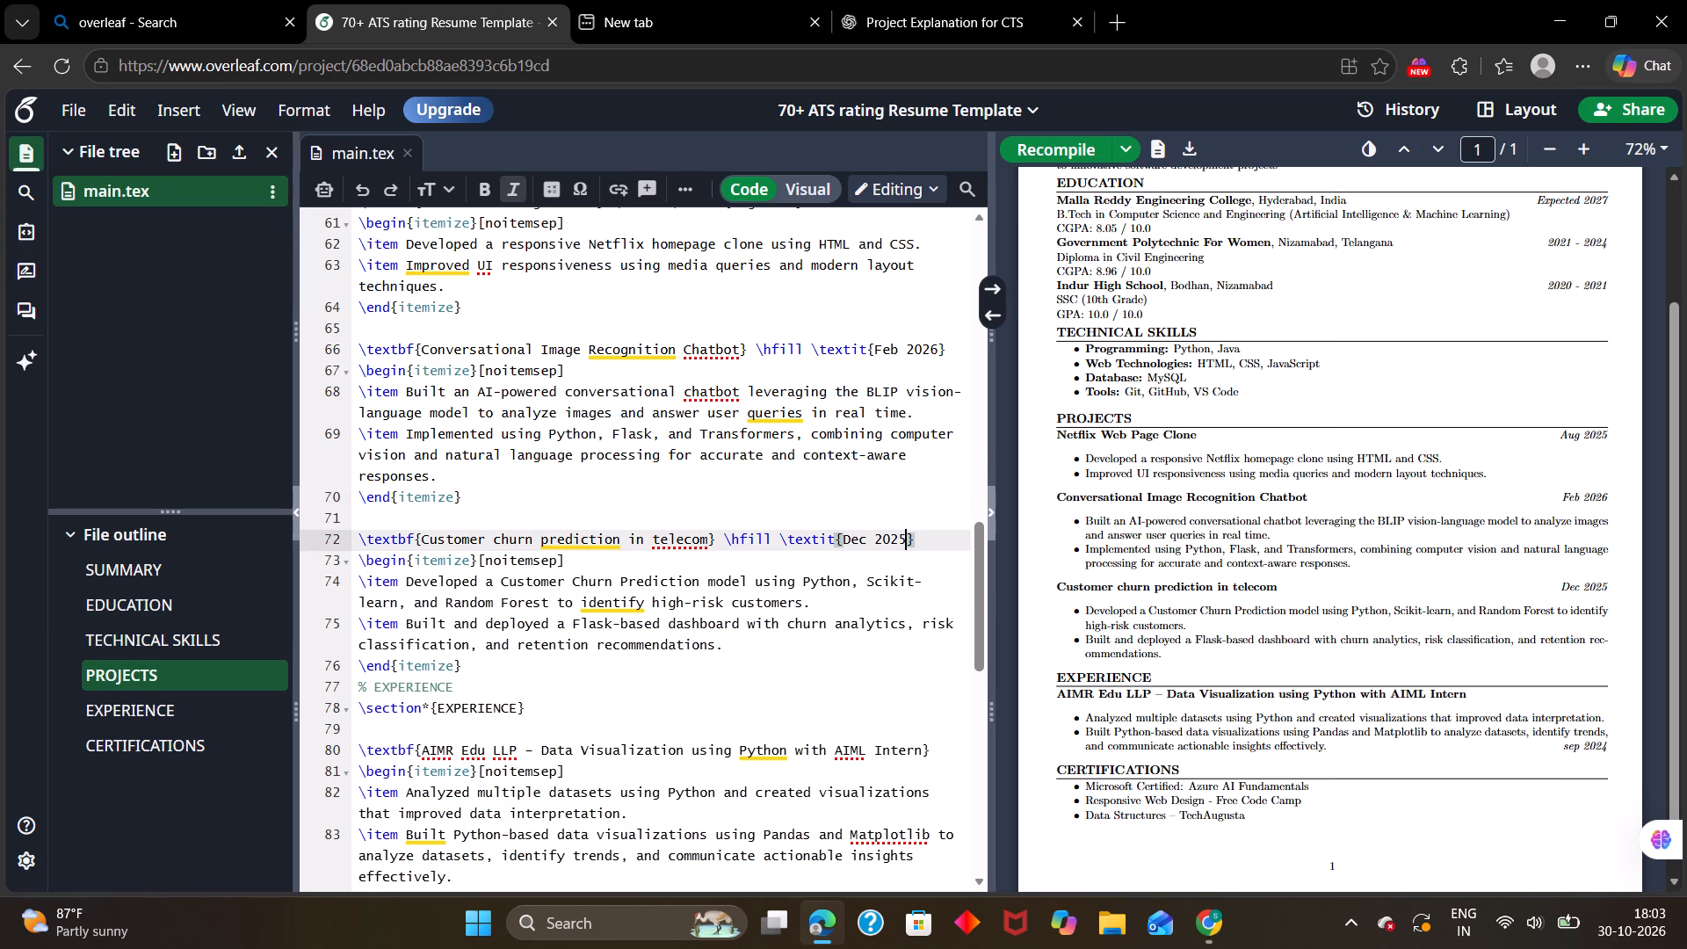
key("BackSpace")
key("6")
key("Left")
key("Left")
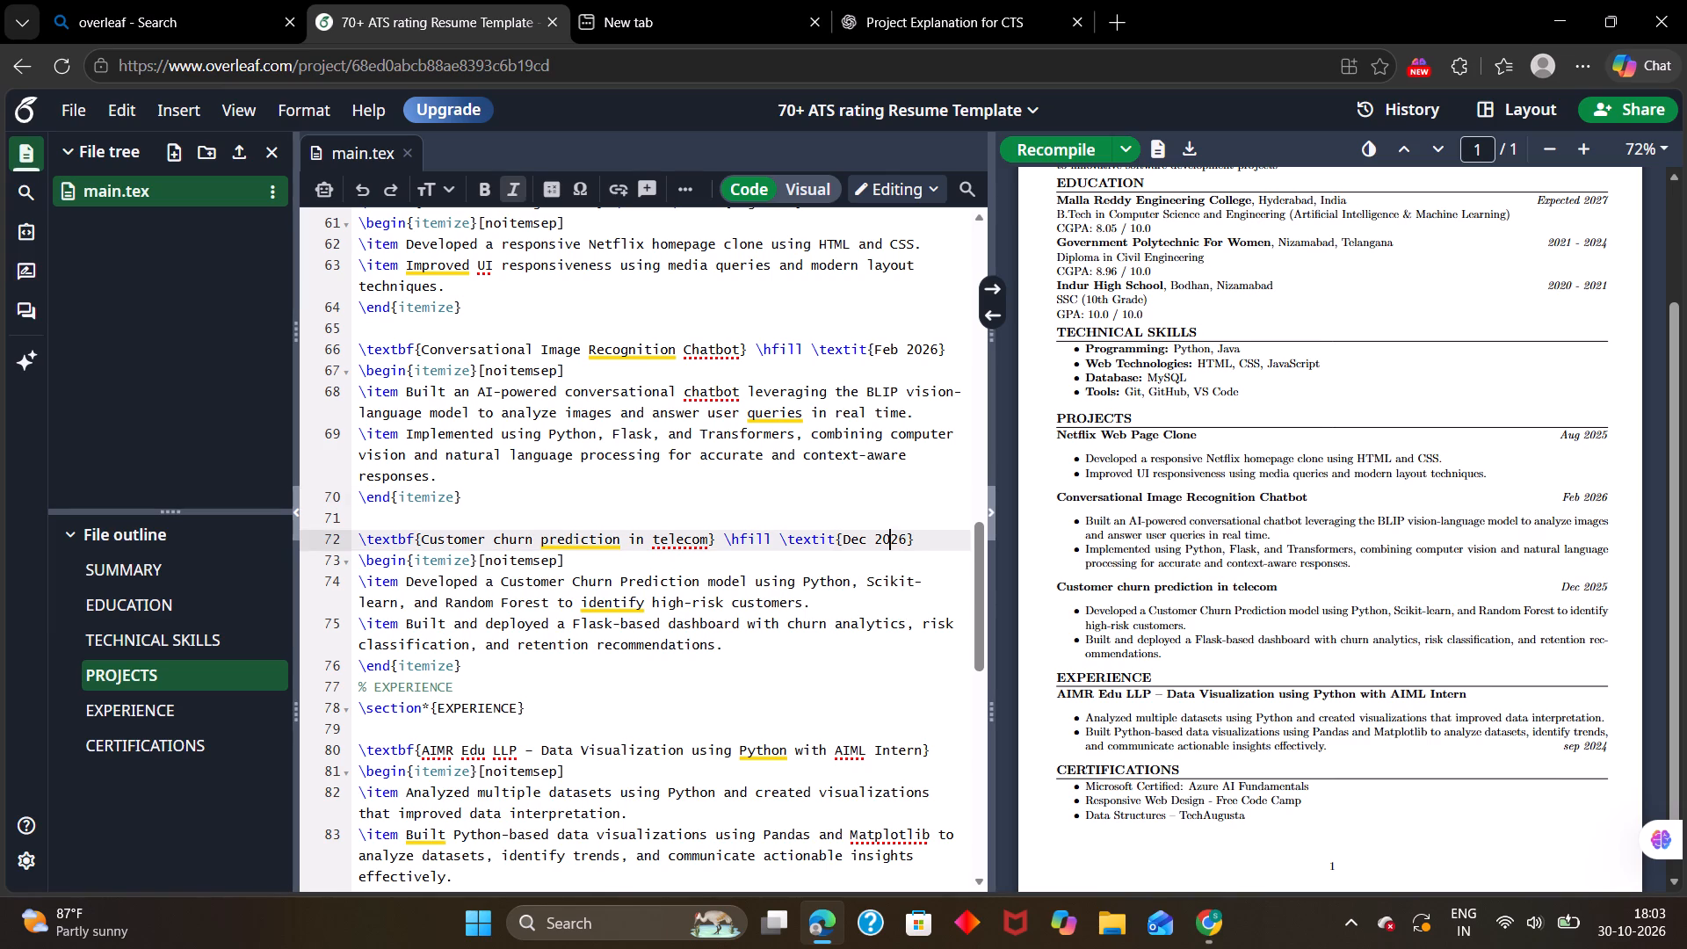
key("Left")
key("Left")
key("Left")
key("BackSpace")
key("BackSpace")
key("BackSpace")
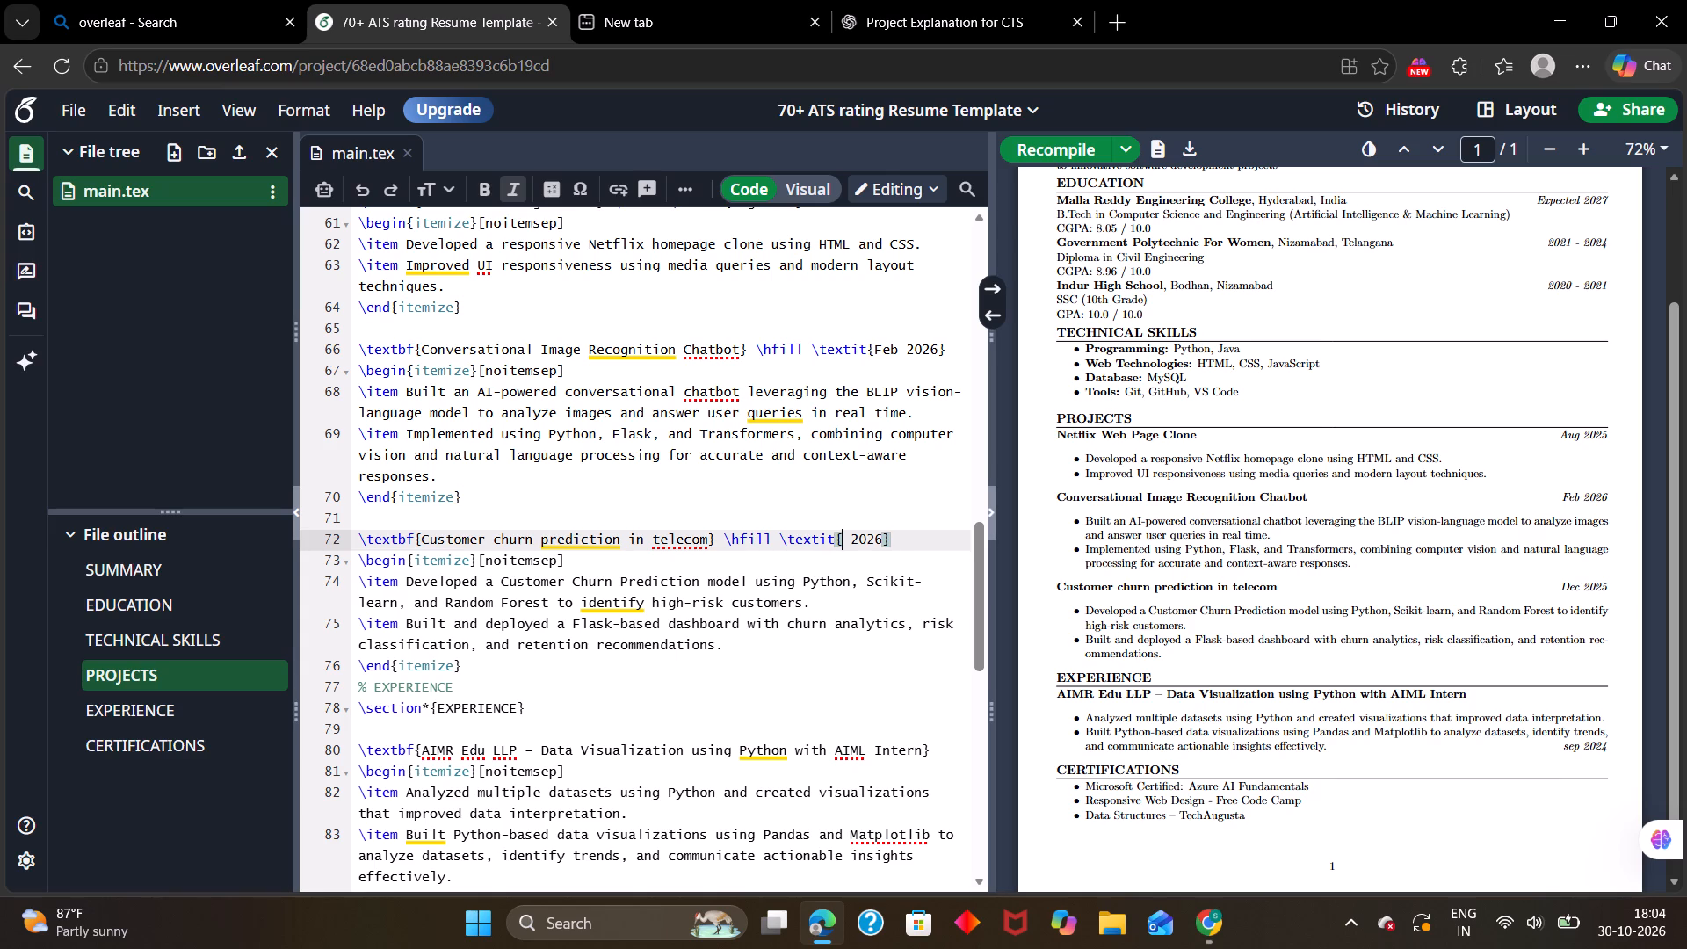
type("AUG")
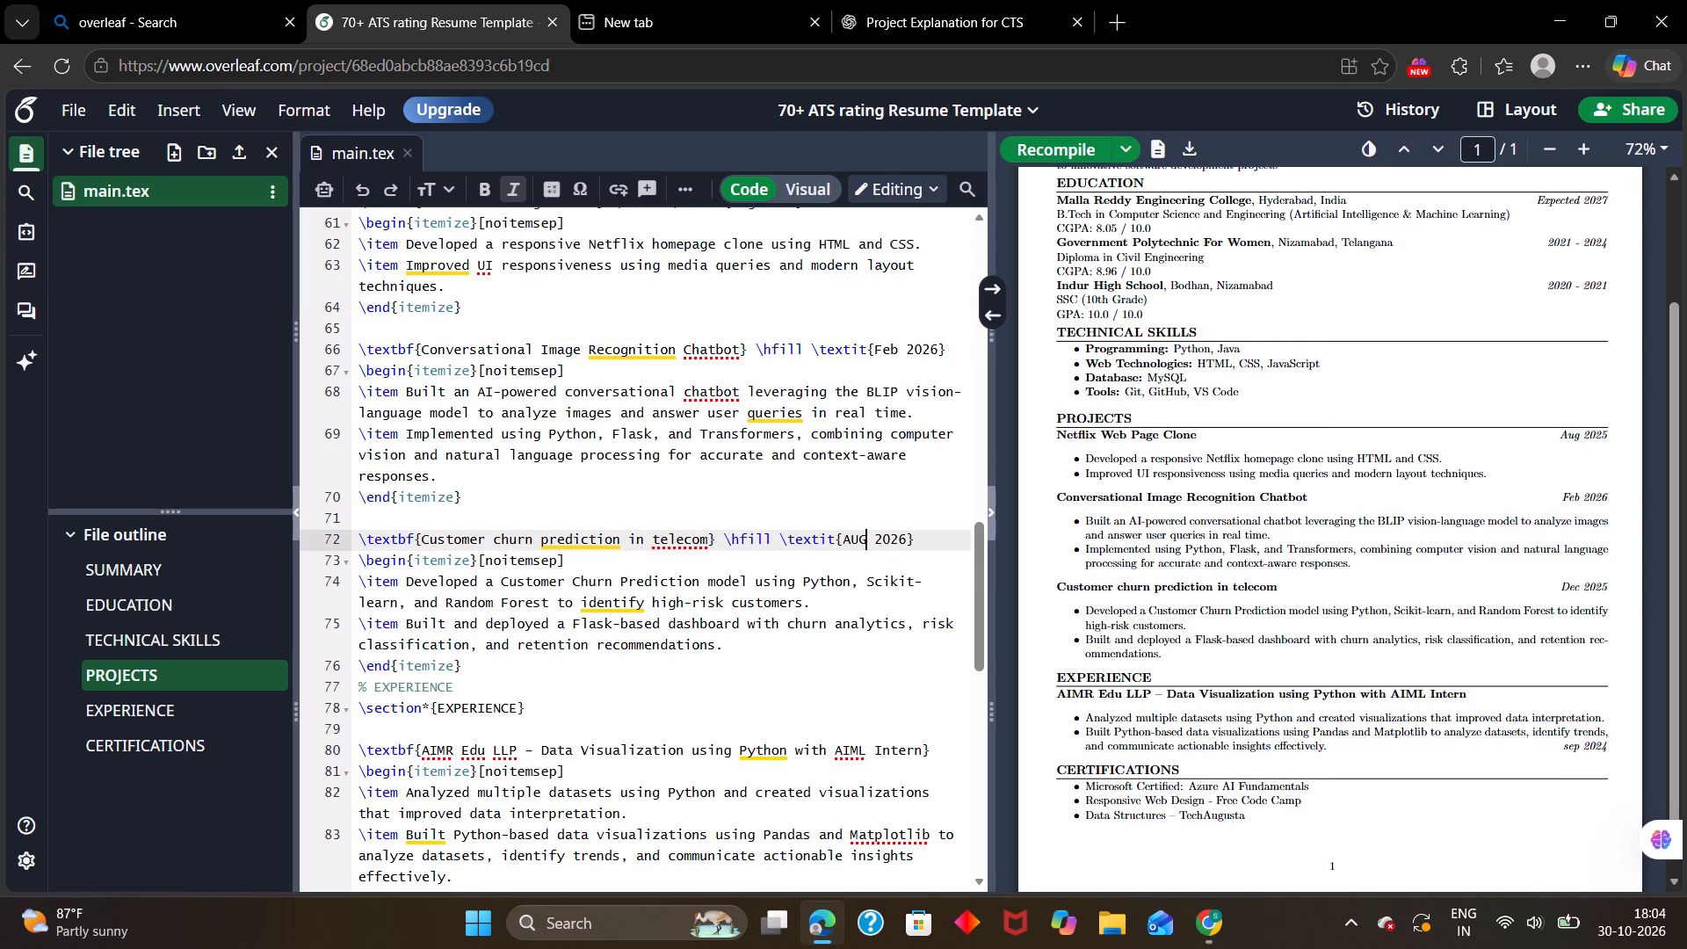
key("BackSpace")
key("BackSpace")
key("BackSpace")
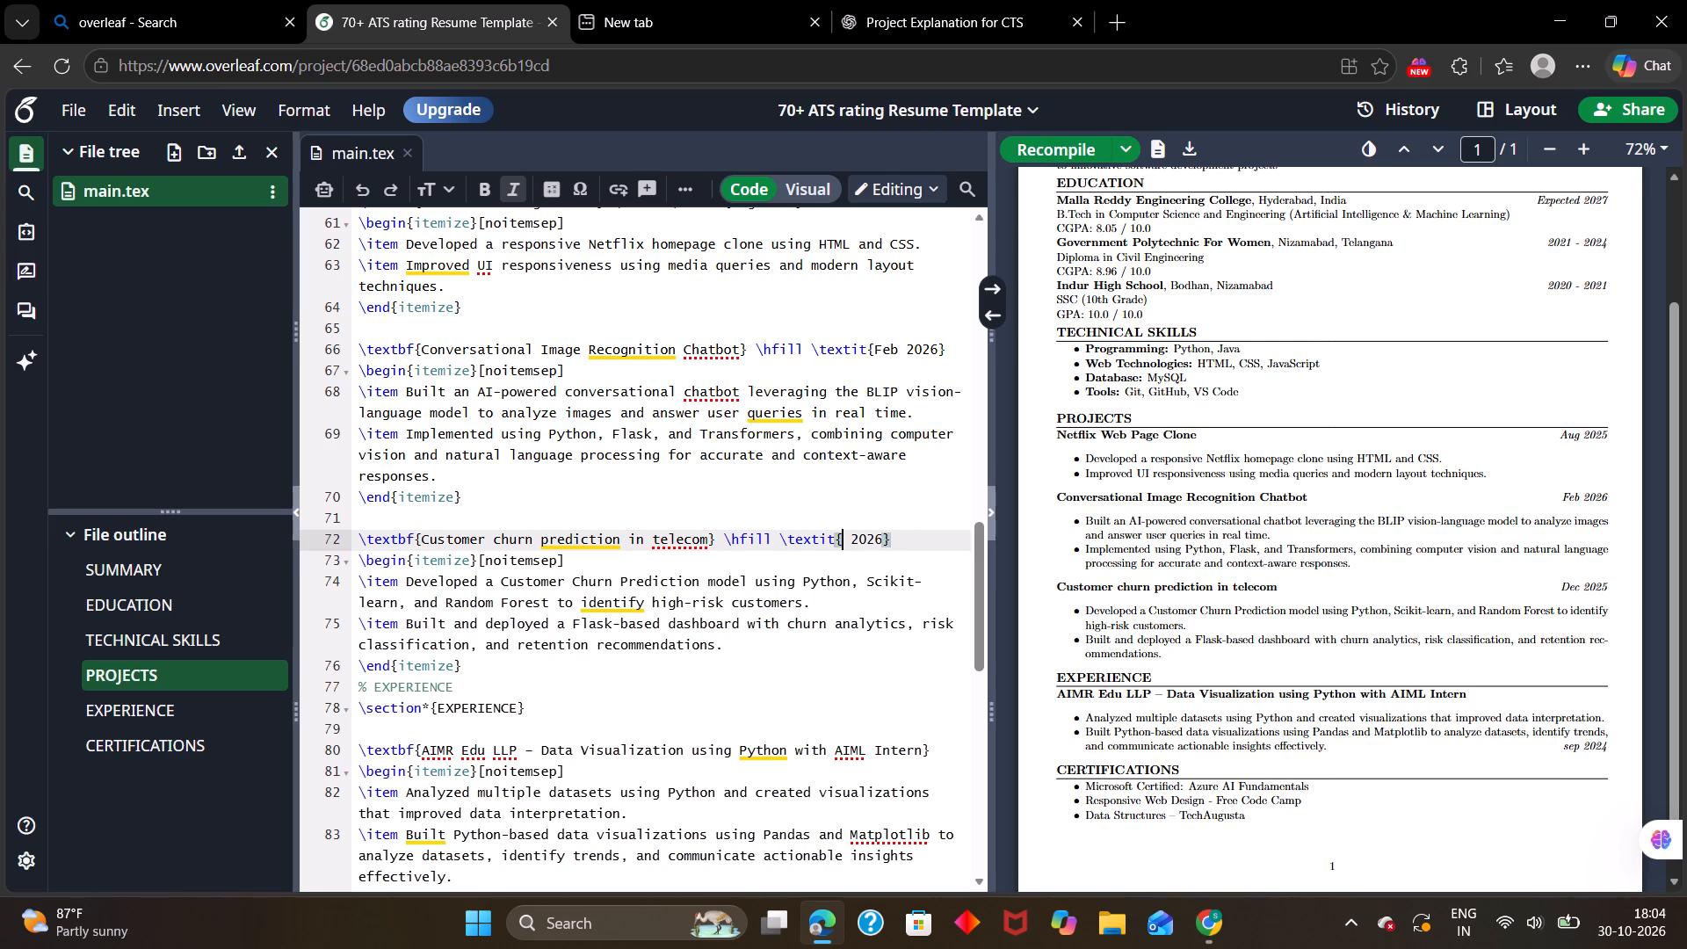
type("JUN")
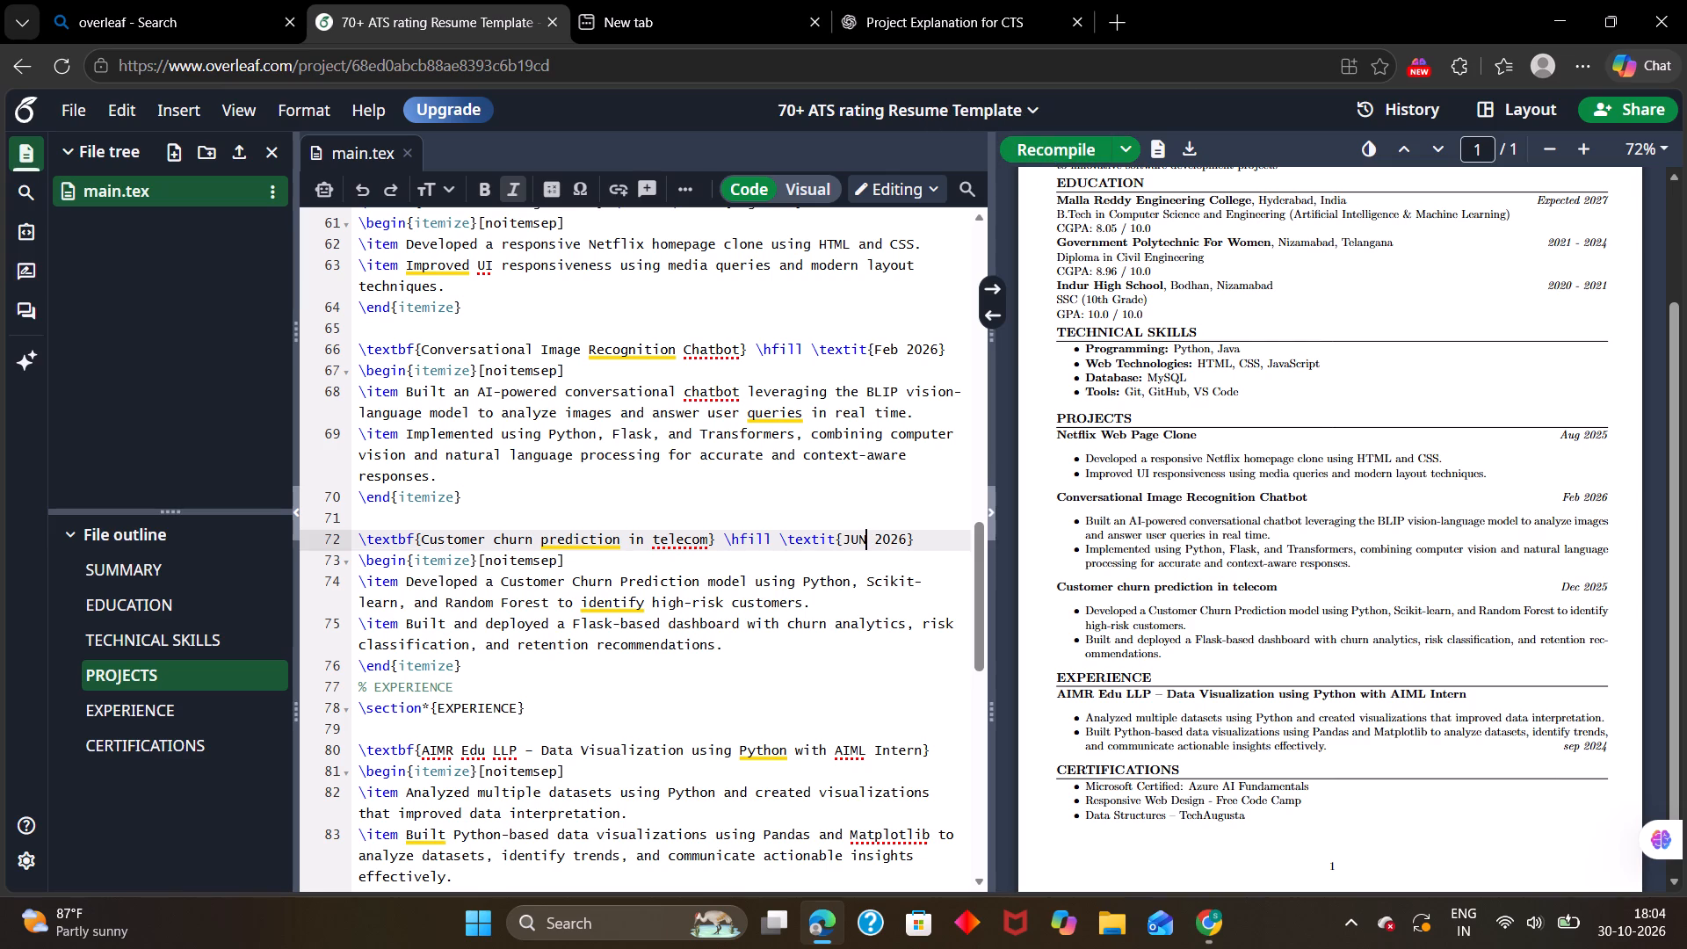
key("BackSpace")
key("BackSpace")
type("un")
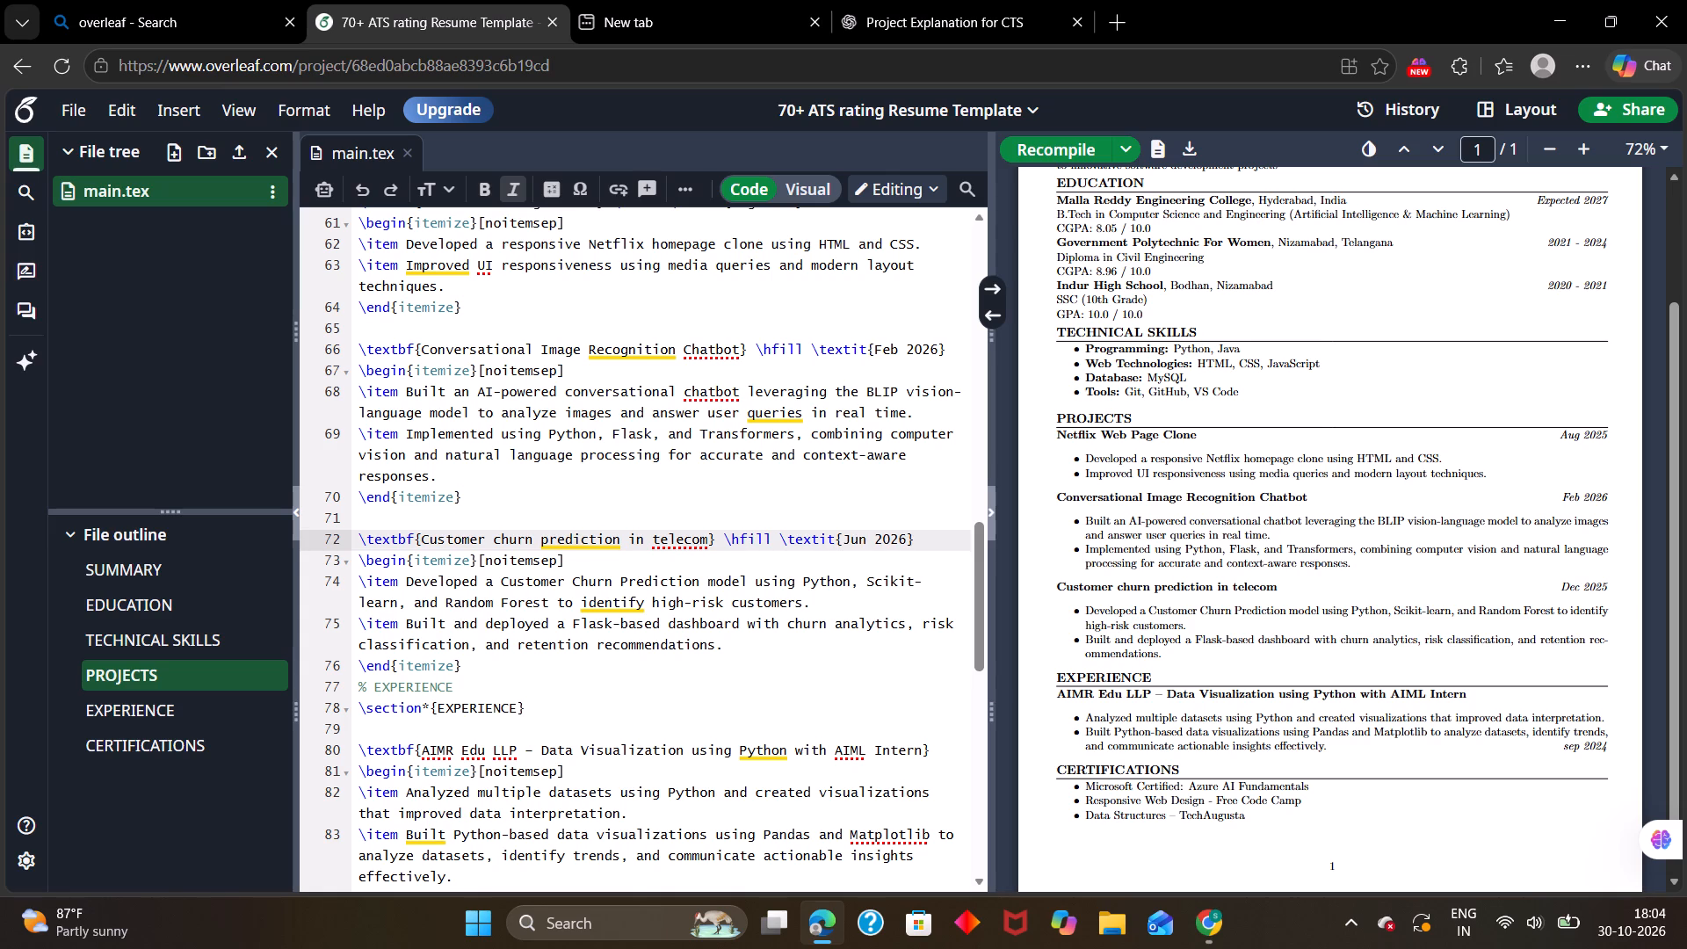
left_click(1044, 147)
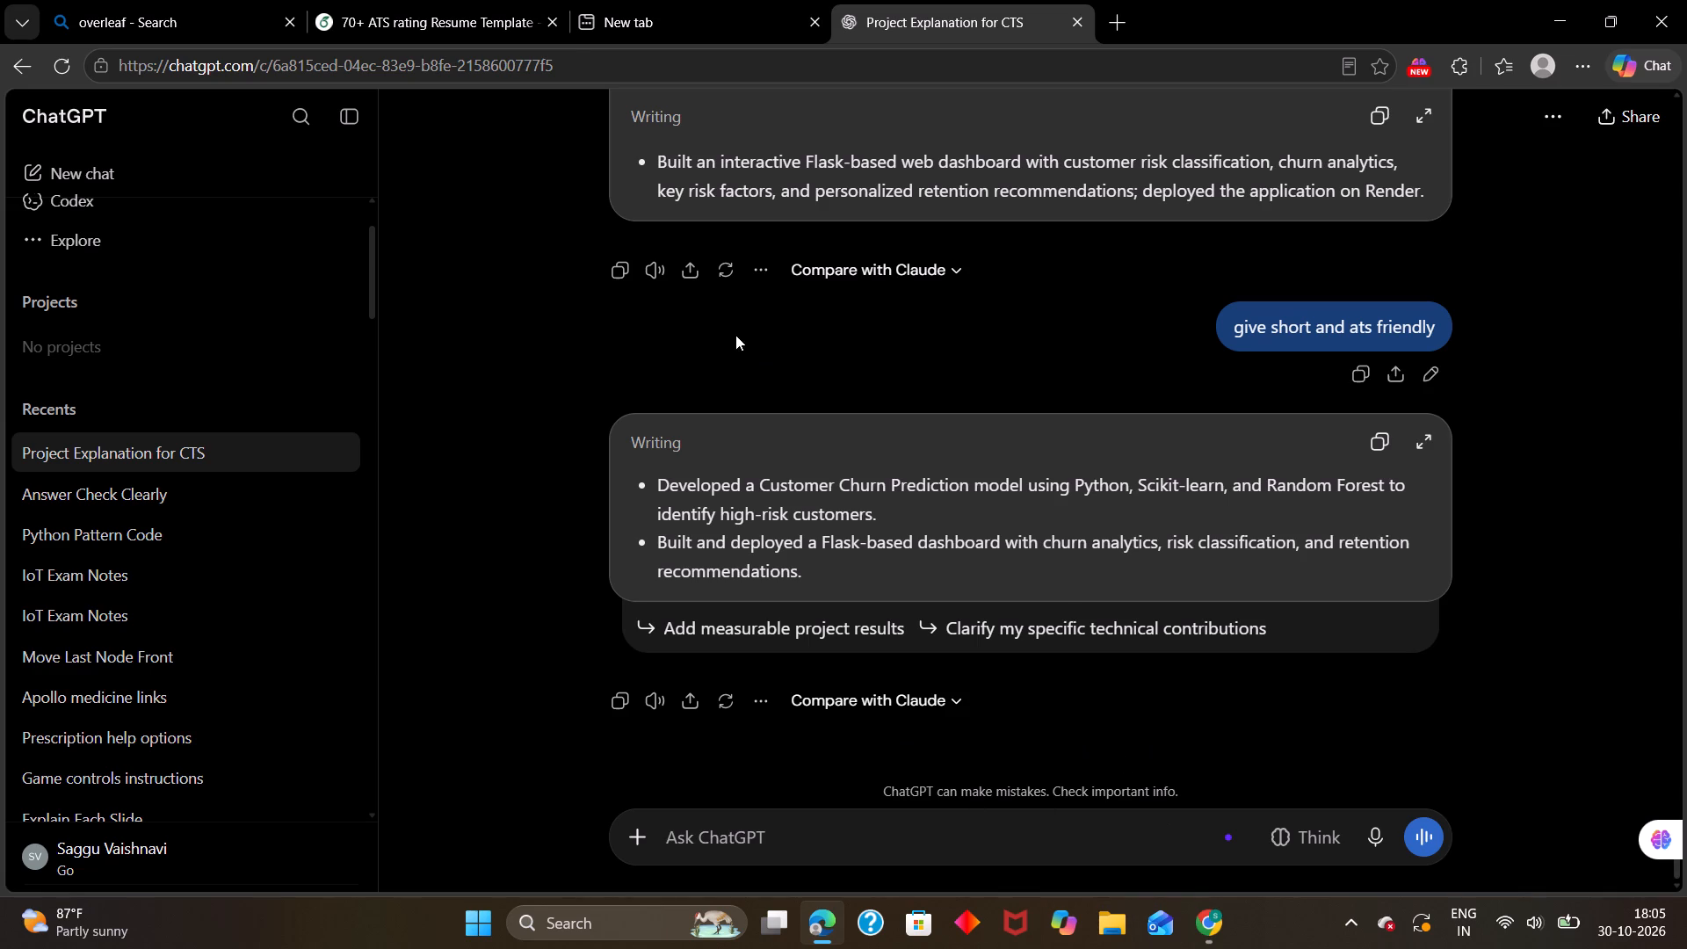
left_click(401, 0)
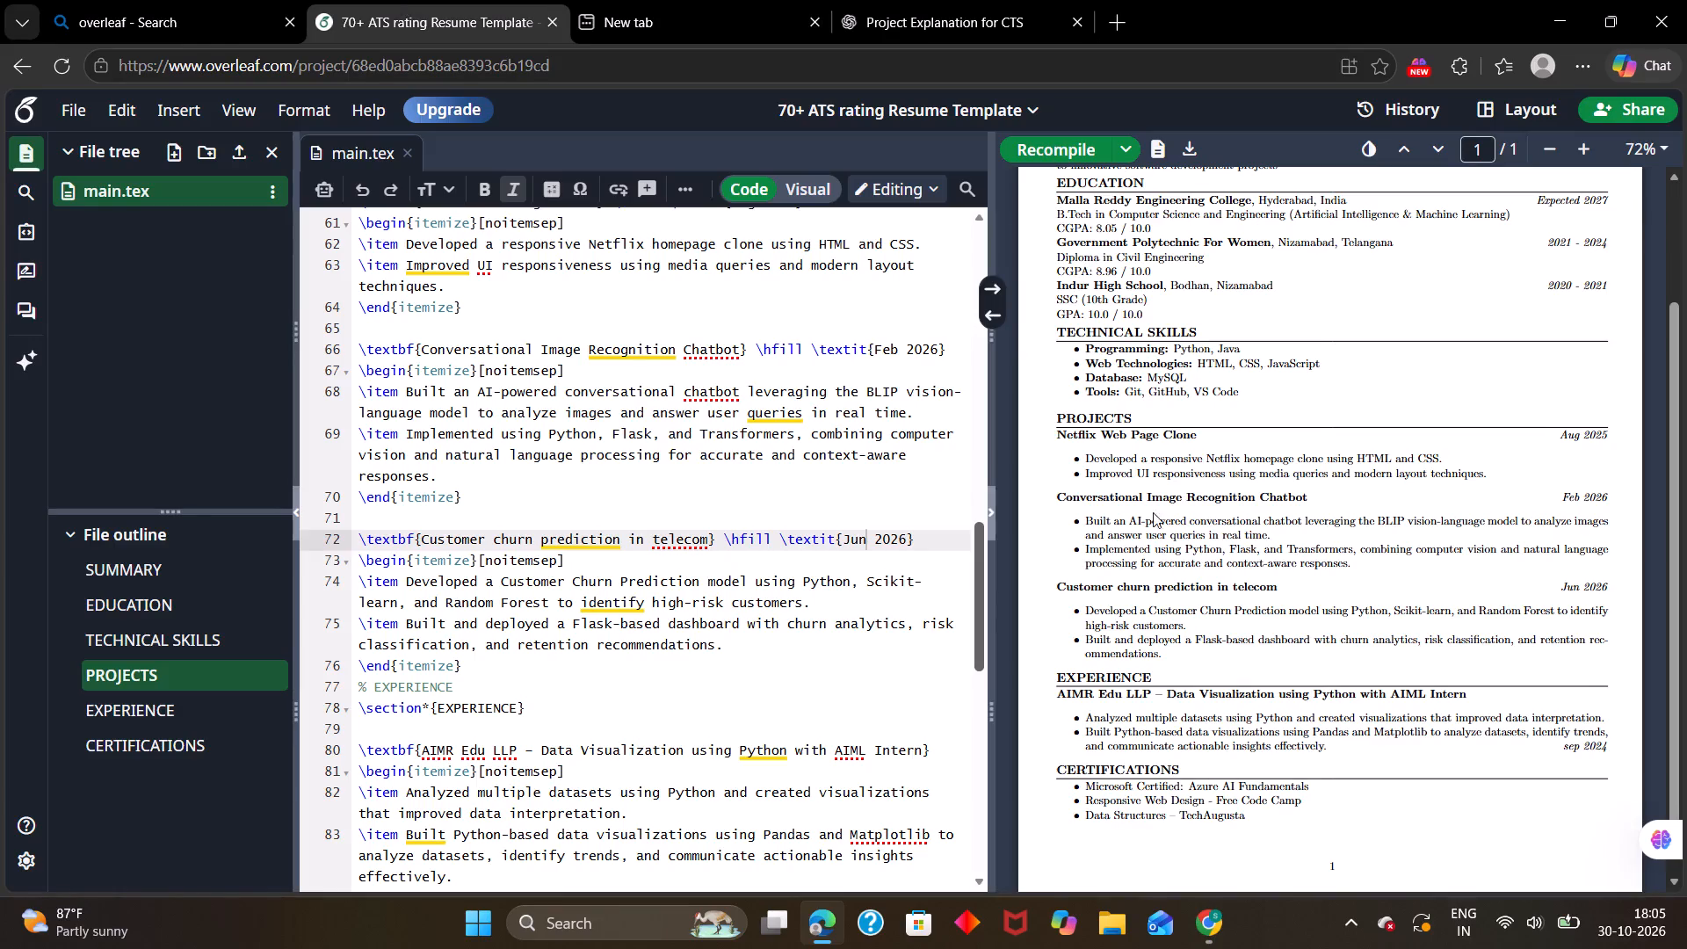
Review the compiled resume's layout and content from the header down to the certifications.
scroll(1177, 481, "down", 1)
scroll(1177, 481, "up", 1)
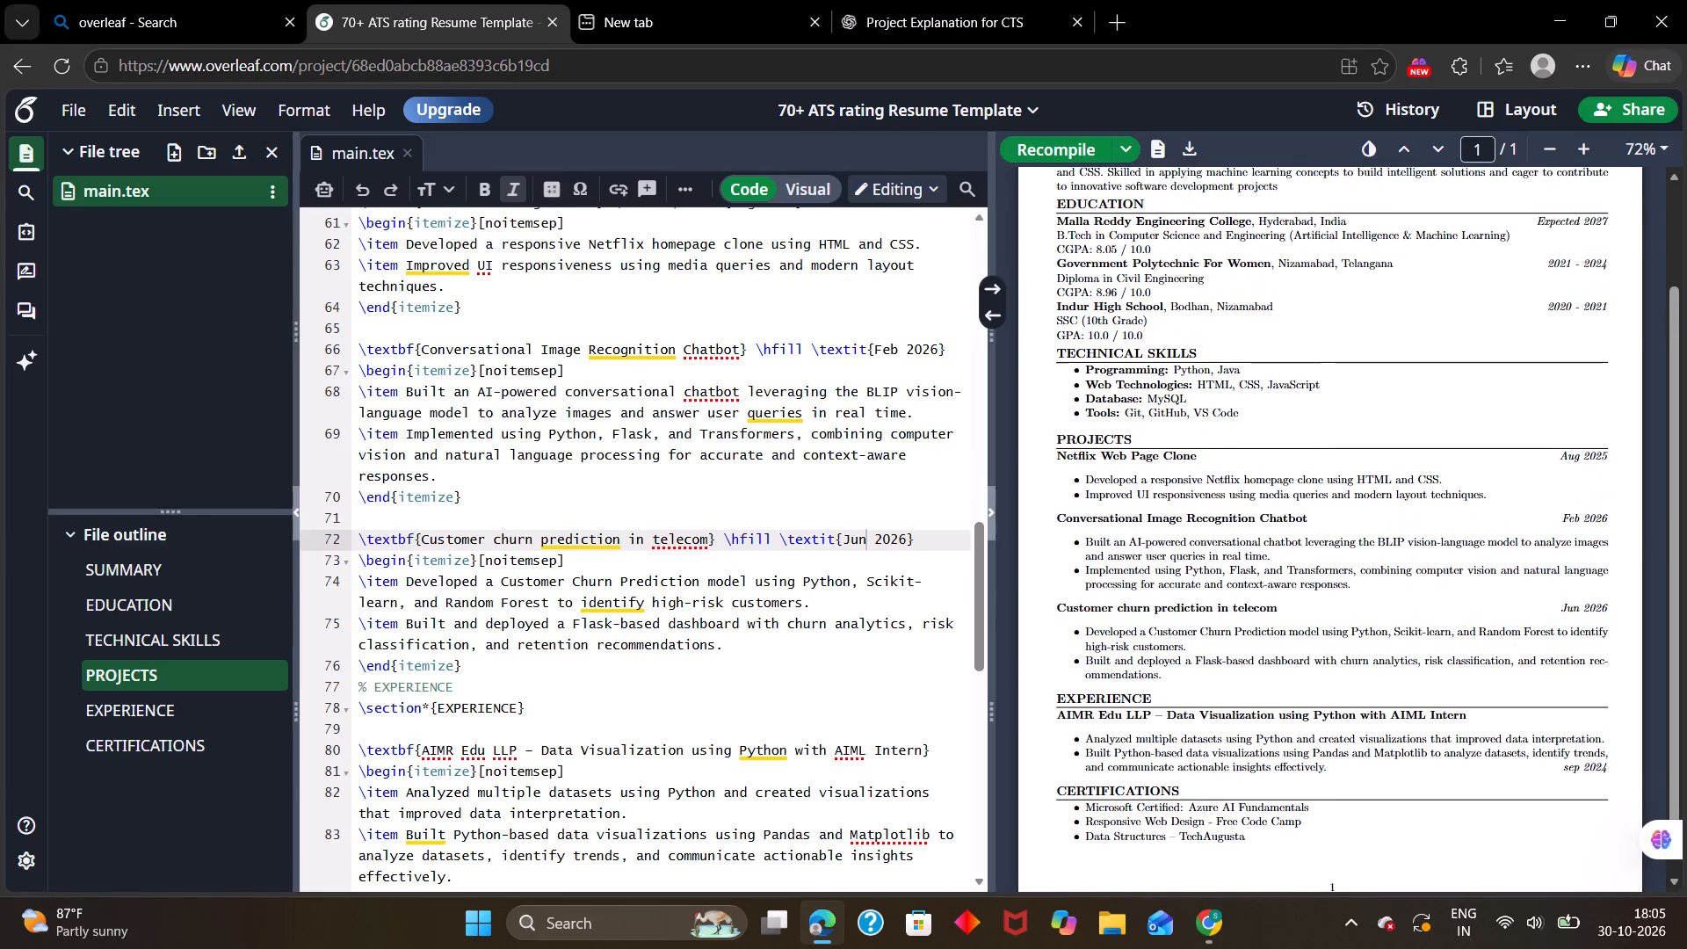
scroll(1177, 481, "up", 3)
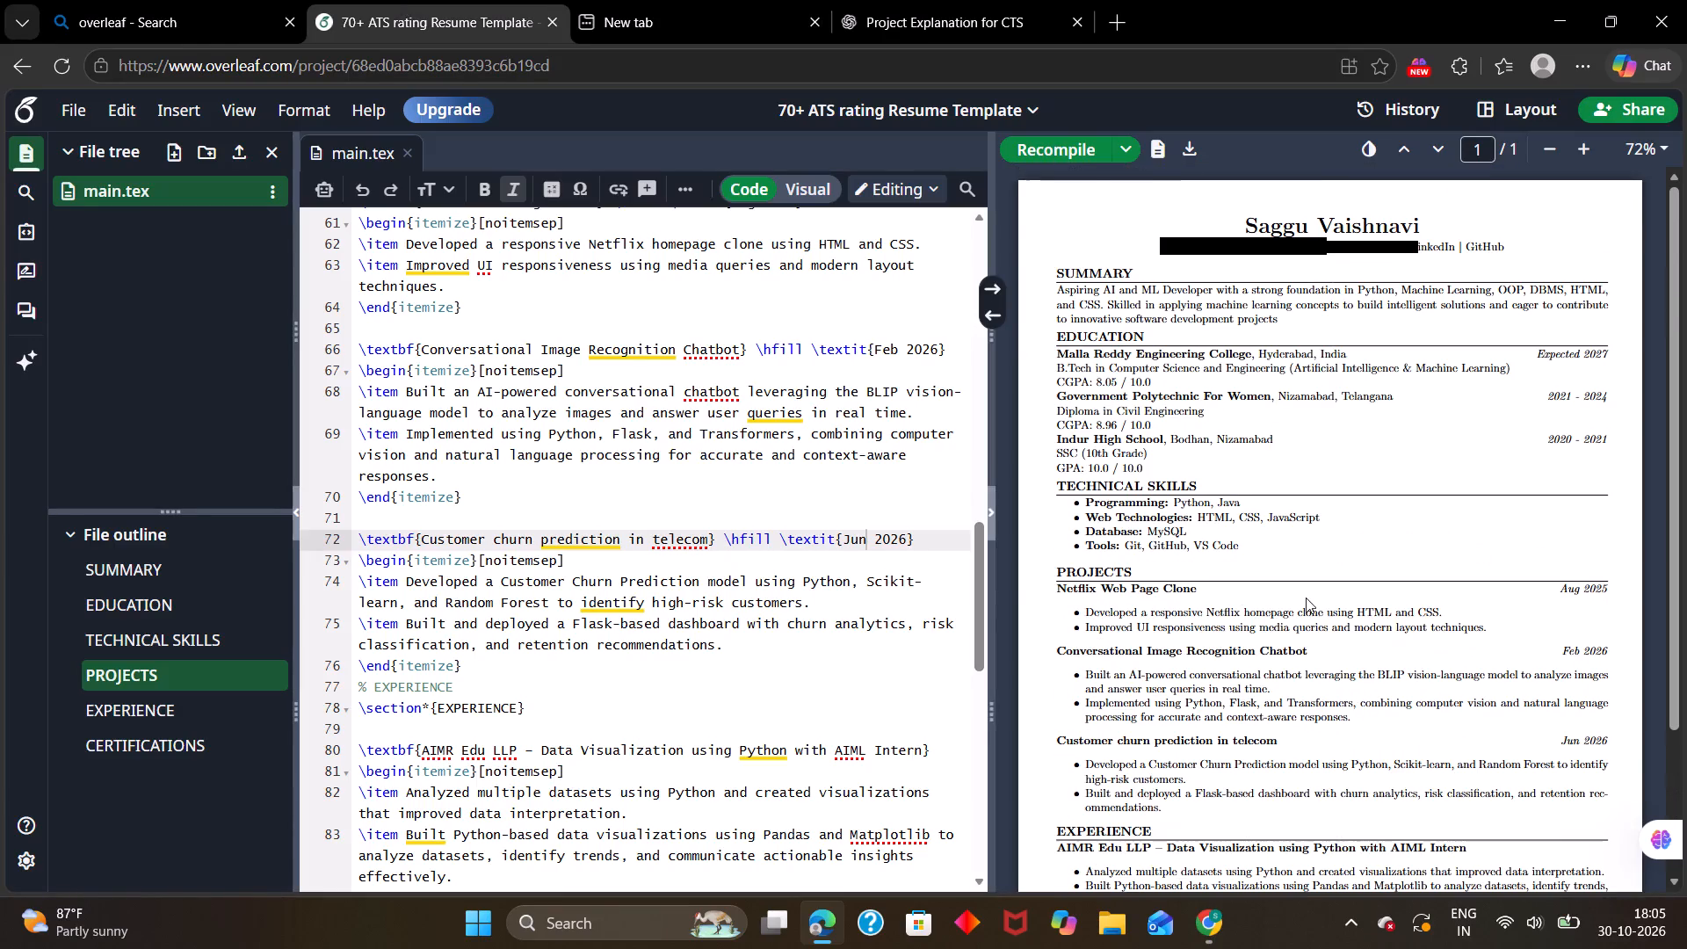
scroll(1306, 598, "down", 5)
scroll(1306, 598, "up", 4)
scroll(1306, 598, "down", 6)
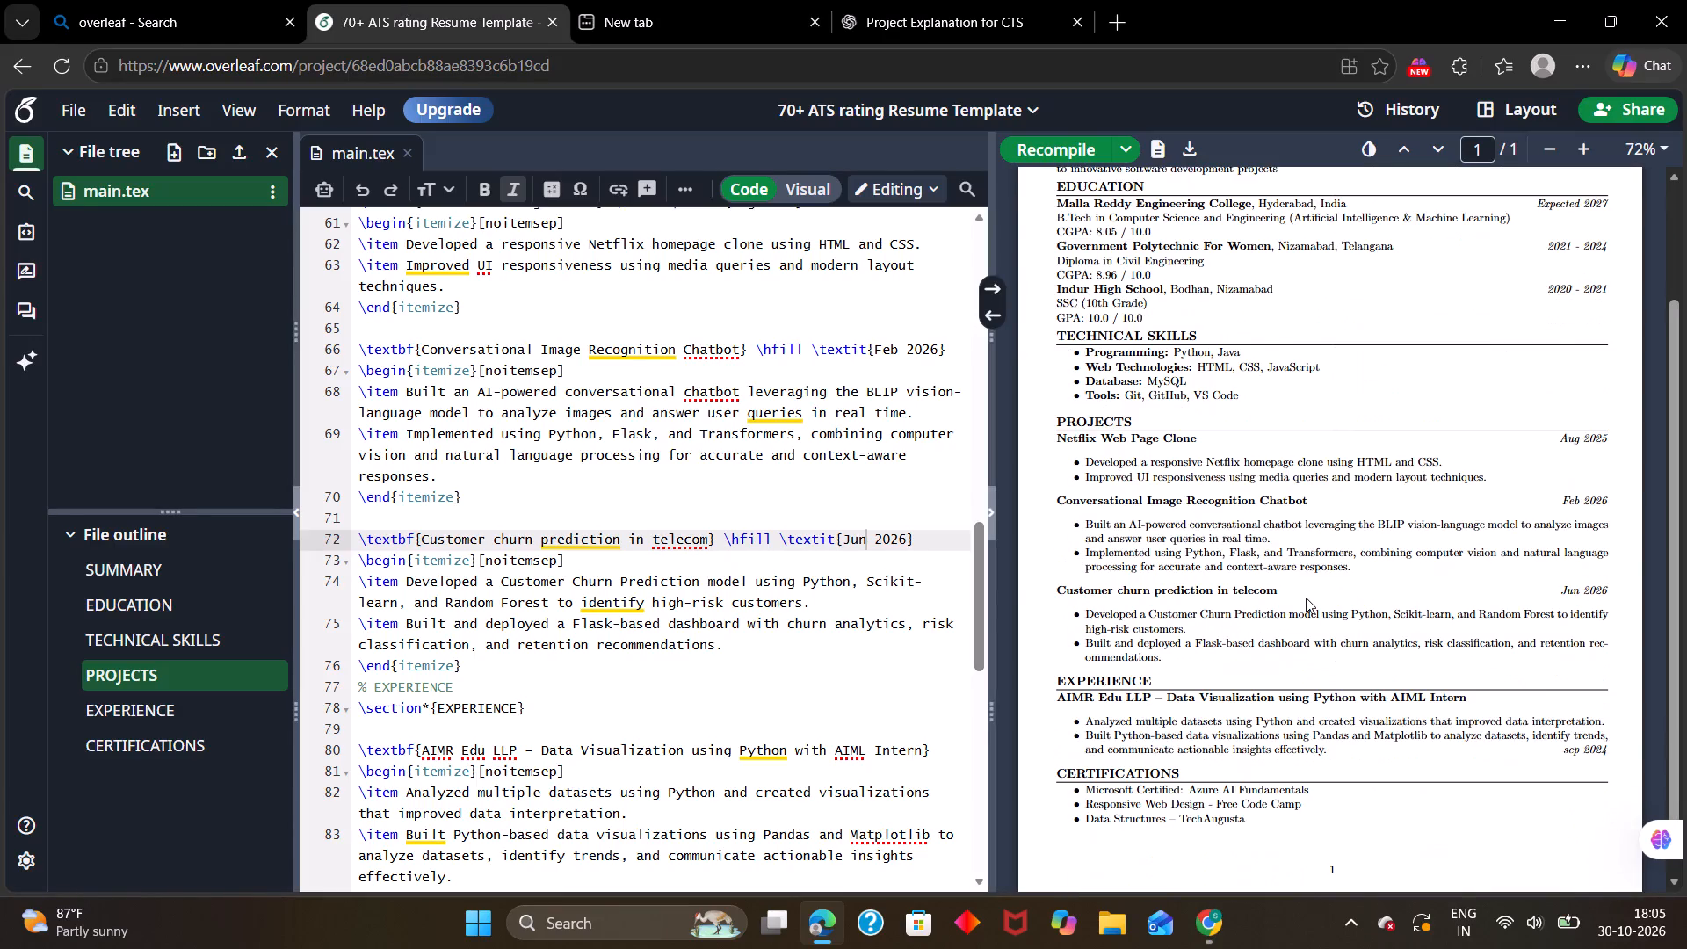
scroll(1306, 598, "up", 4)
Recompile the resume once more and download it as a PDF.
left_click(1061, 147)
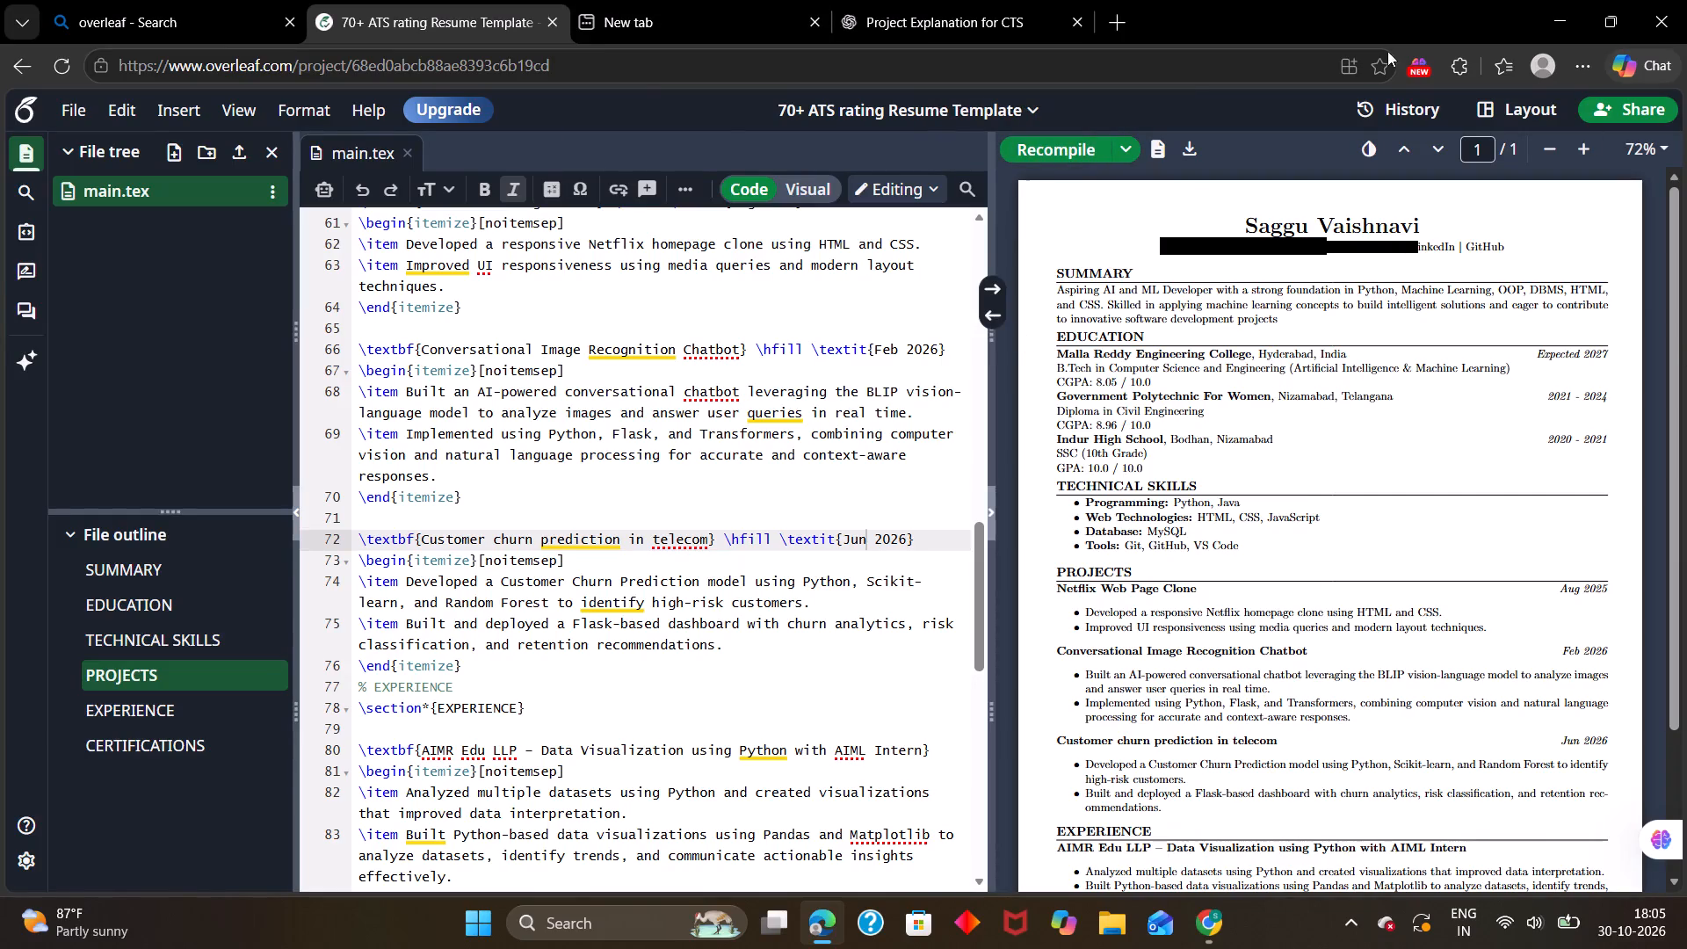
left_click(1191, 152)
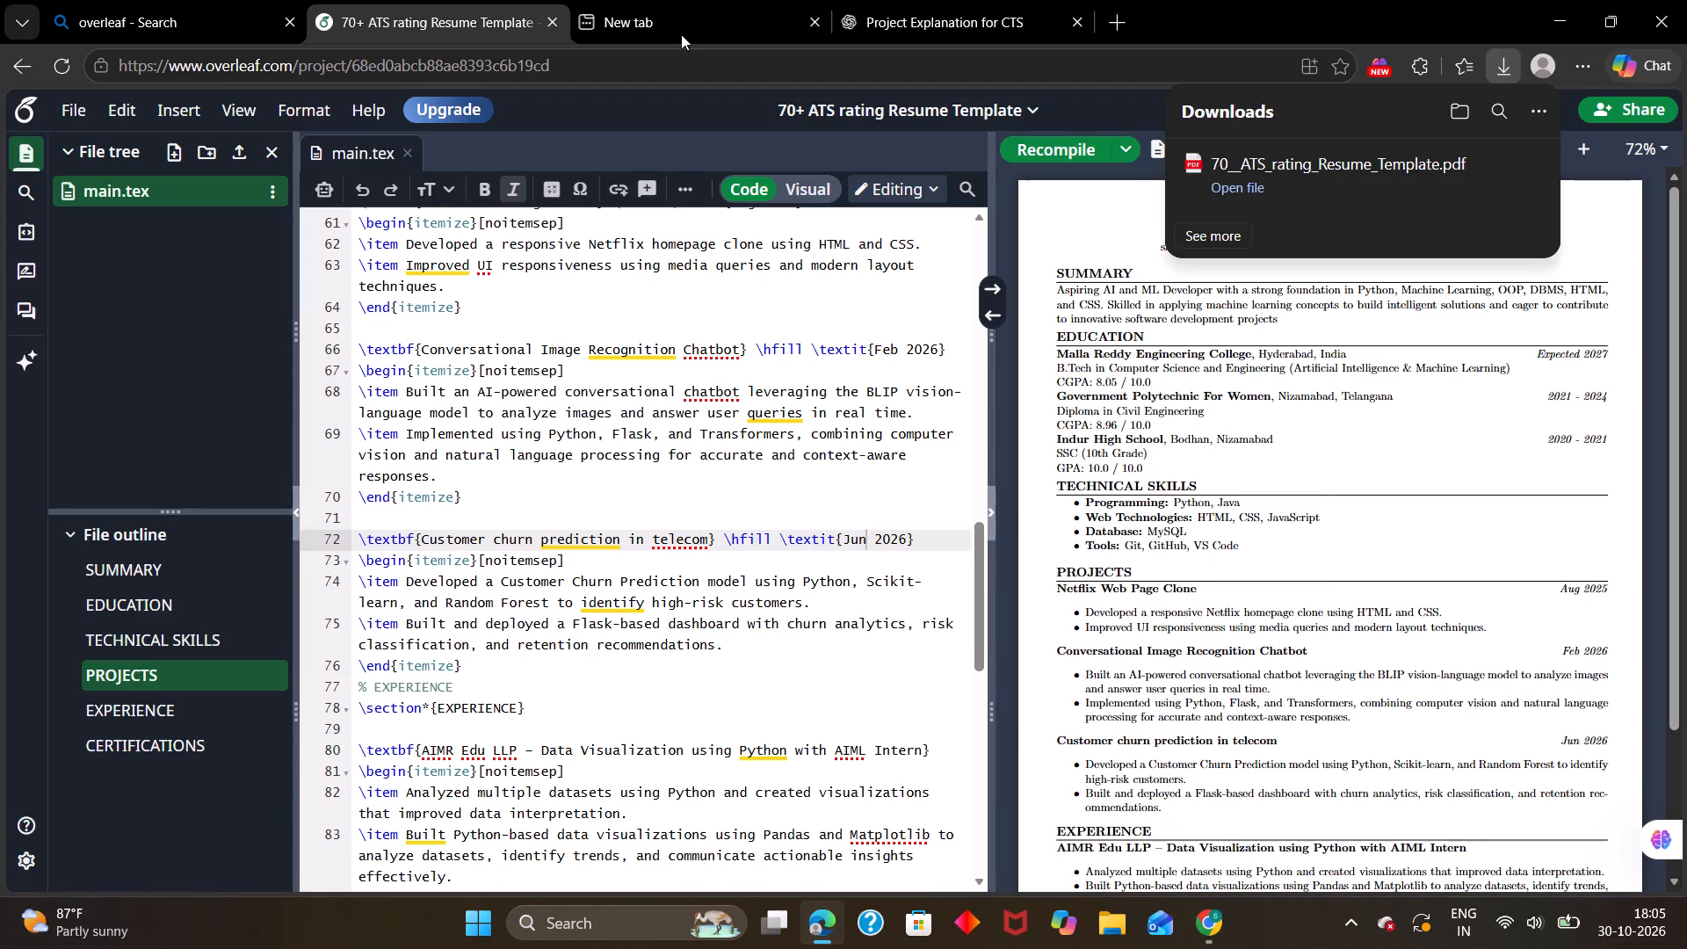
Search the web in a new browser tab for "ats score checker free" and open Enhancv's Free ATS Resume Checker.
left_click(1118, 27)
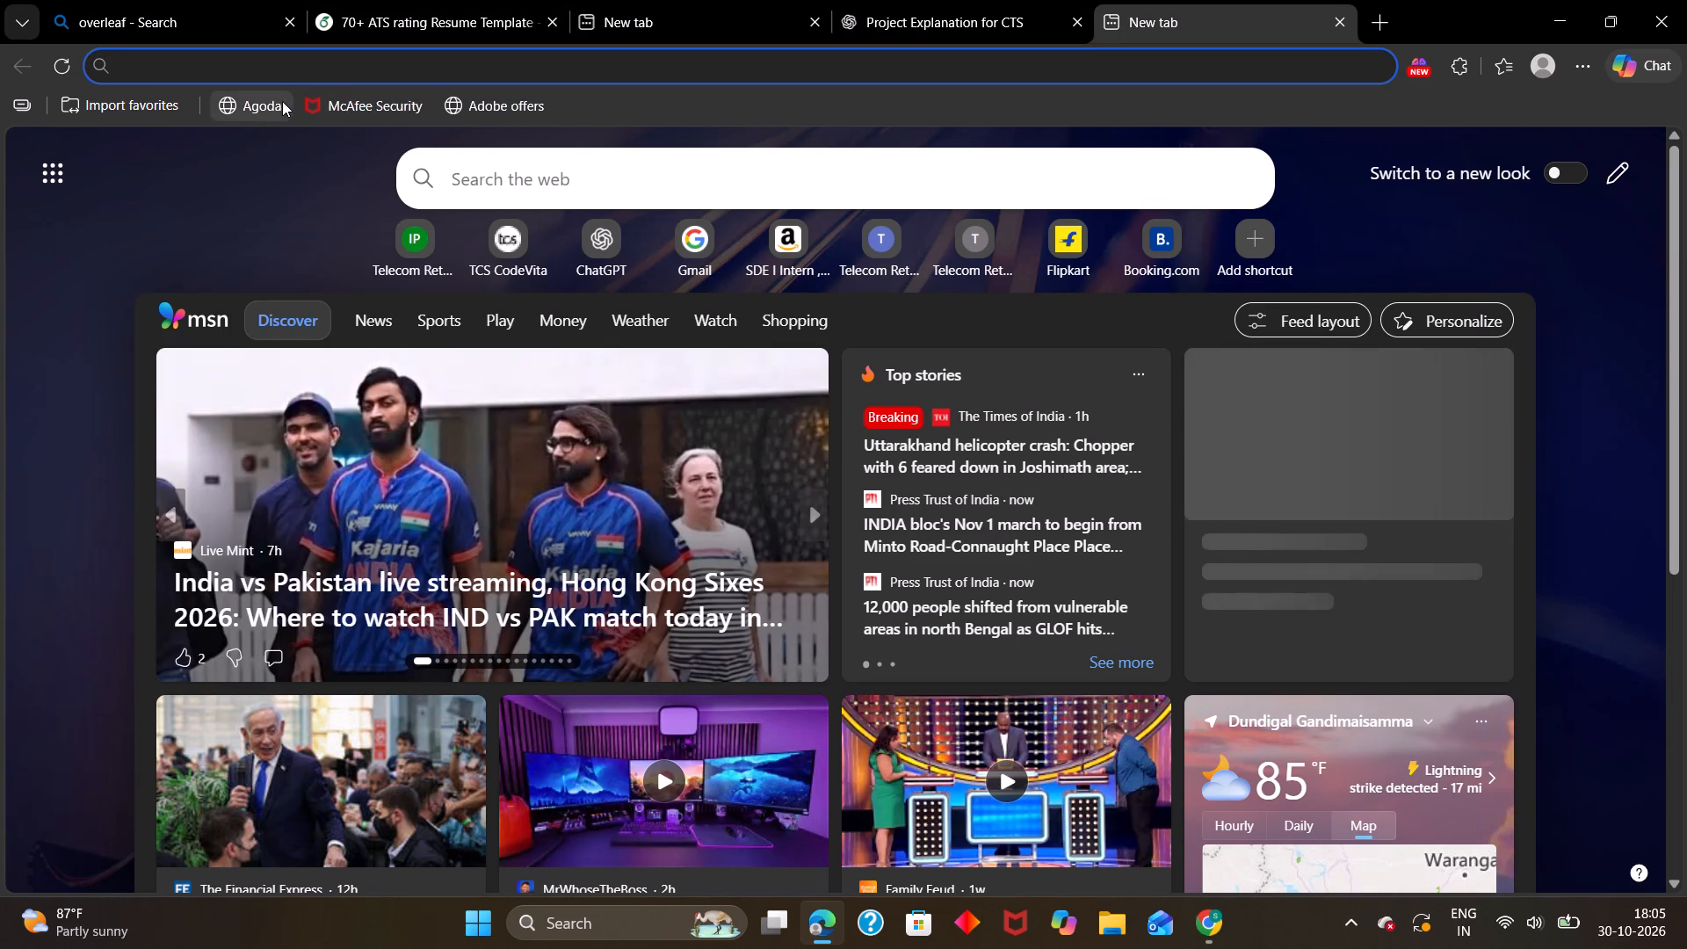
type("ats")
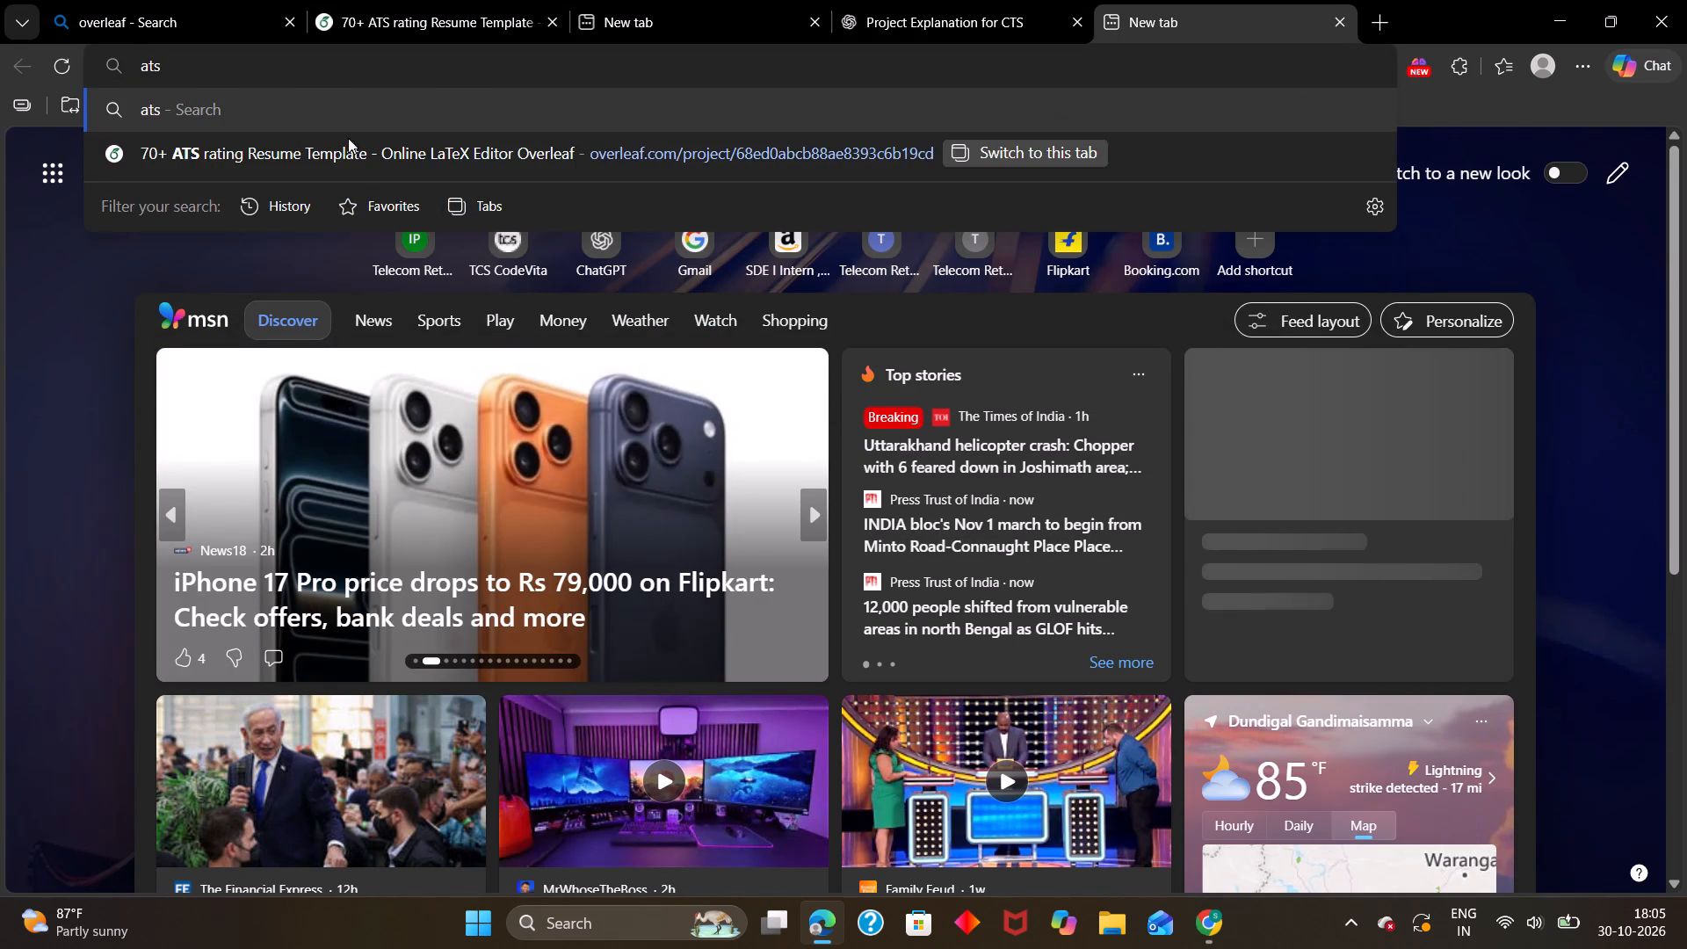
key("space")
type("sco")
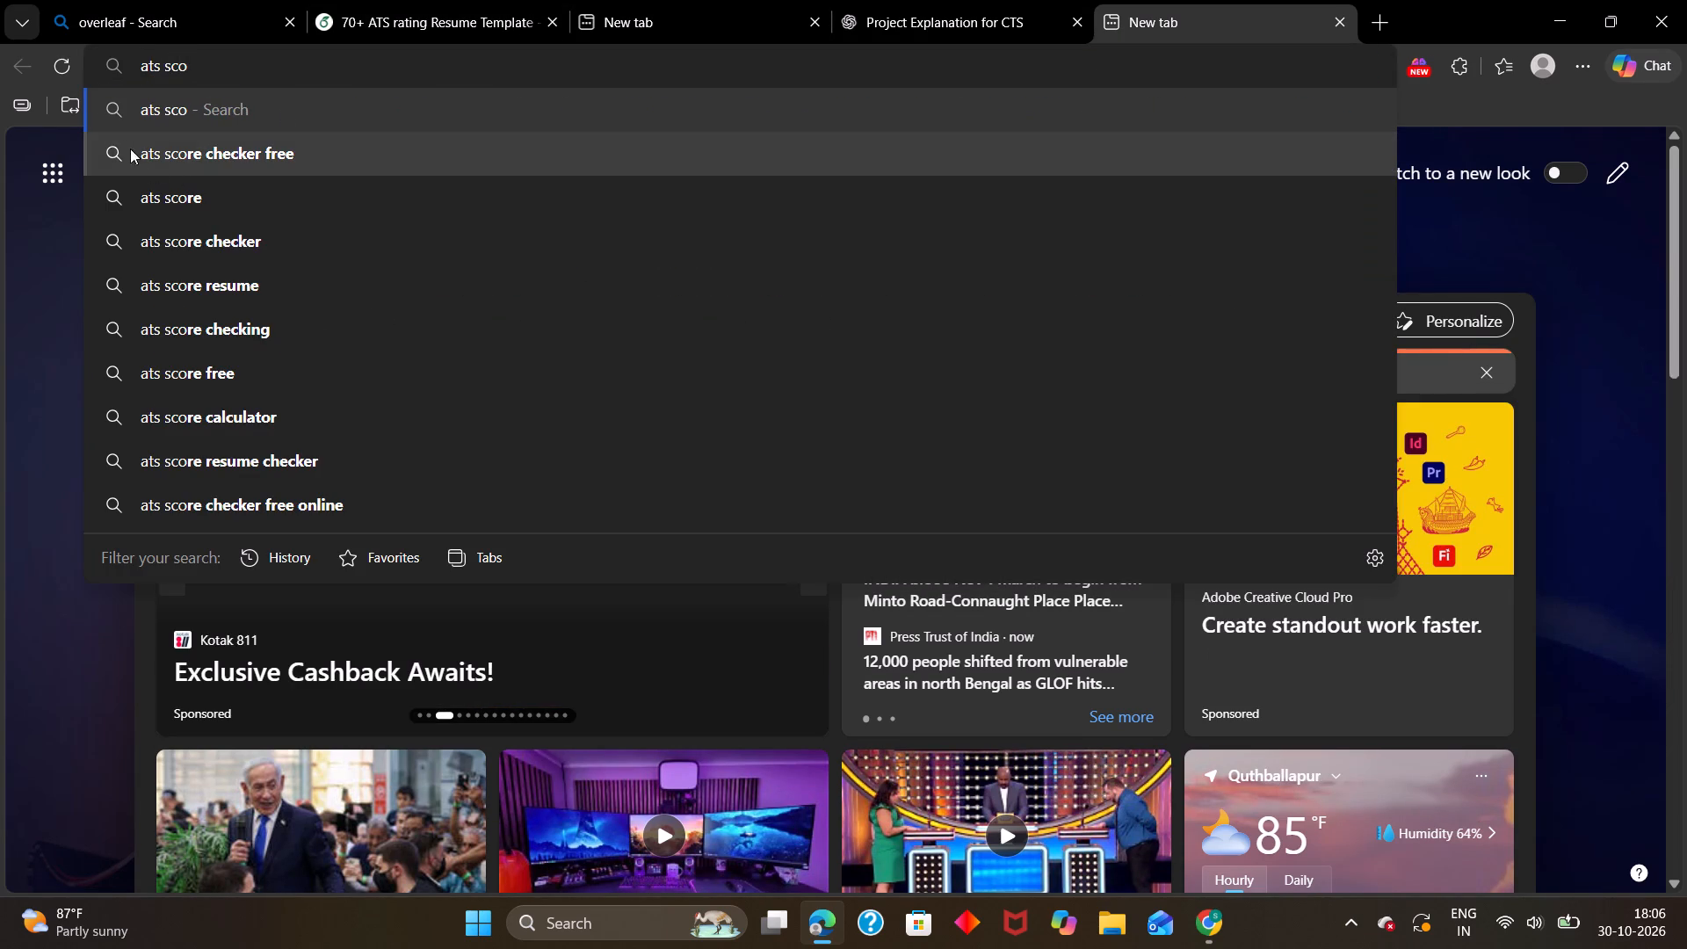
left_click(197, 146)
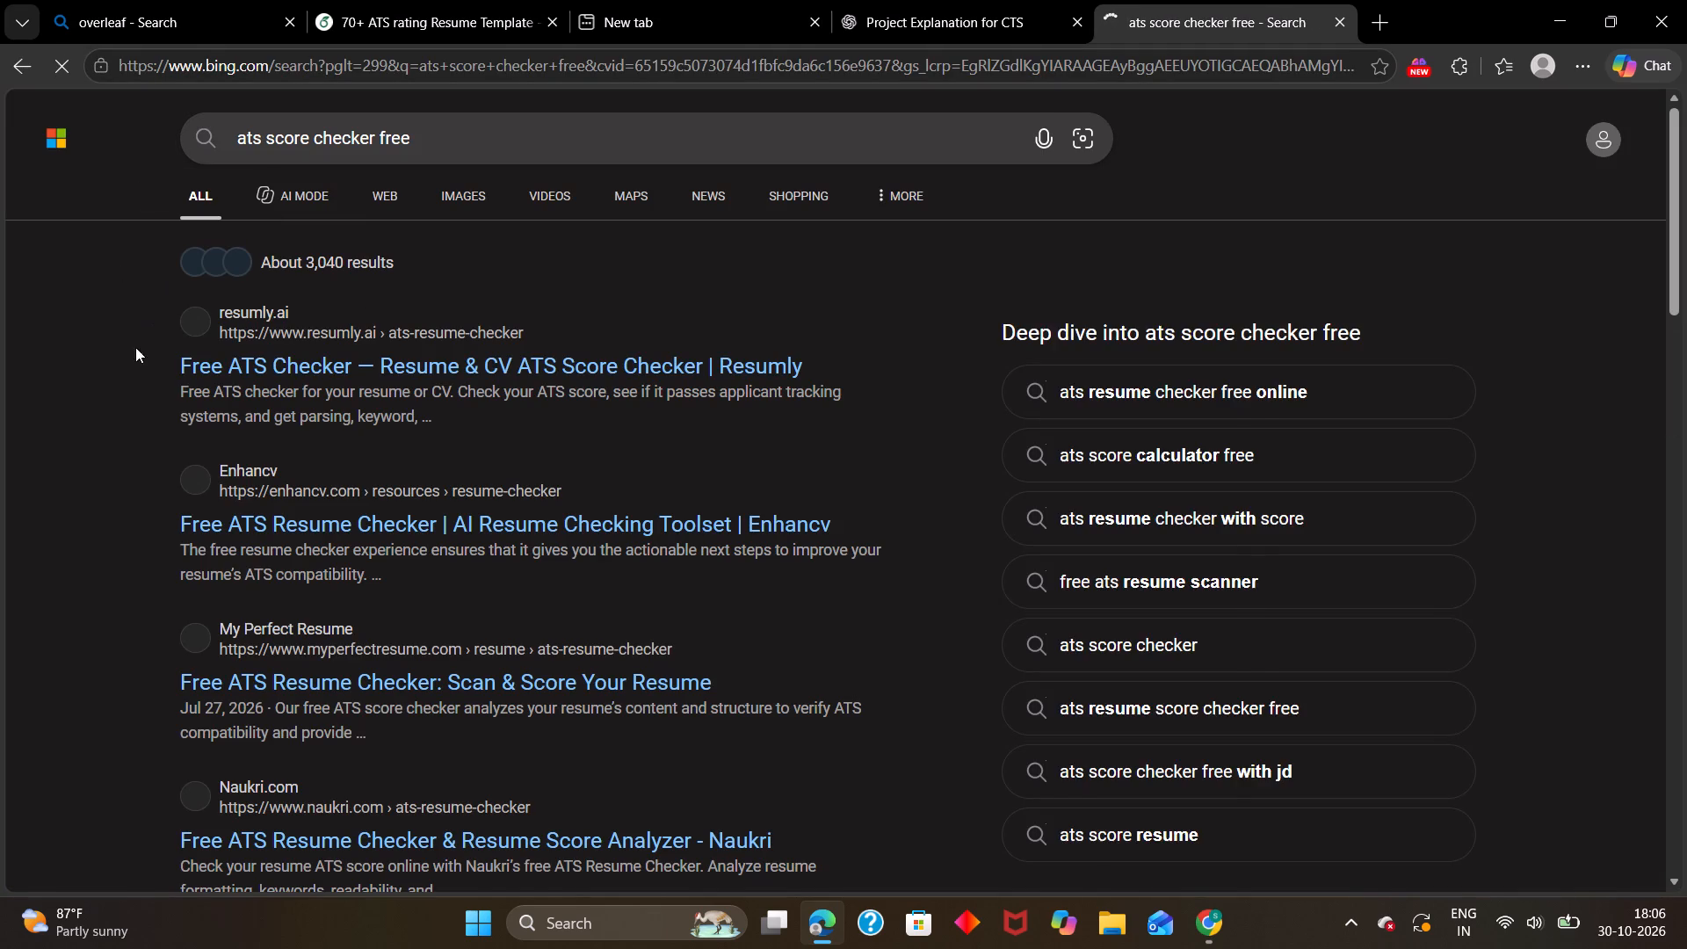
left_click(293, 526)
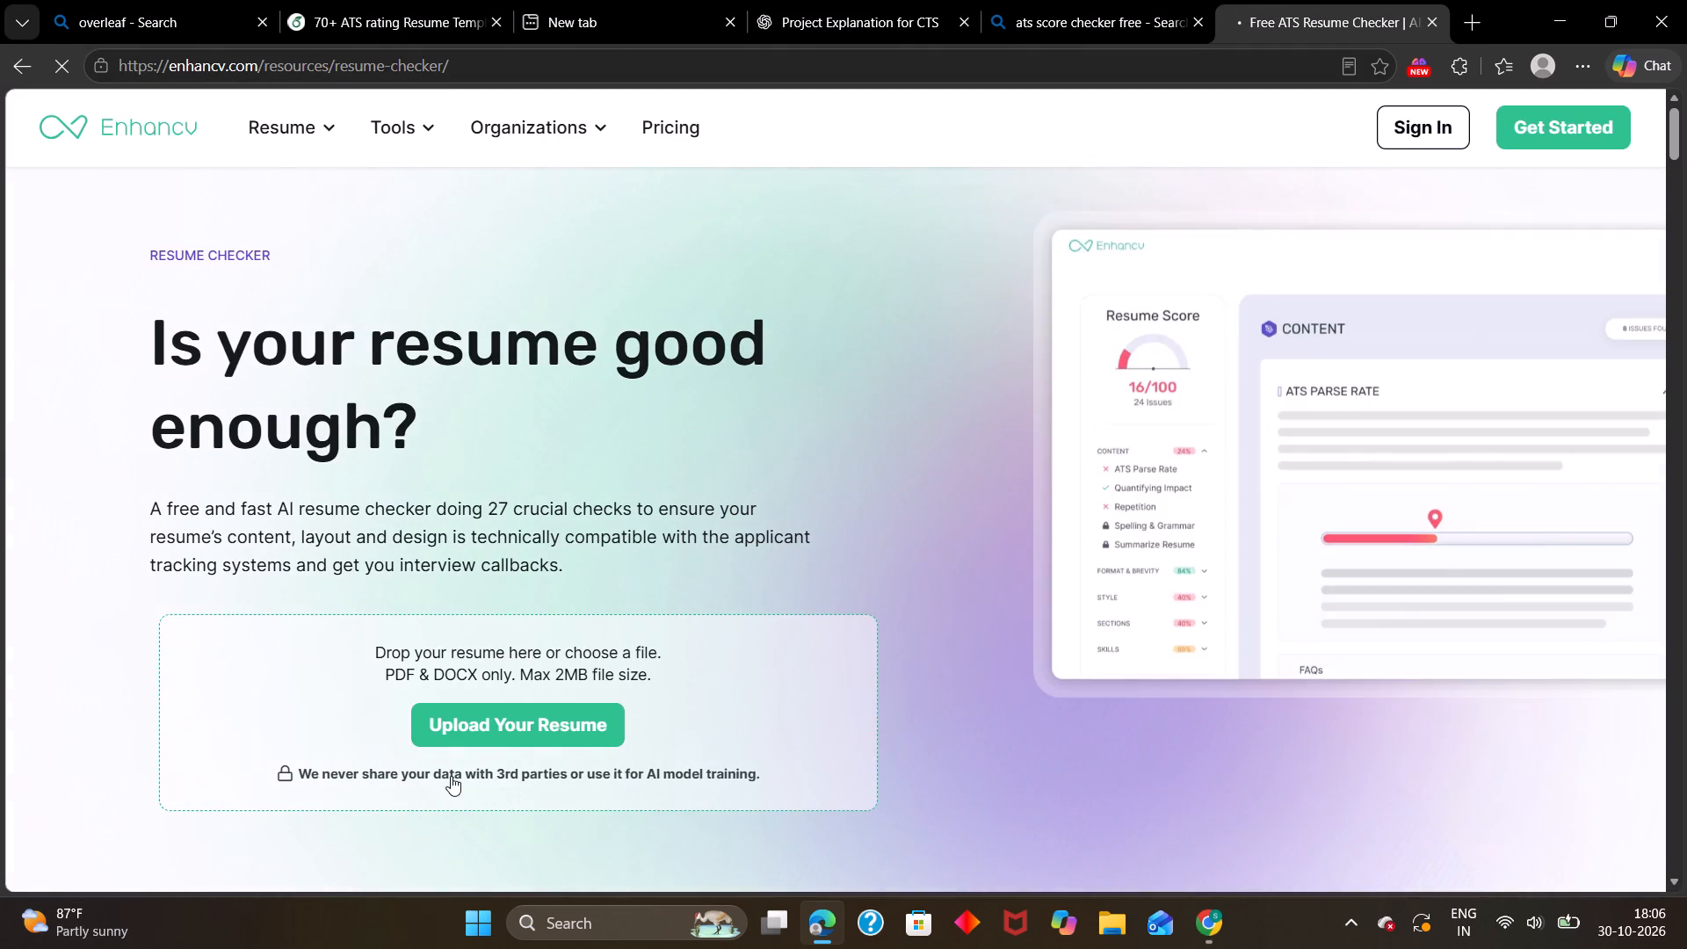
Upload the 70__ATS_rating_Resume_Template PDF from the Downloads folder to the Enhancv resume checker.
left_click(481, 726)
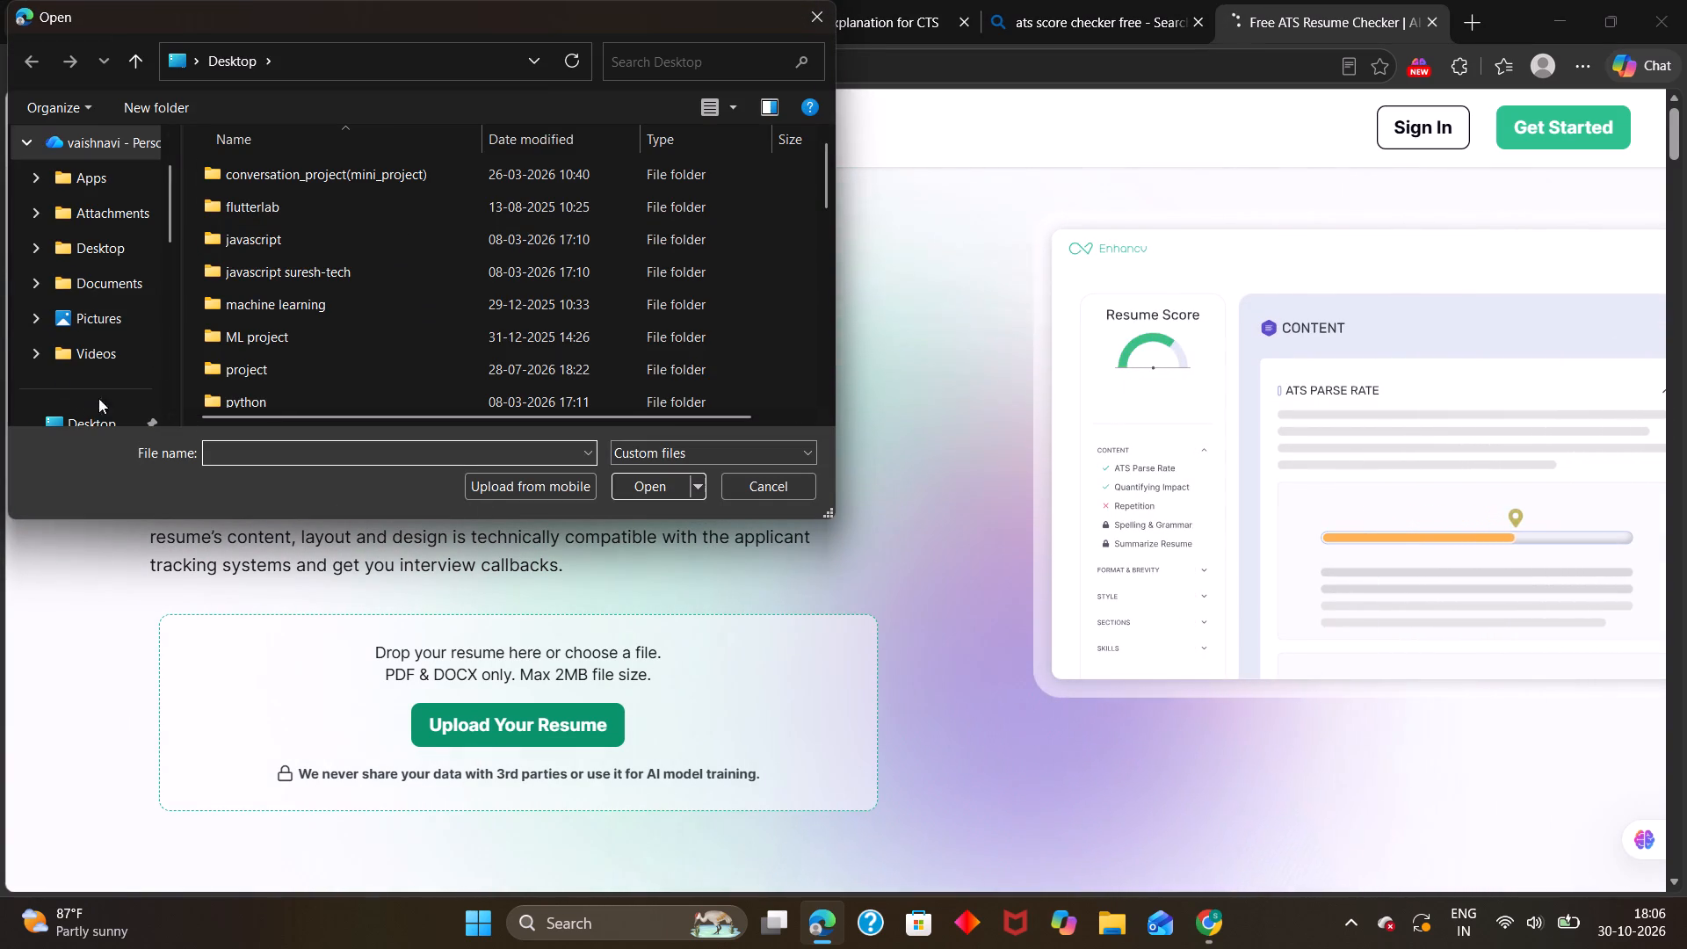
scroll(104, 278, "down", 1)
left_click(100, 147)
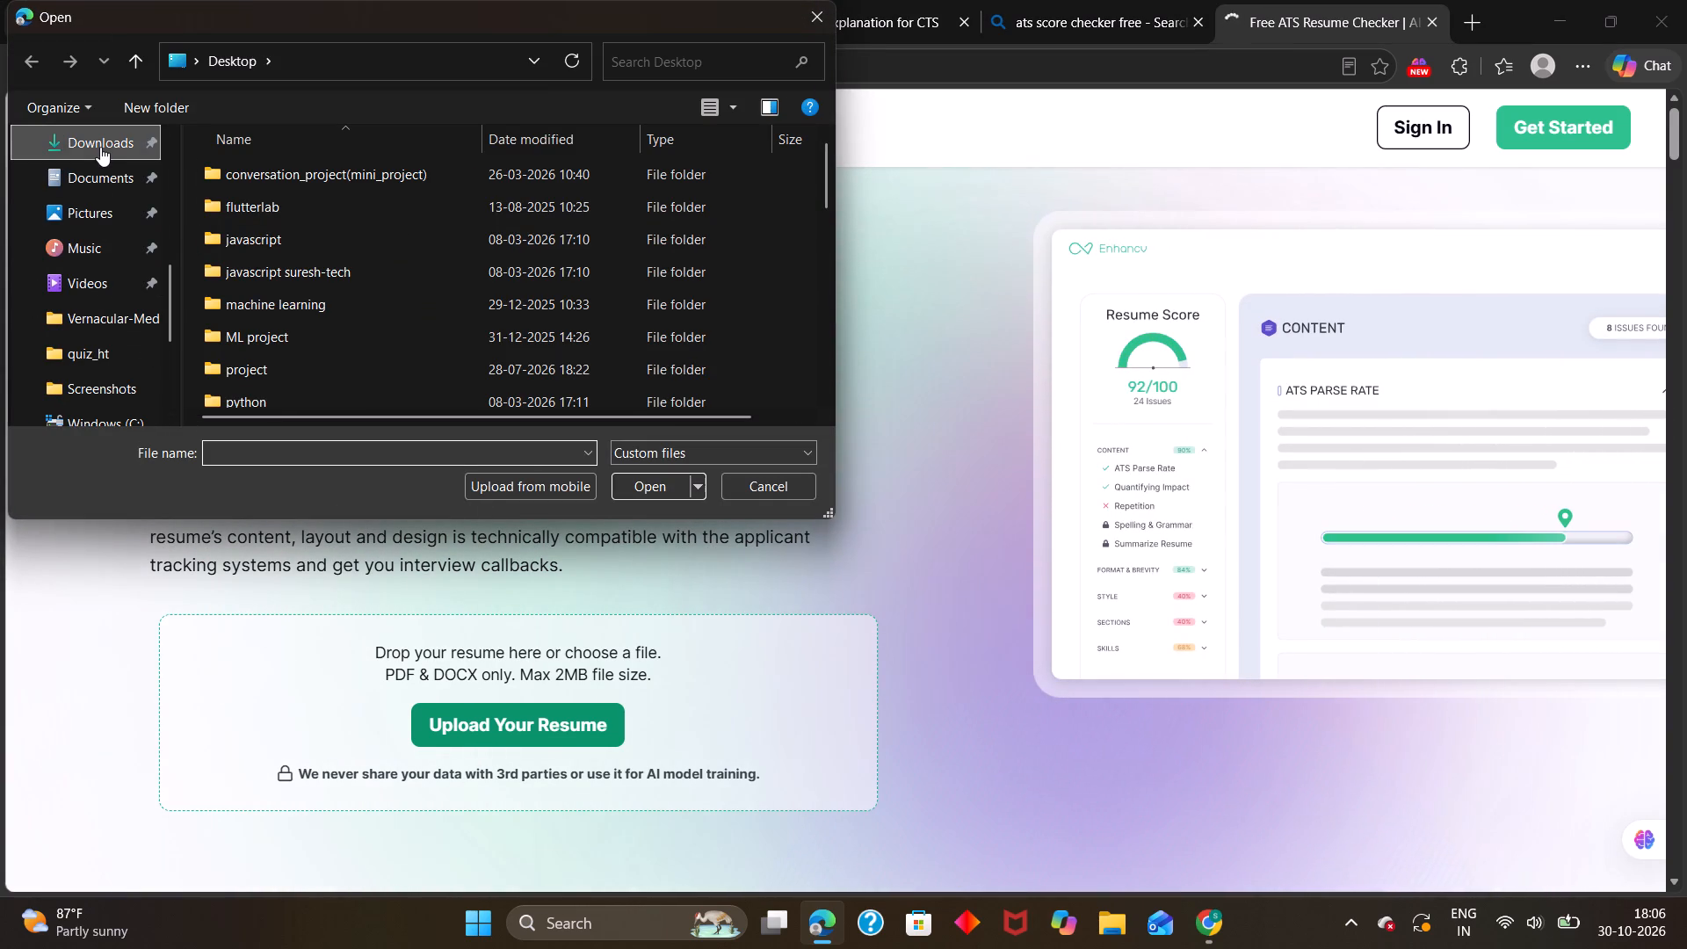
left_click(273, 203)
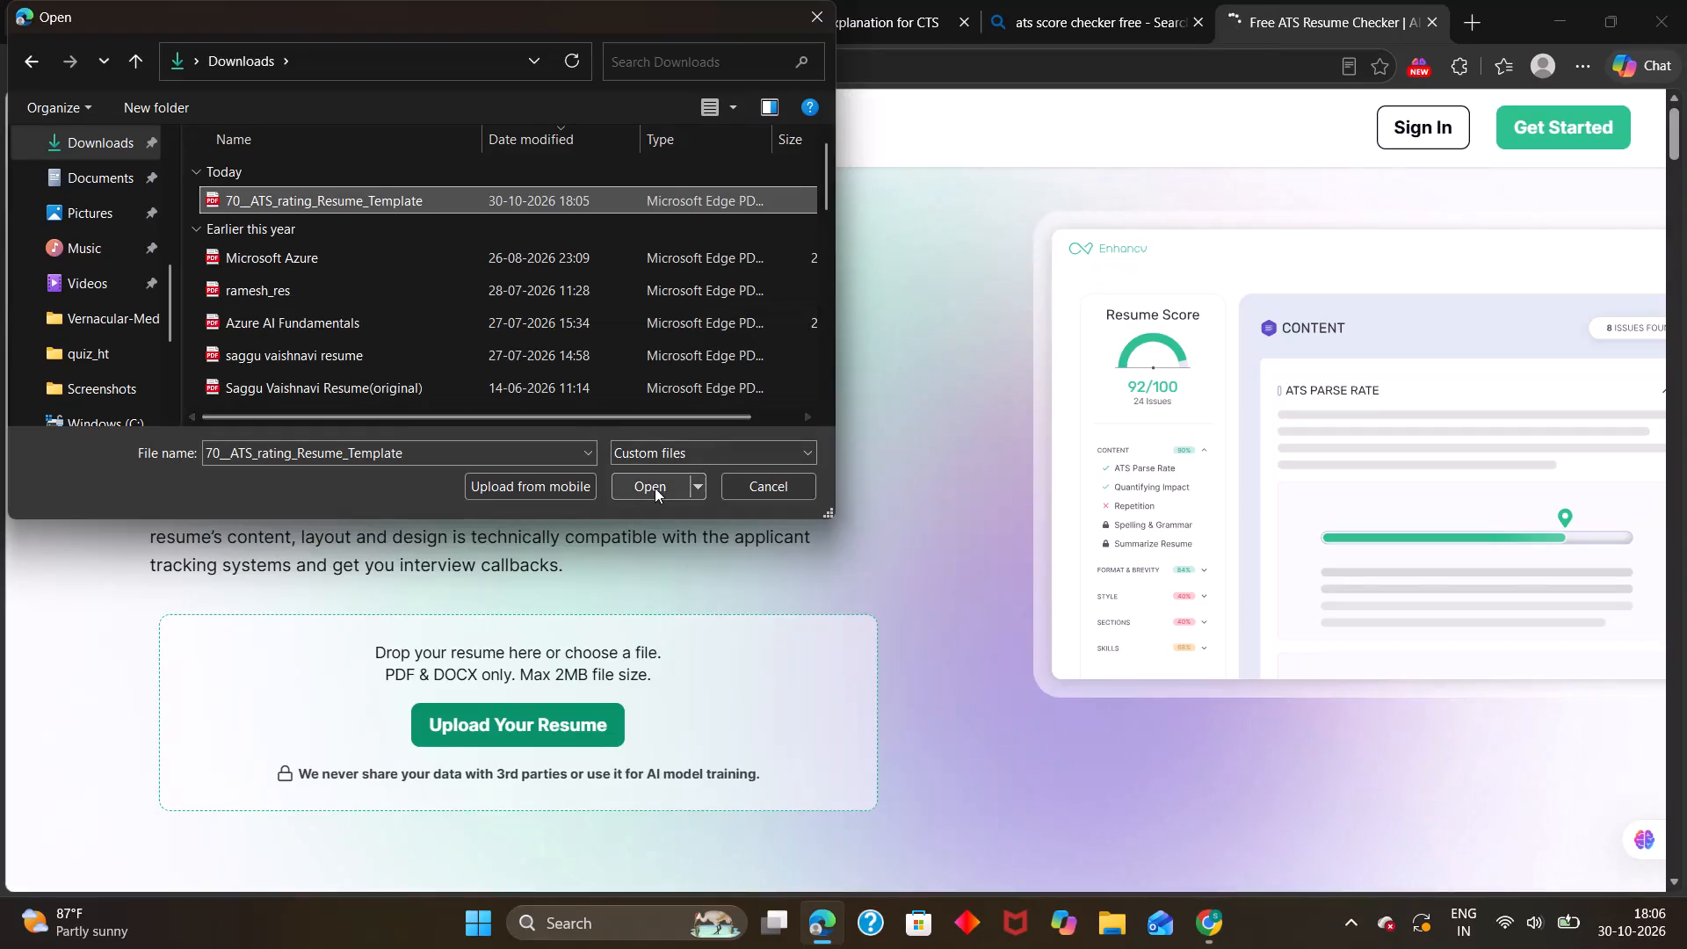
left_click(655, 488)
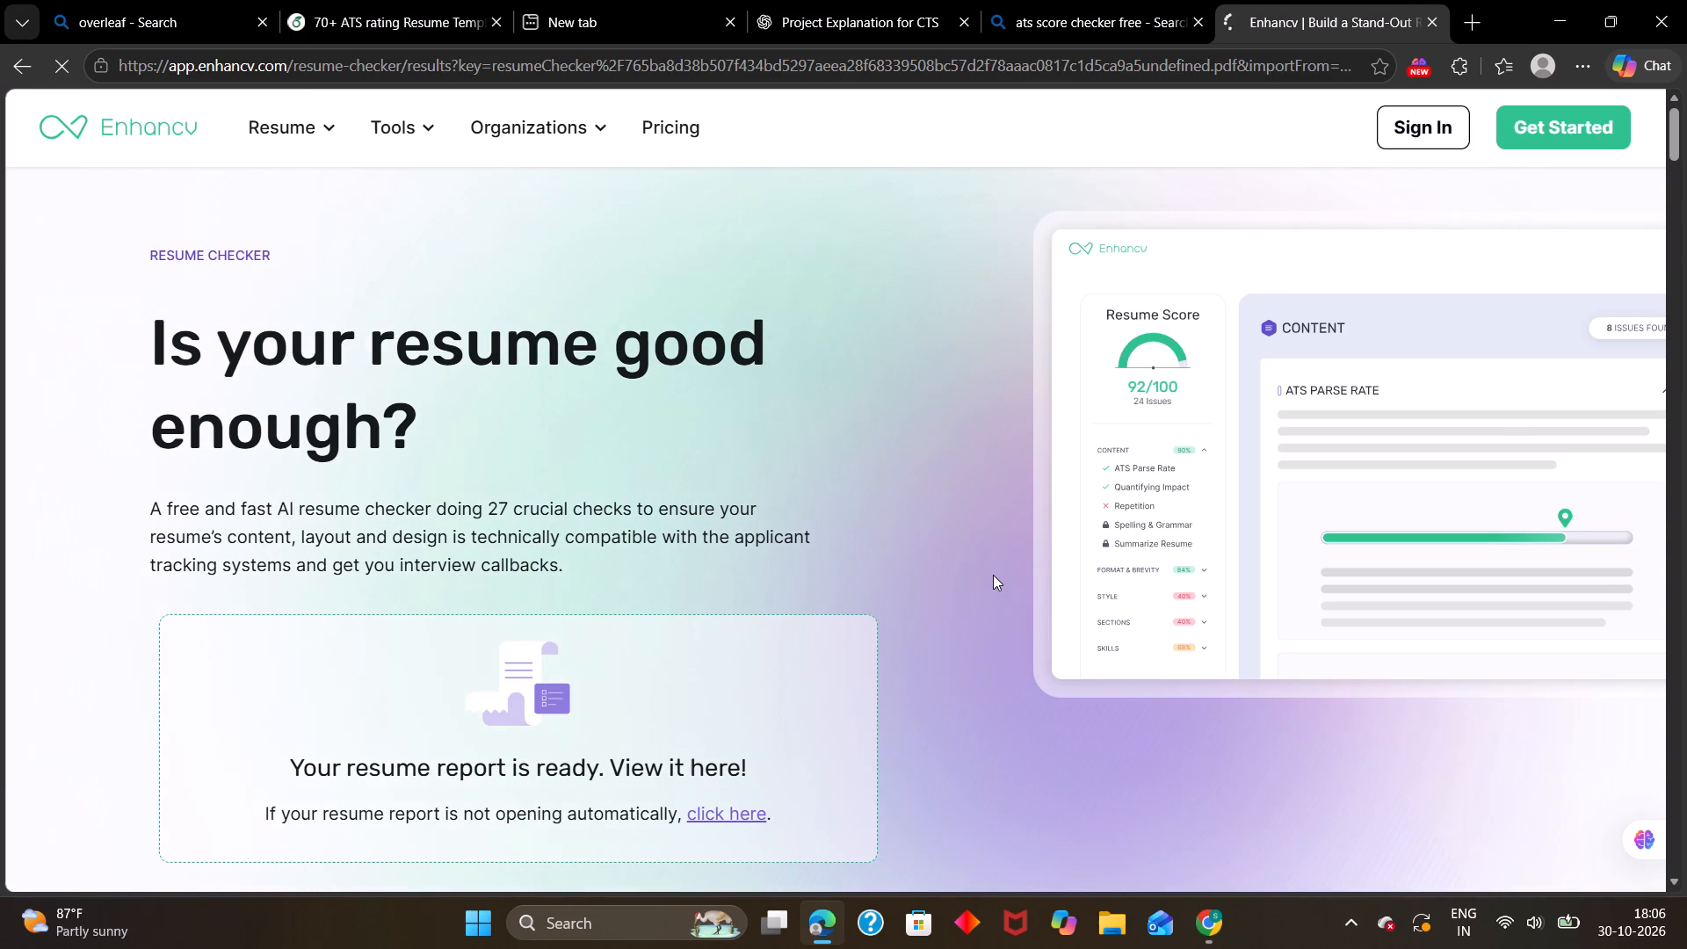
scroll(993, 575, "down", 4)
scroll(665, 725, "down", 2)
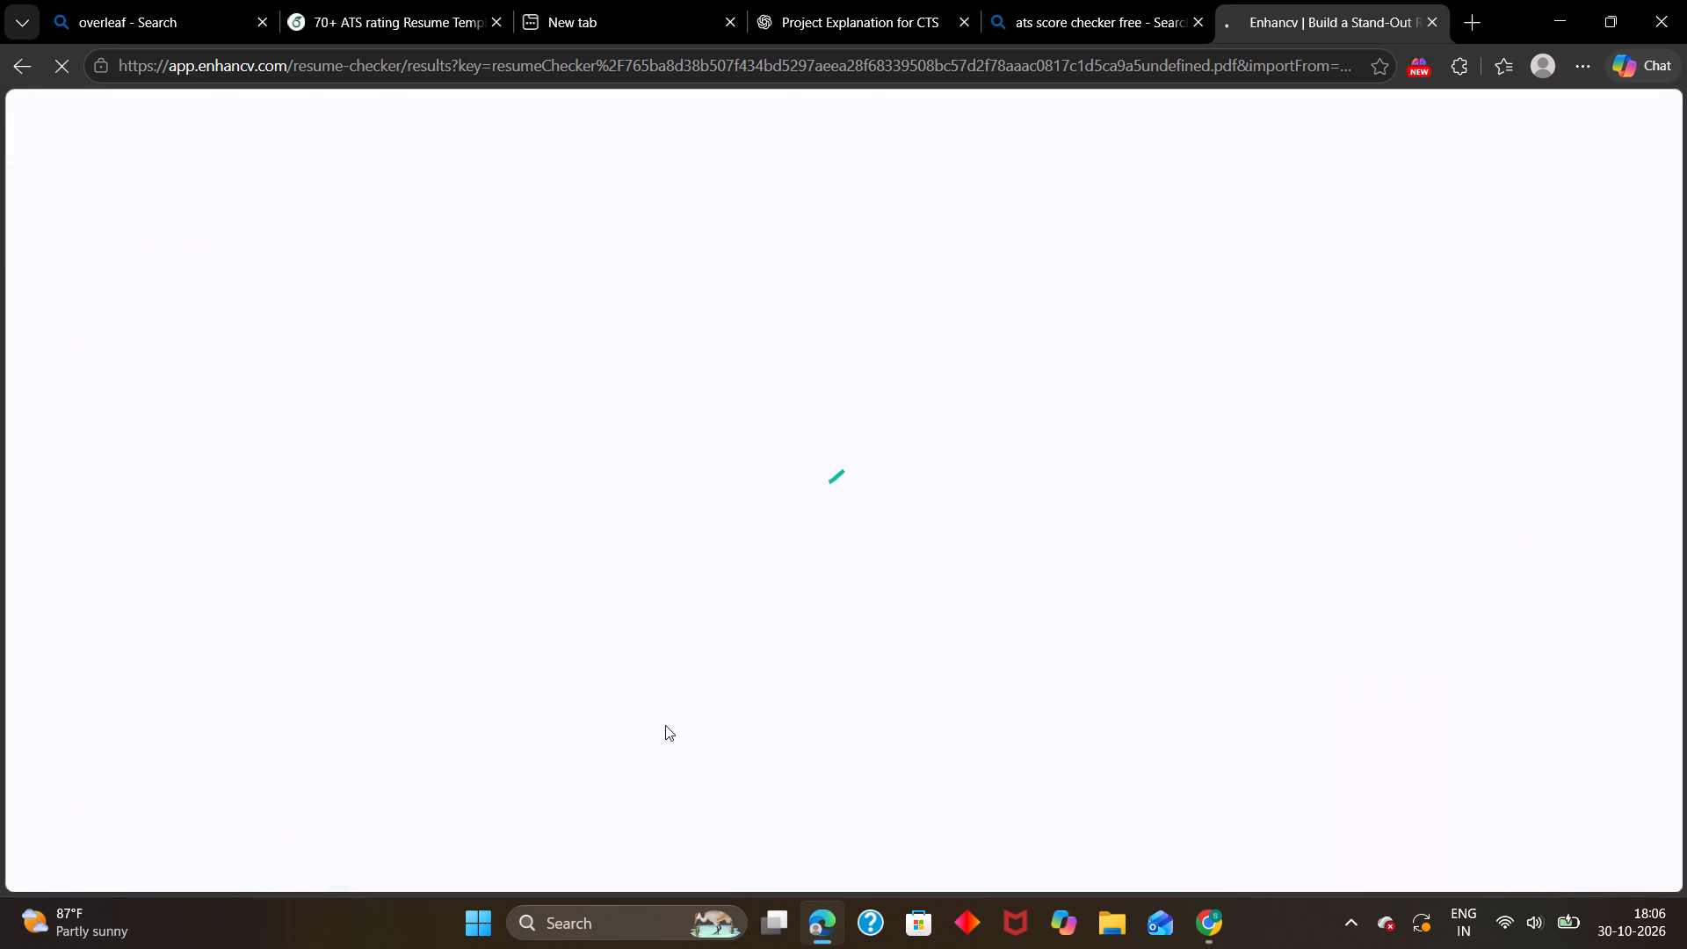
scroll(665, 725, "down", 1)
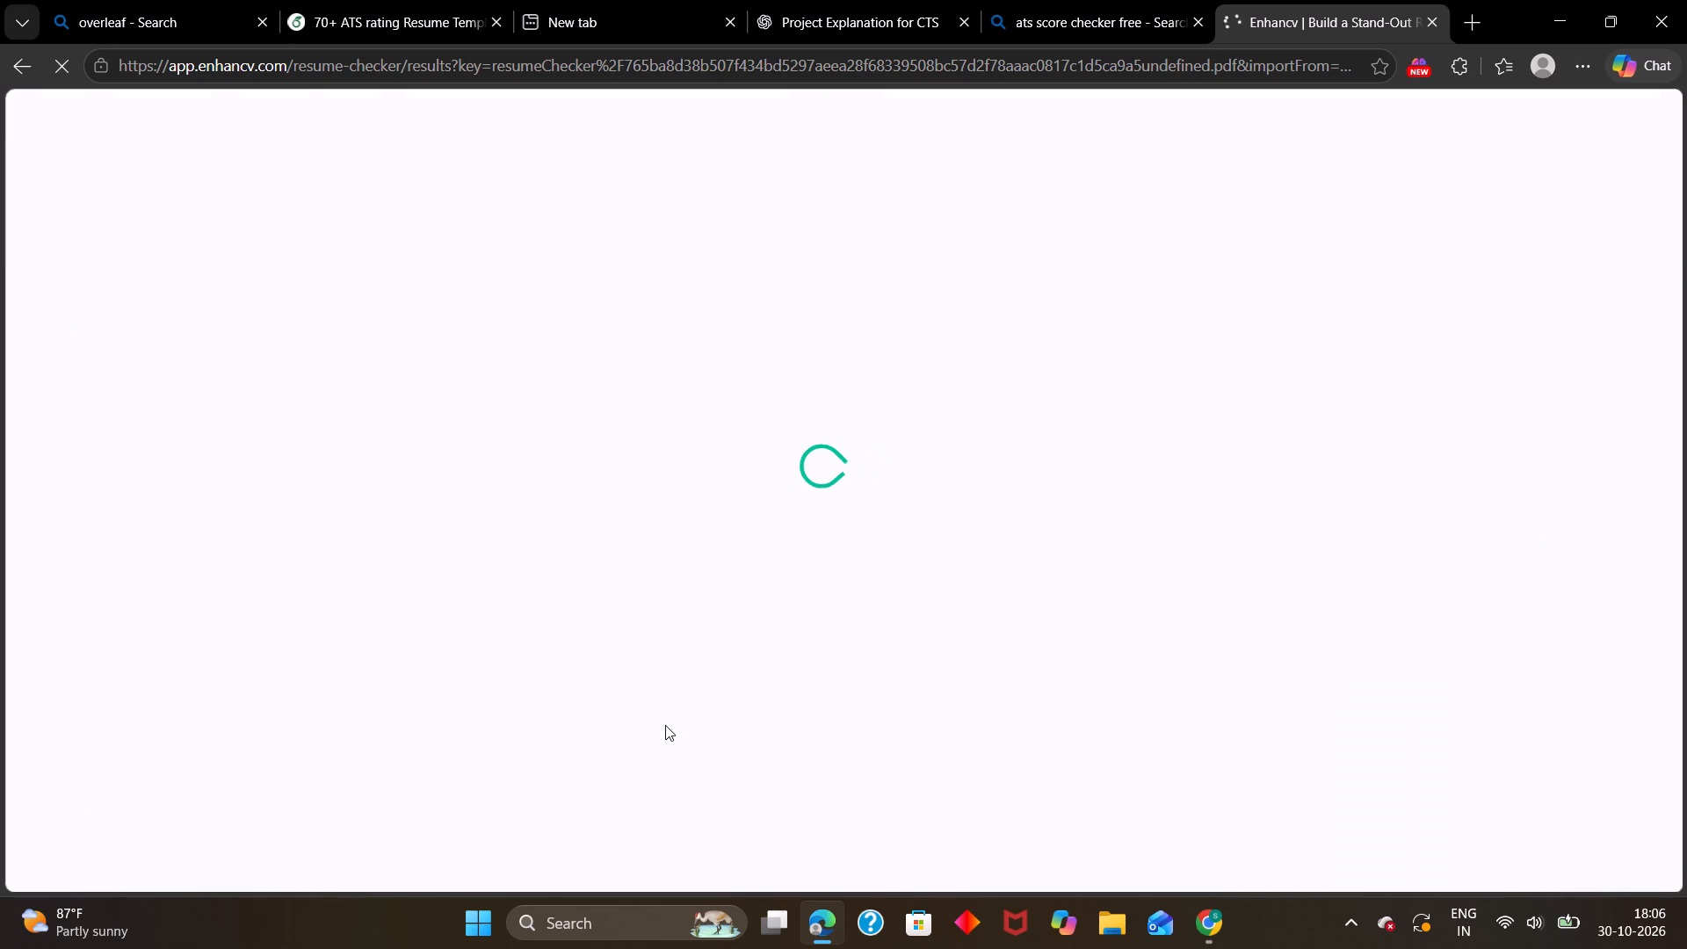
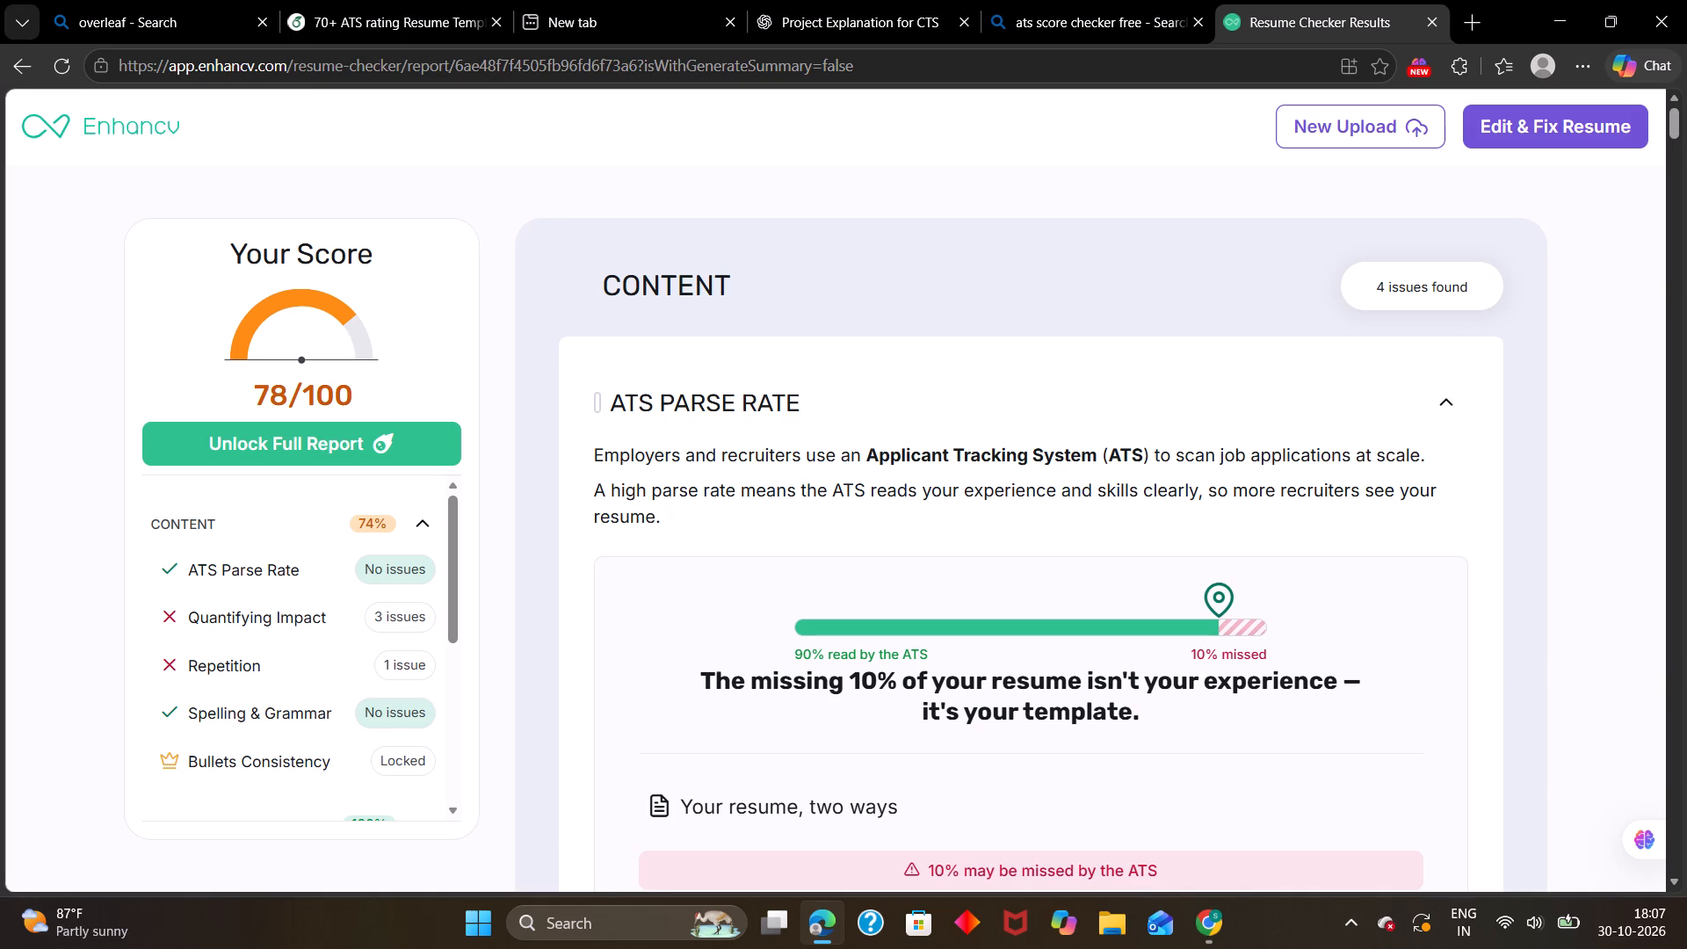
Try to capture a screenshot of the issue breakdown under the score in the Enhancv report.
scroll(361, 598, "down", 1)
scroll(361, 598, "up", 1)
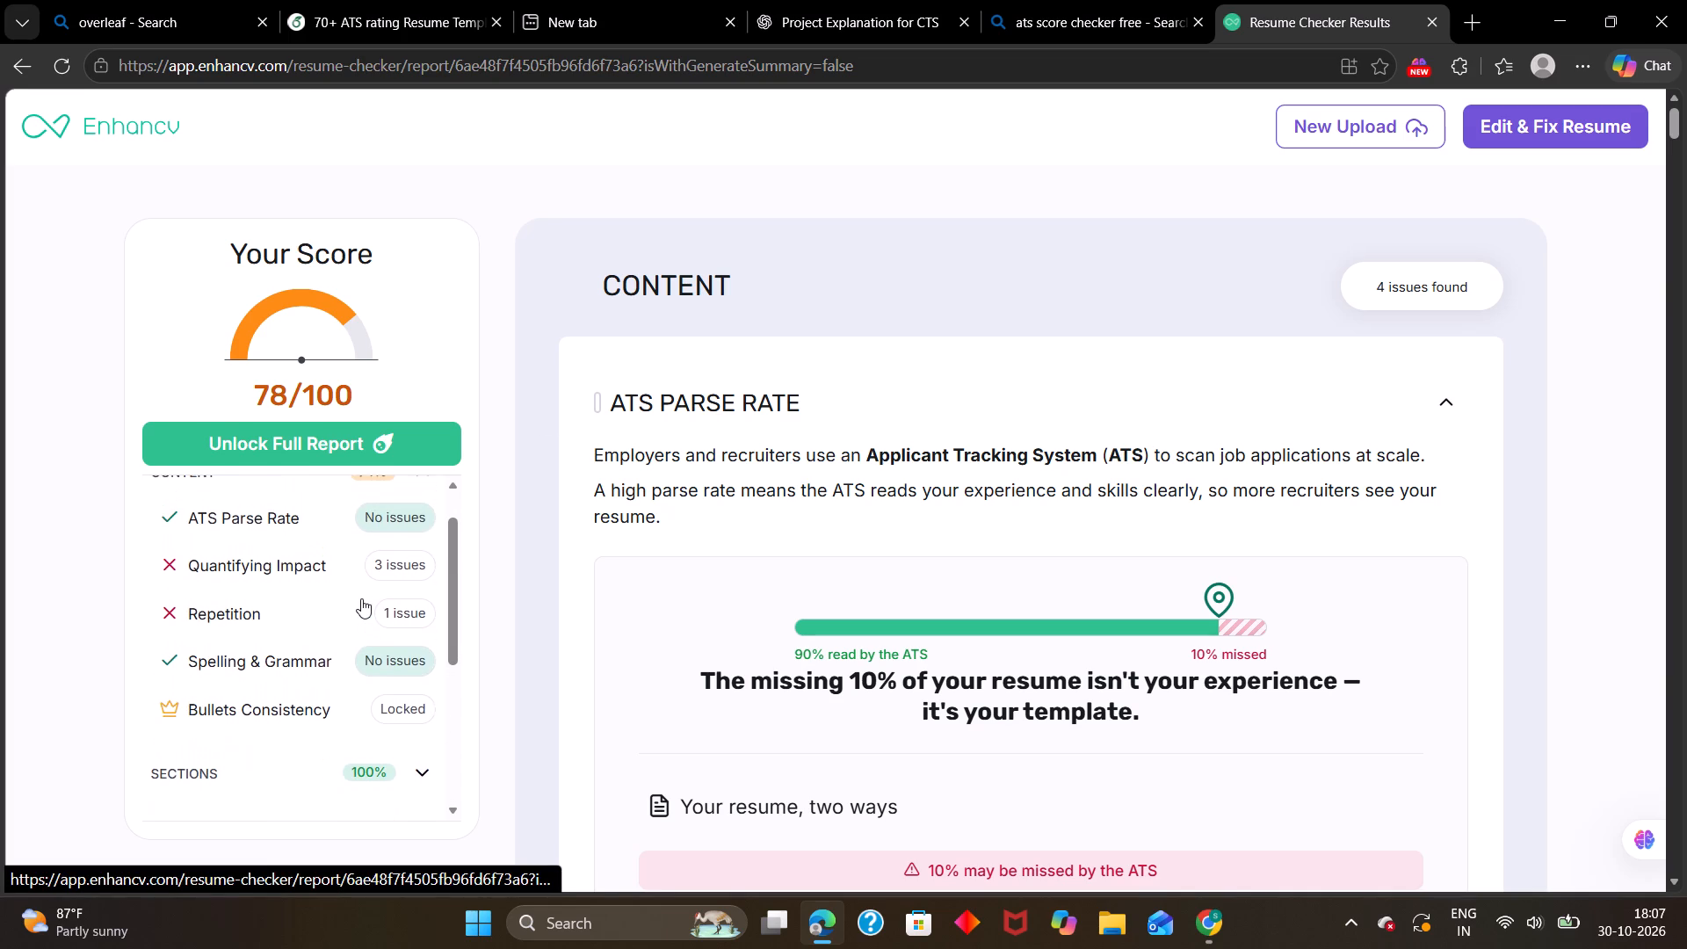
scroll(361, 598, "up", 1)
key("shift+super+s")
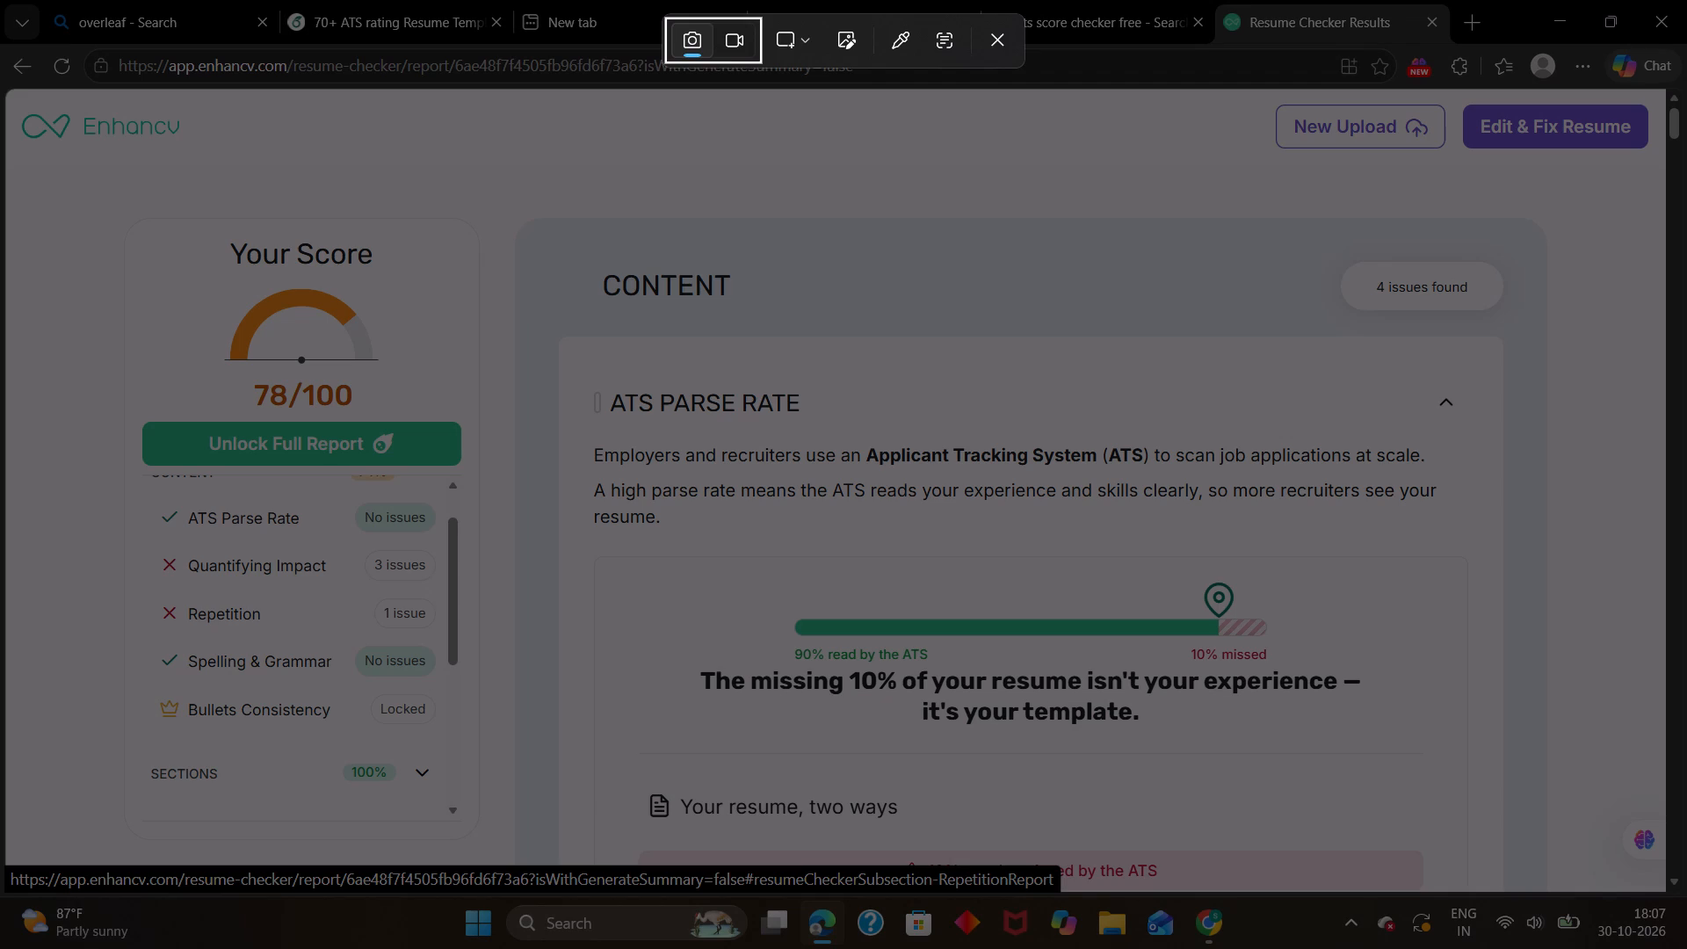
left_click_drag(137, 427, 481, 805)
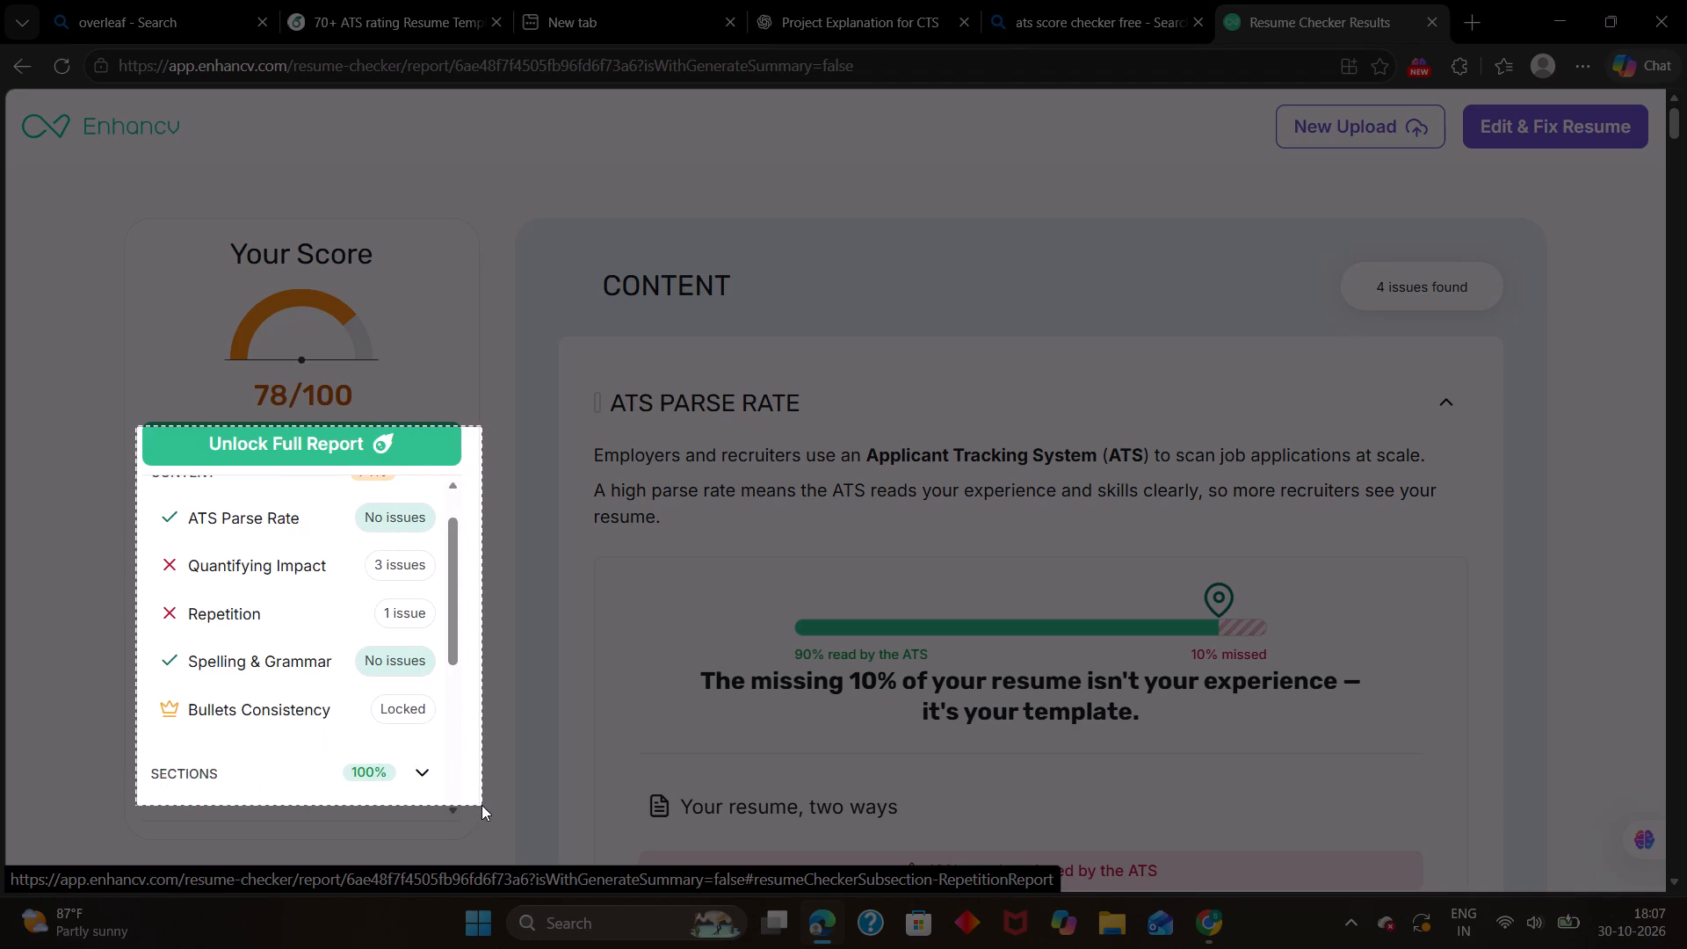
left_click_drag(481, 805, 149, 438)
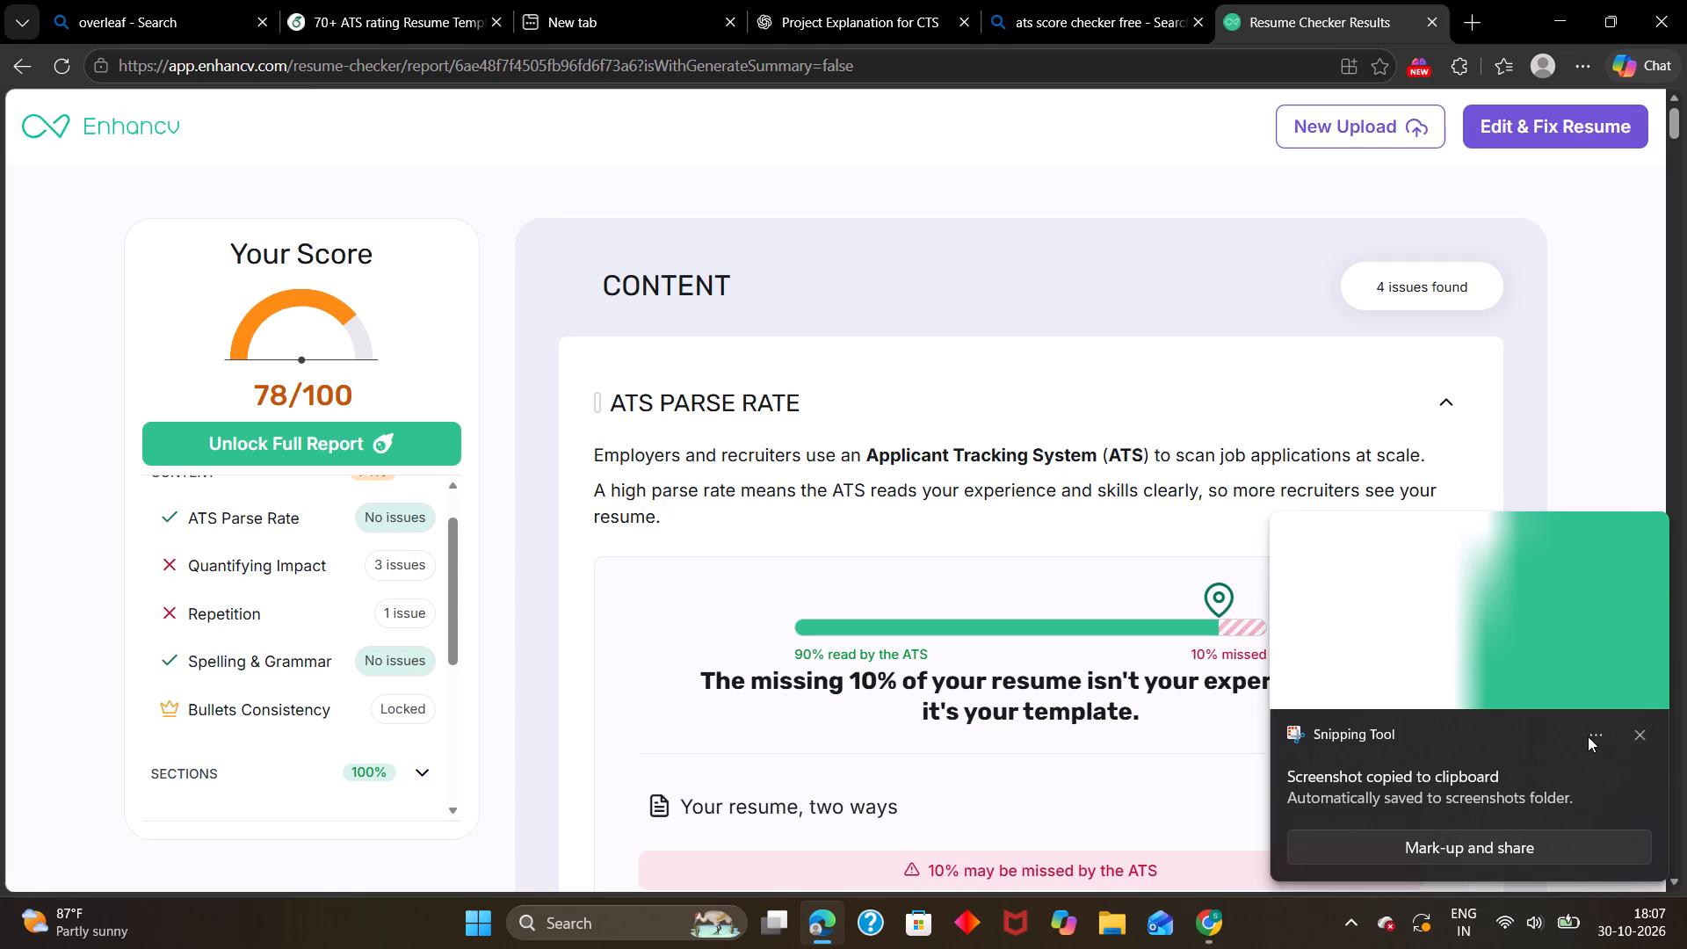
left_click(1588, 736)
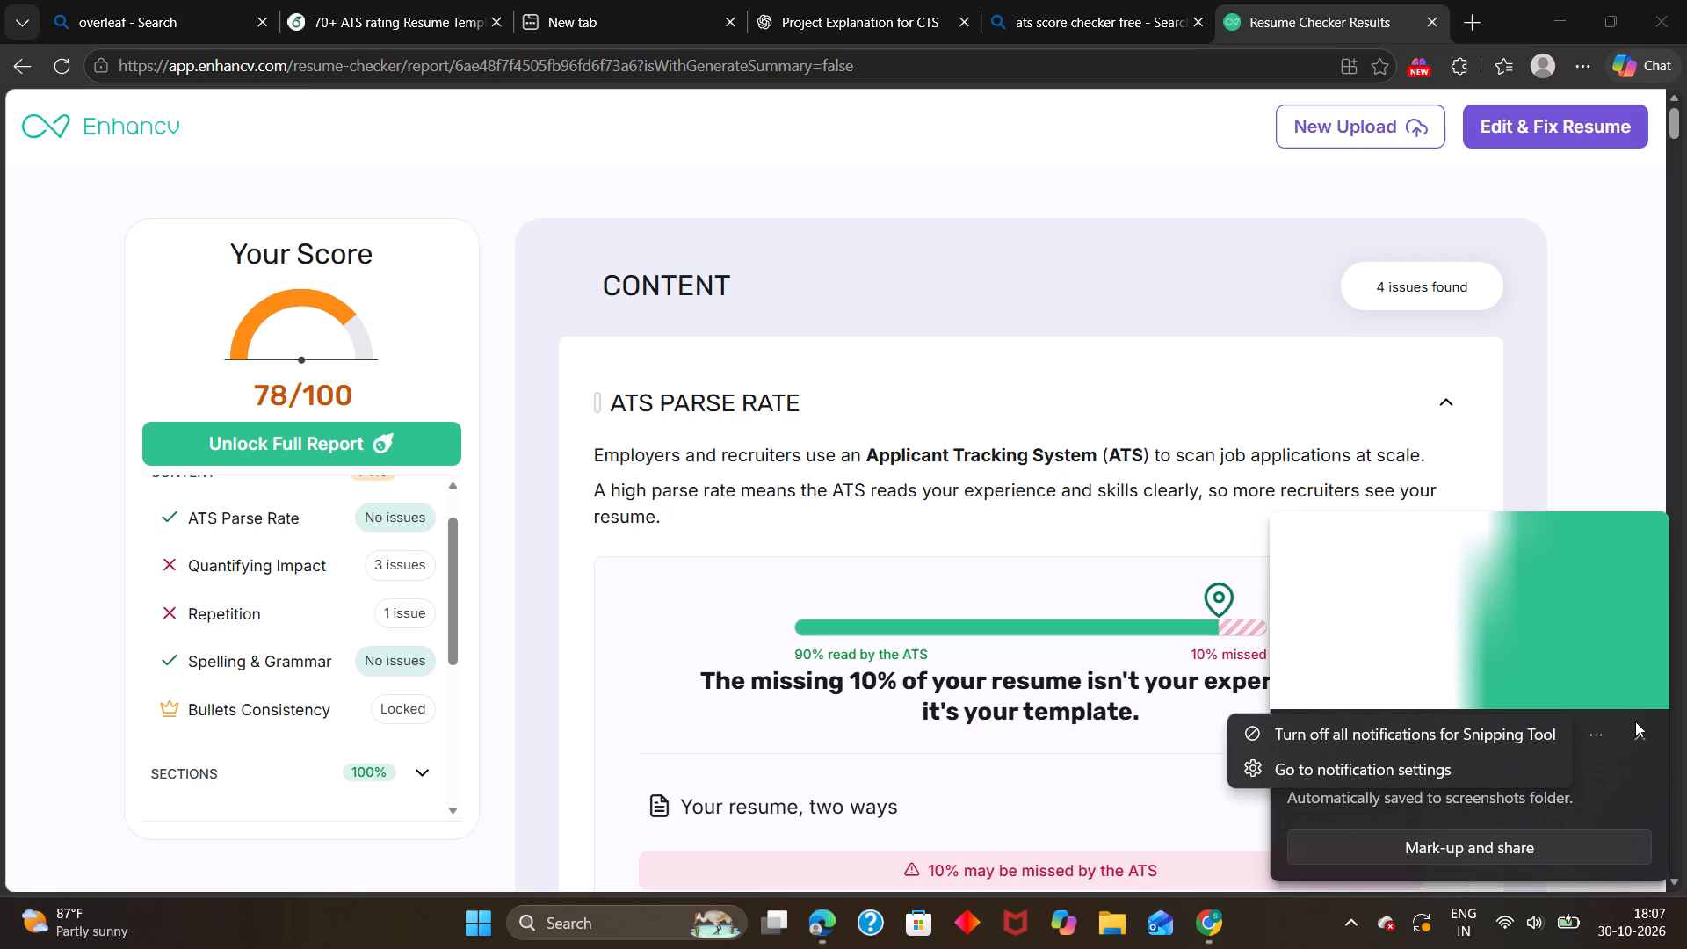
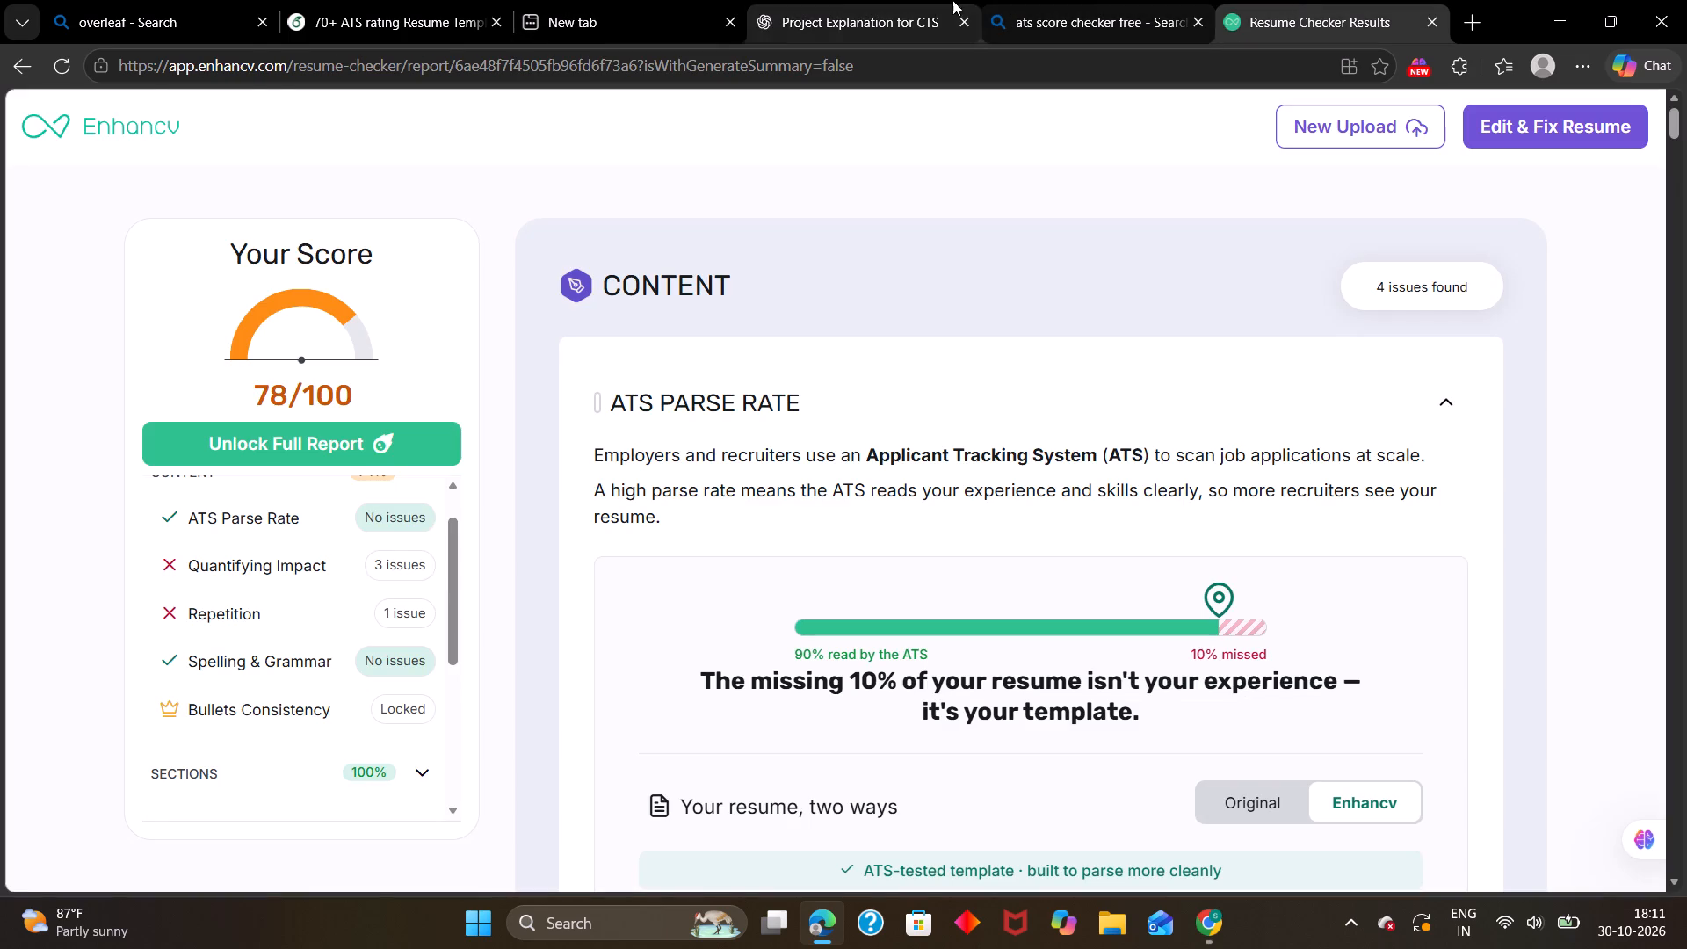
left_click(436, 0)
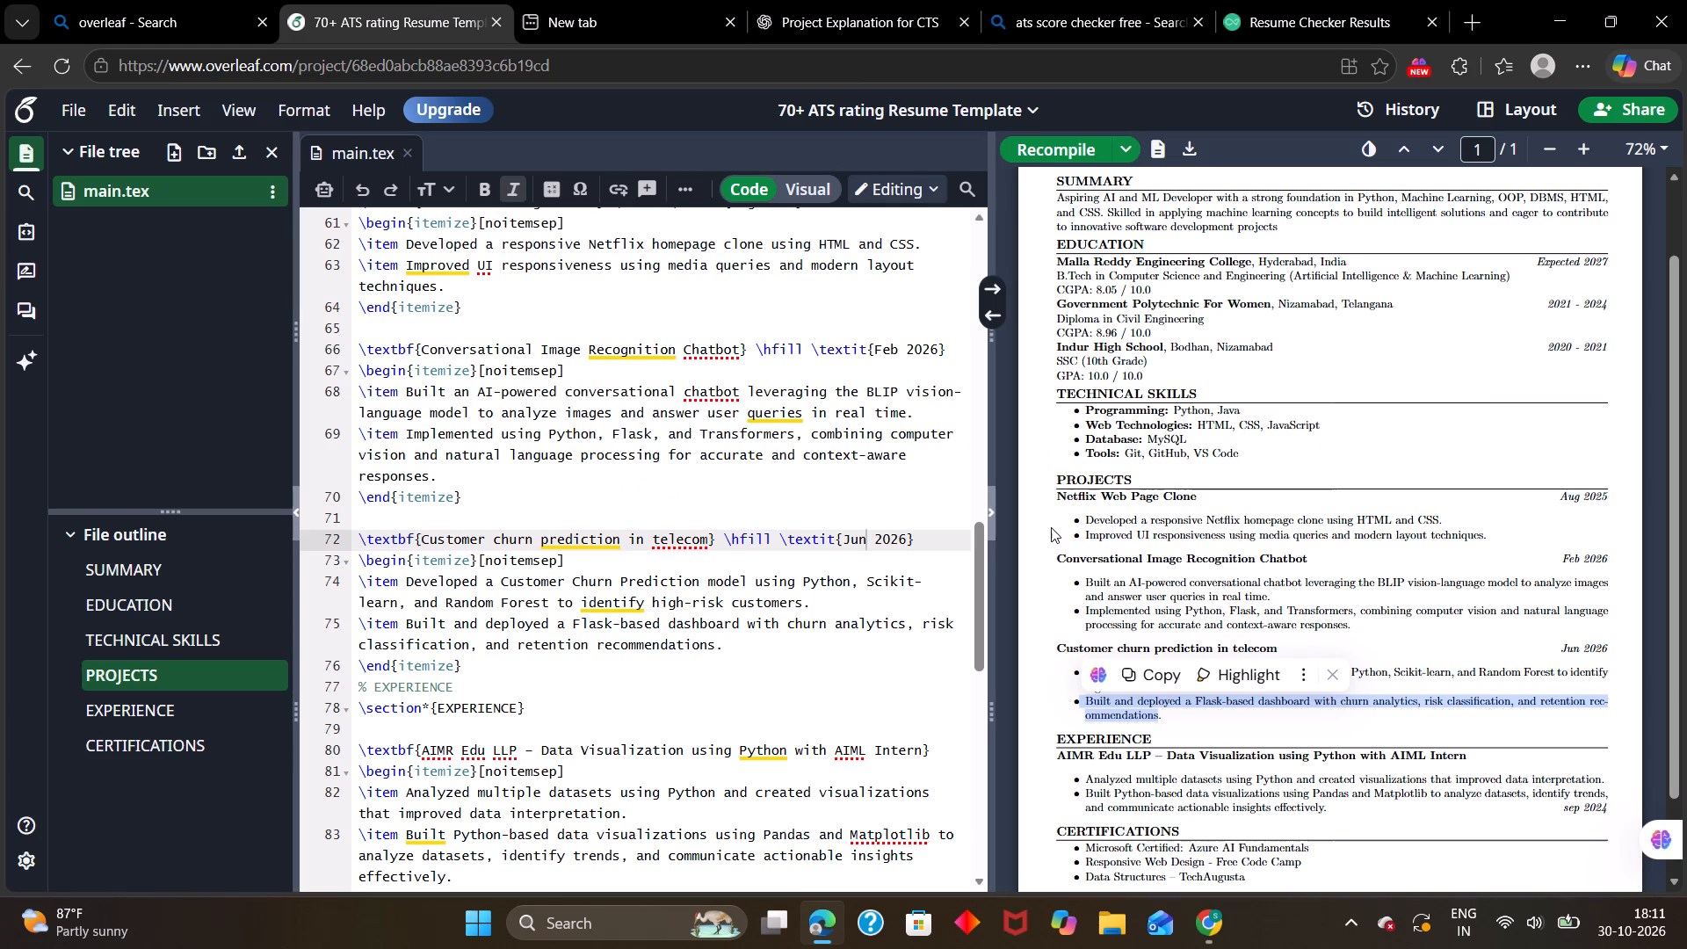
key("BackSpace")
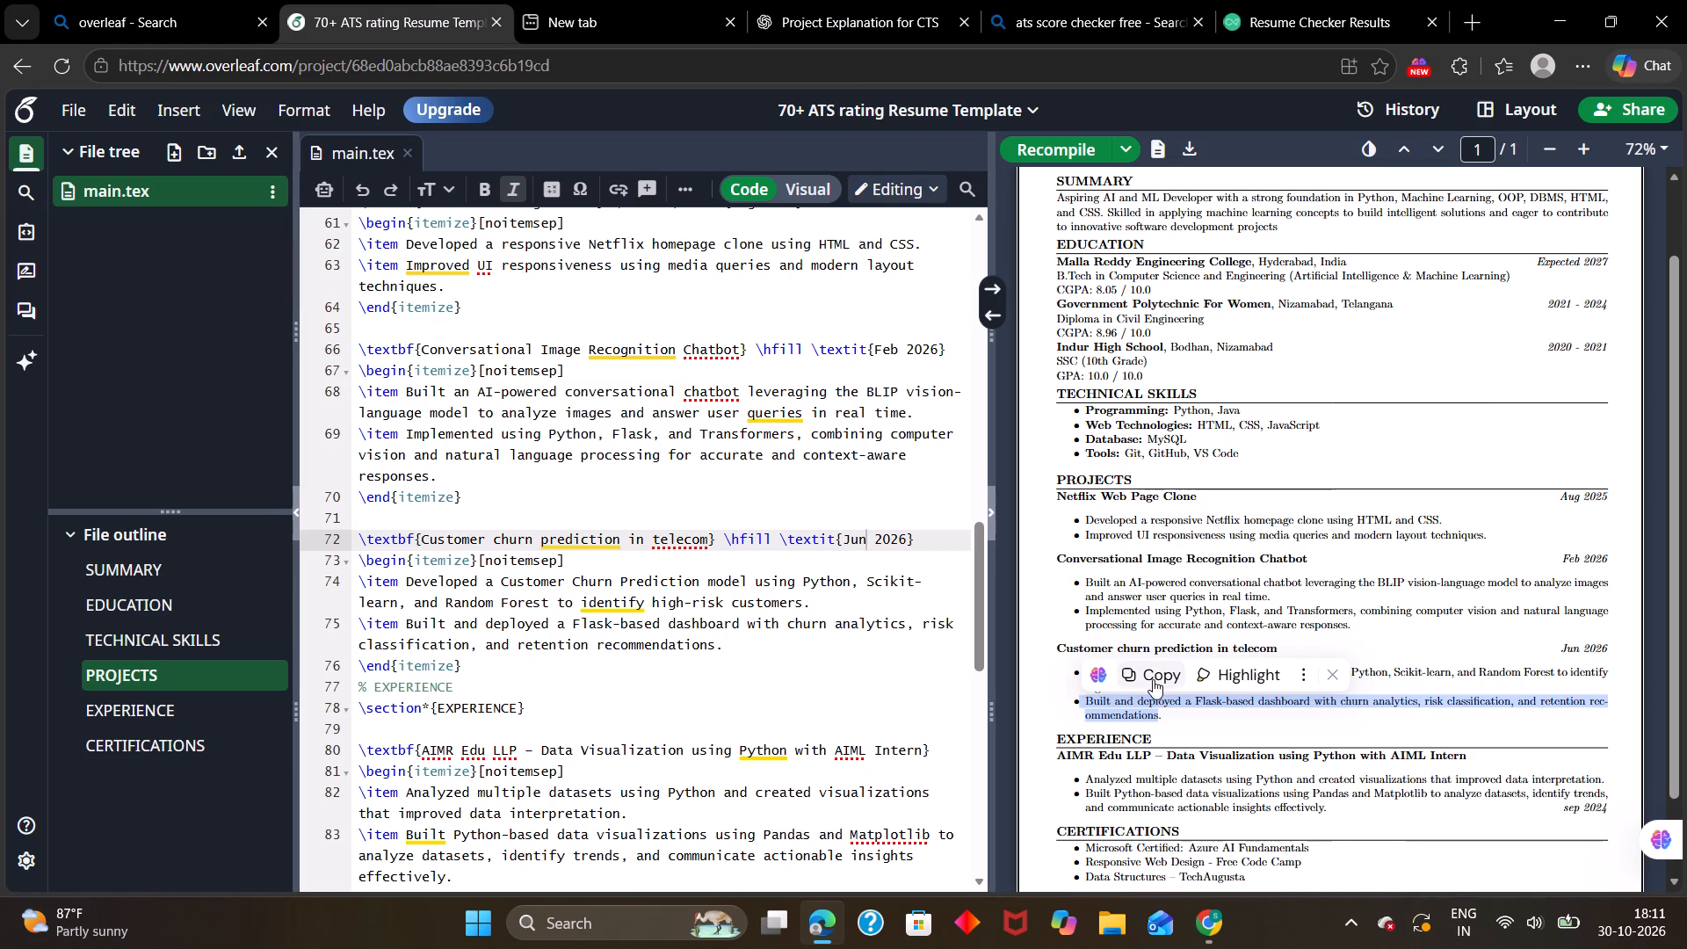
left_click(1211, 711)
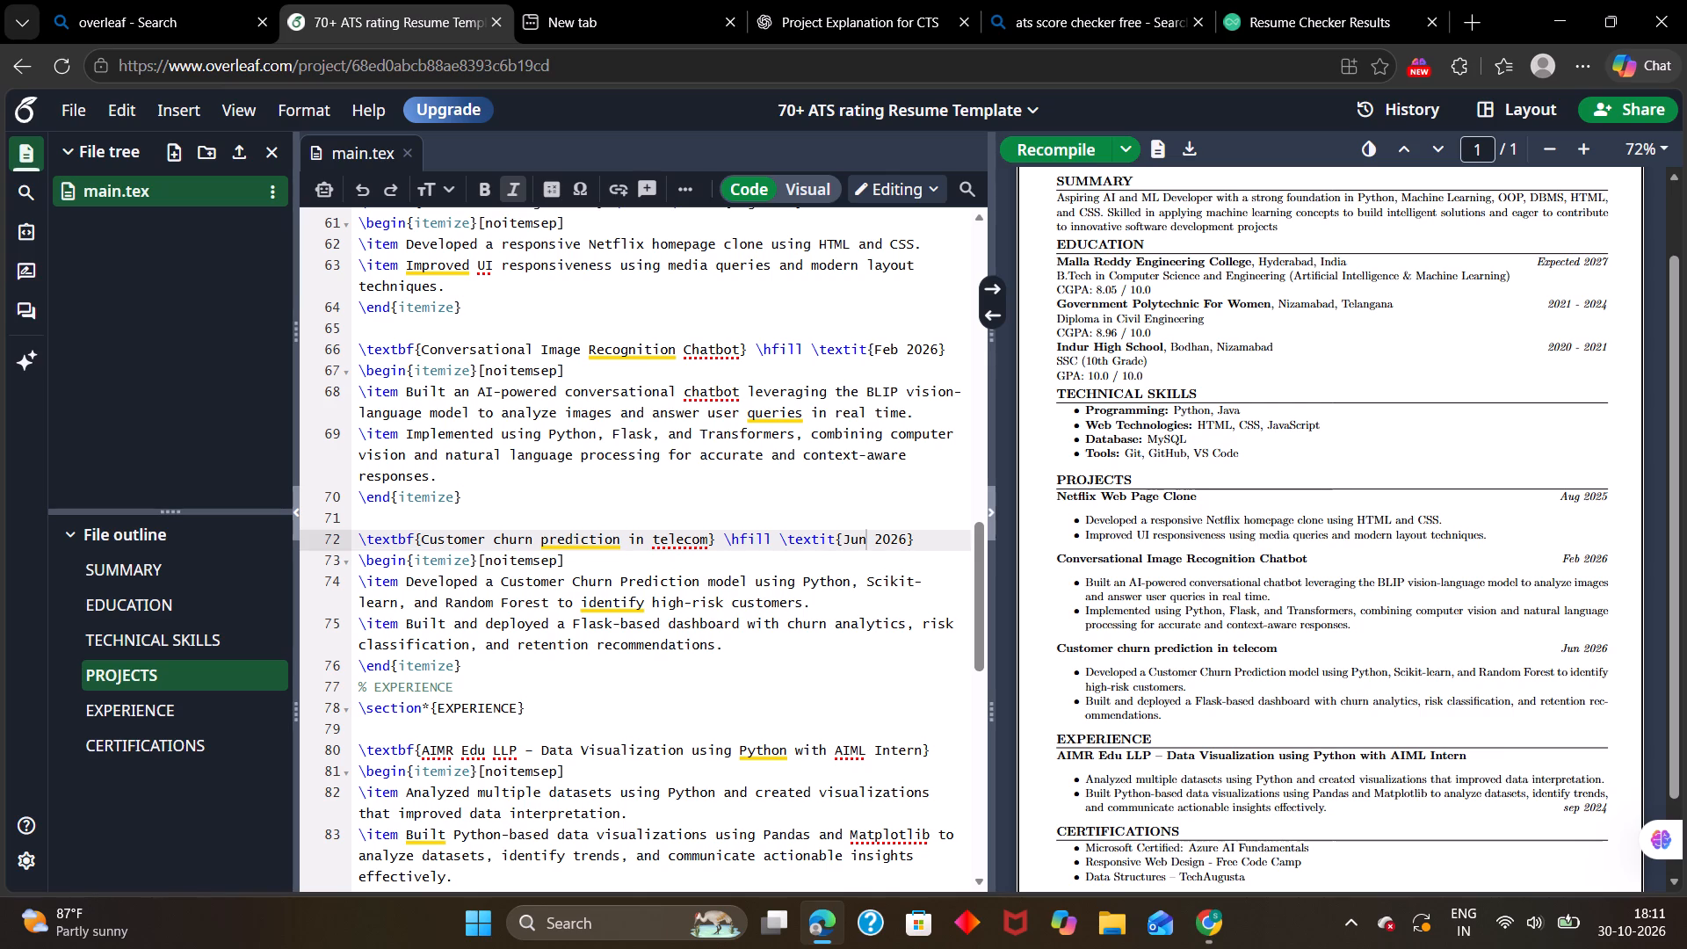
Replace the second customer churn item's text in main.tex with the copied Flask dashboard bullet, and recompile the resume.
left_click_drag(737, 642, 402, 628)
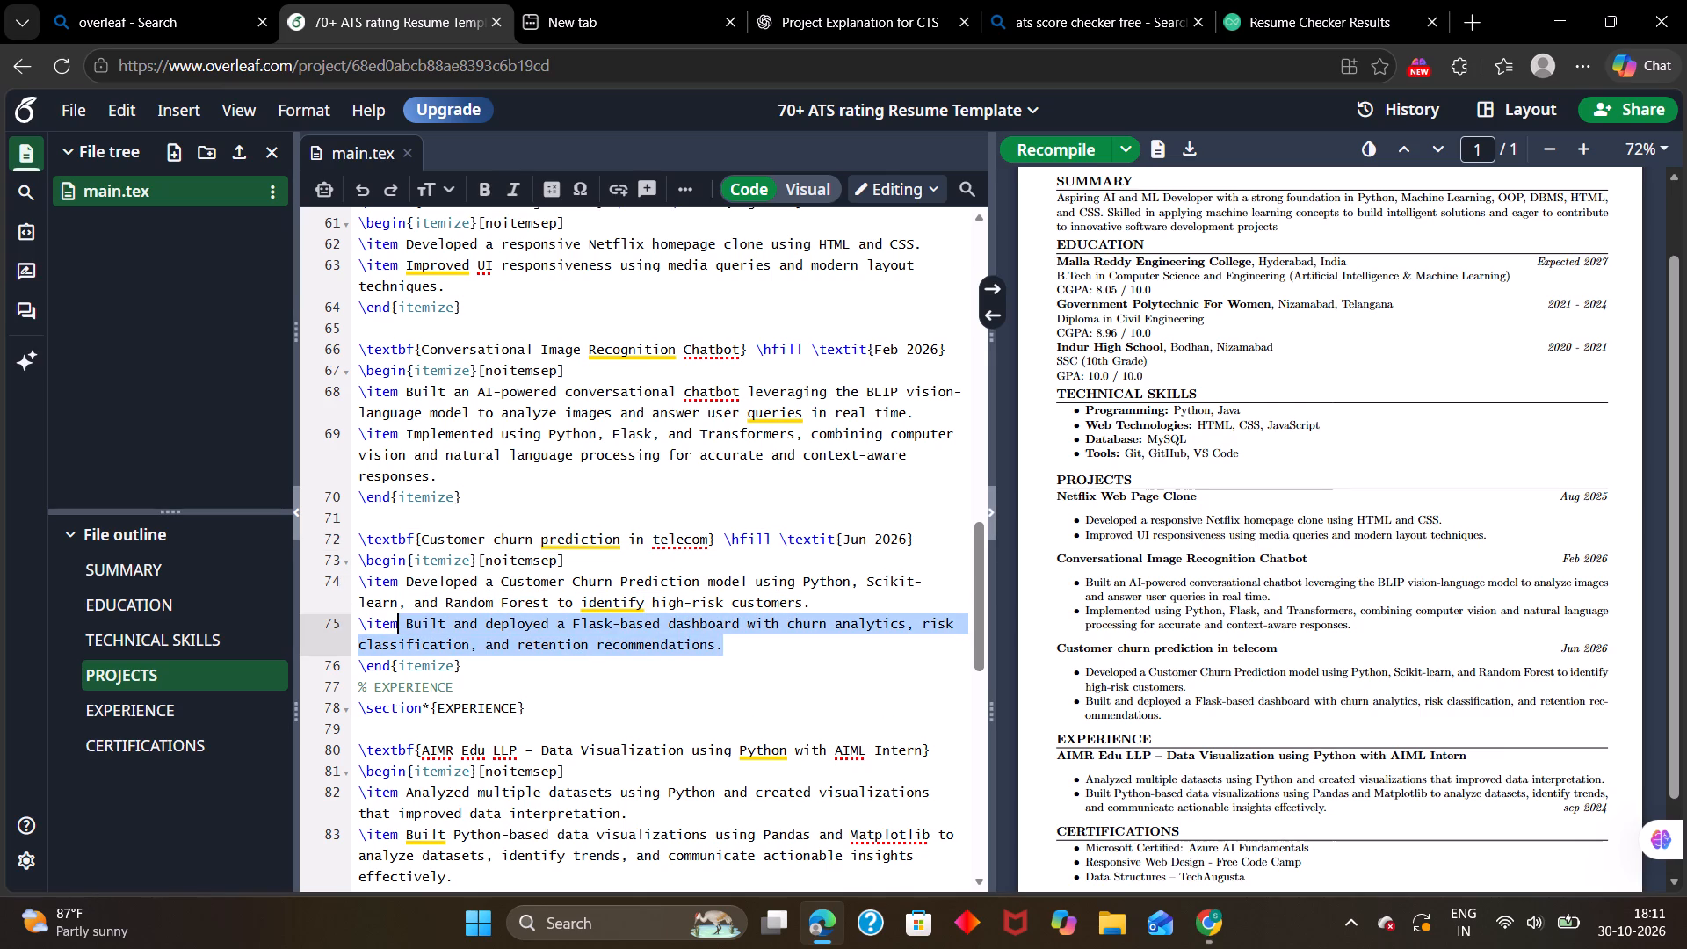
left_click_drag(402, 628, 412, 623)
left_click(724, 643)
left_click_drag(724, 643, 465, 618)
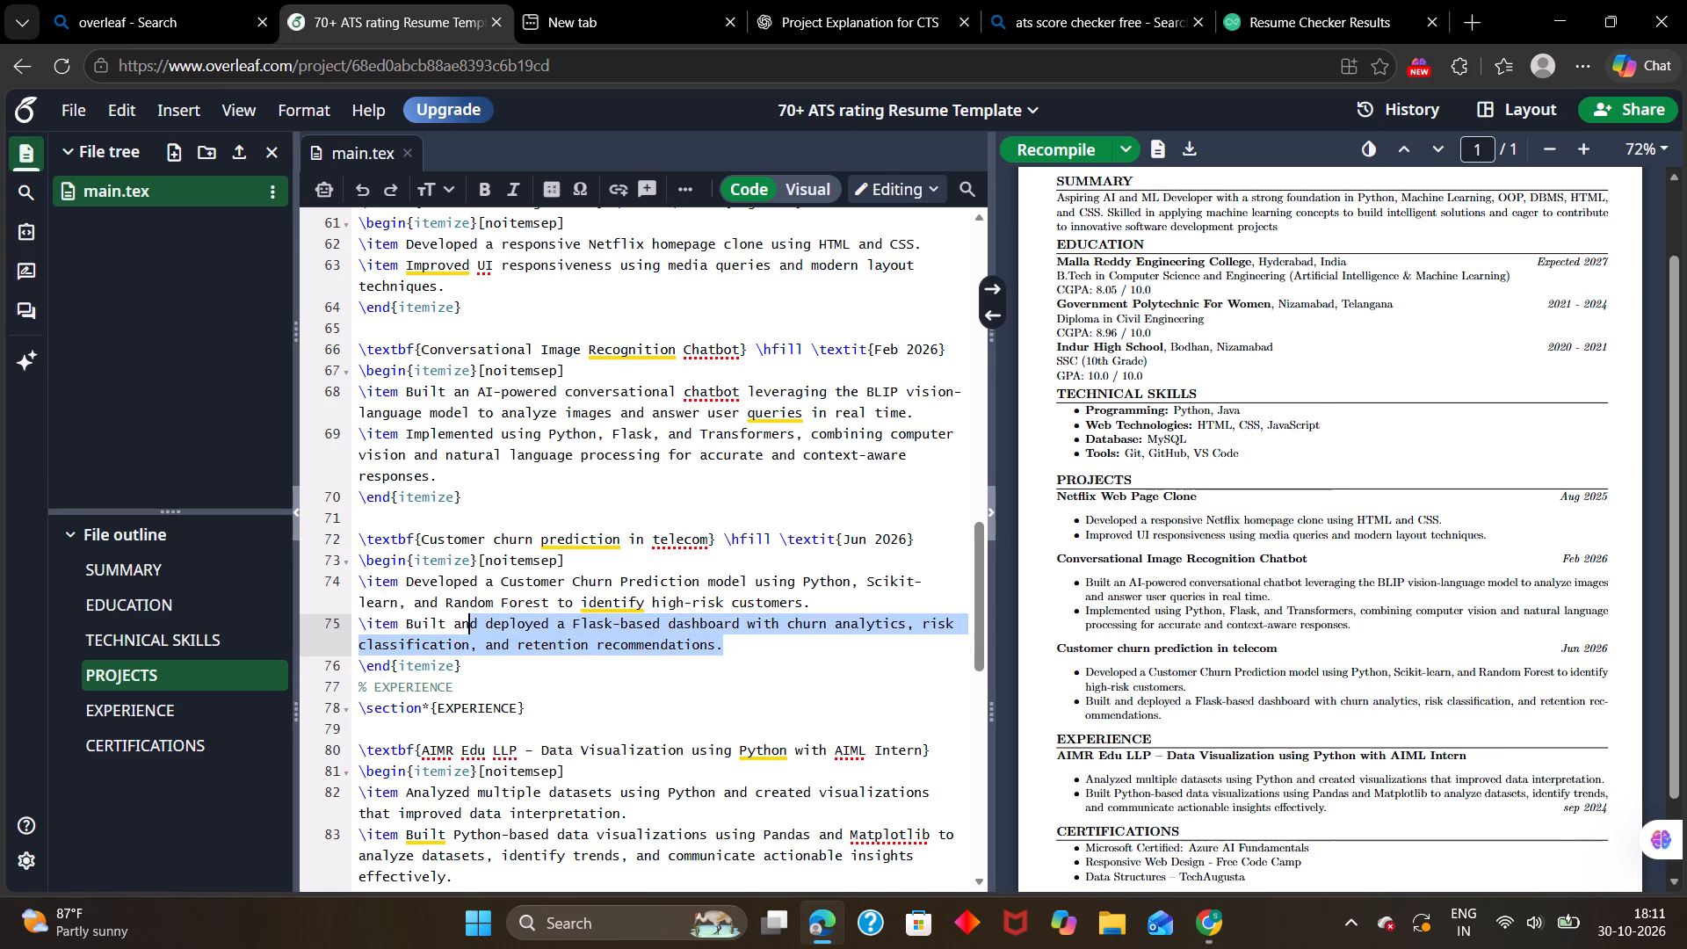
left_click_drag(465, 618, 402, 626)
left_click_drag(402, 626, 412, 620)
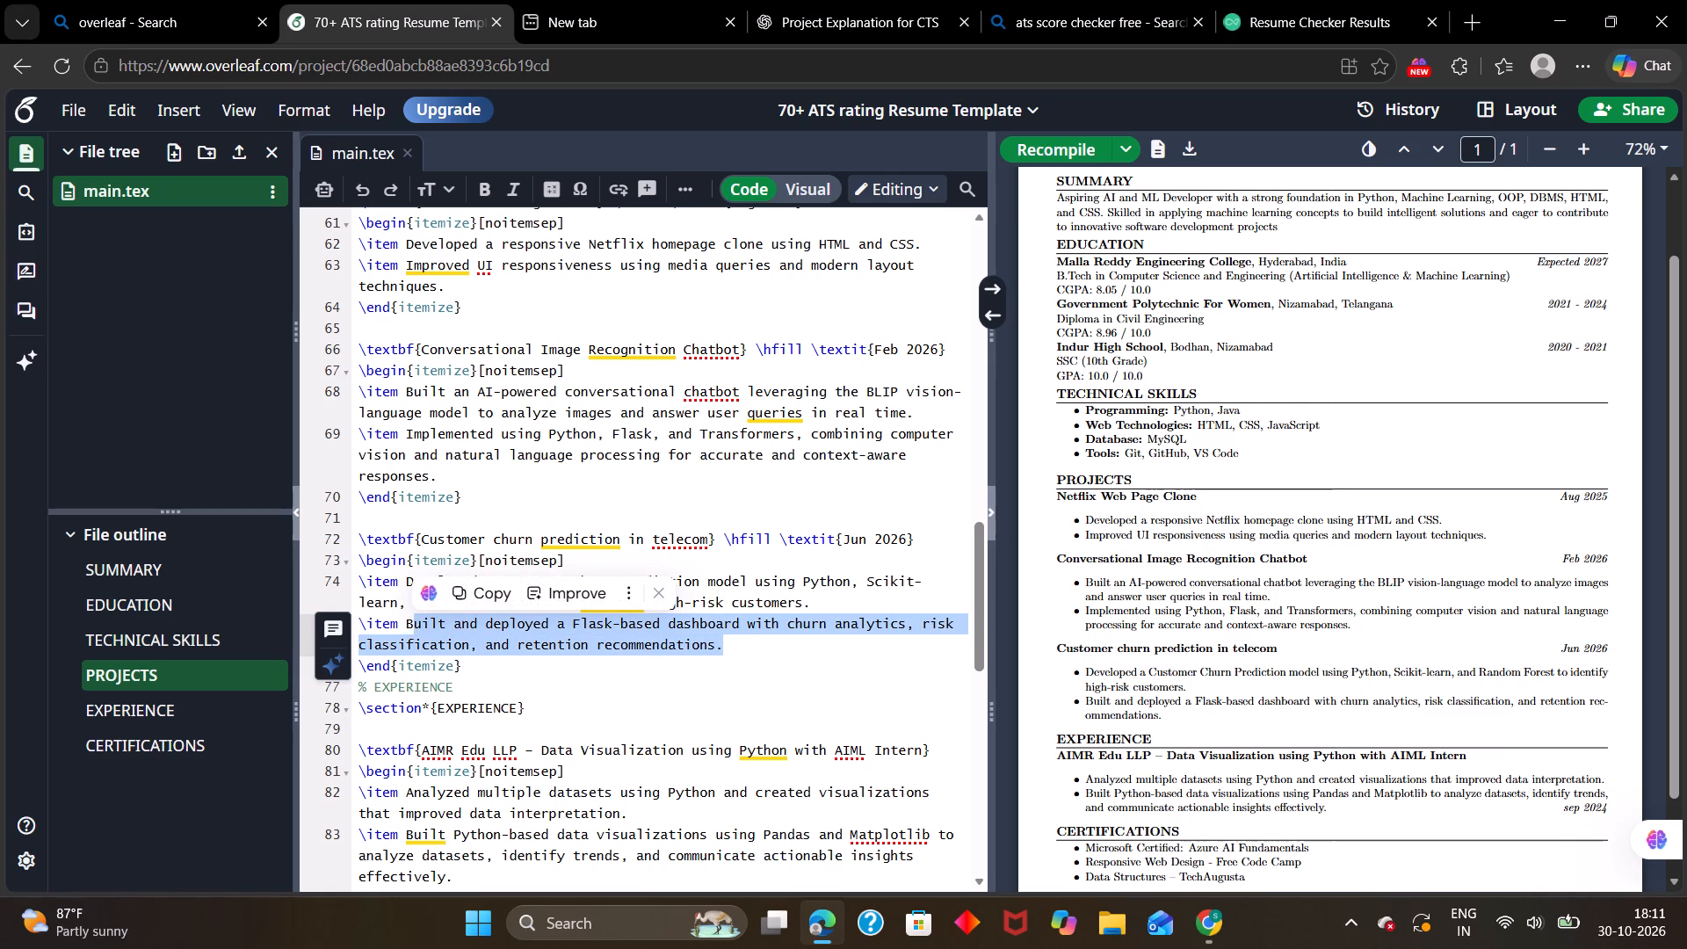
key("BackSpace")
key("BackSpace")
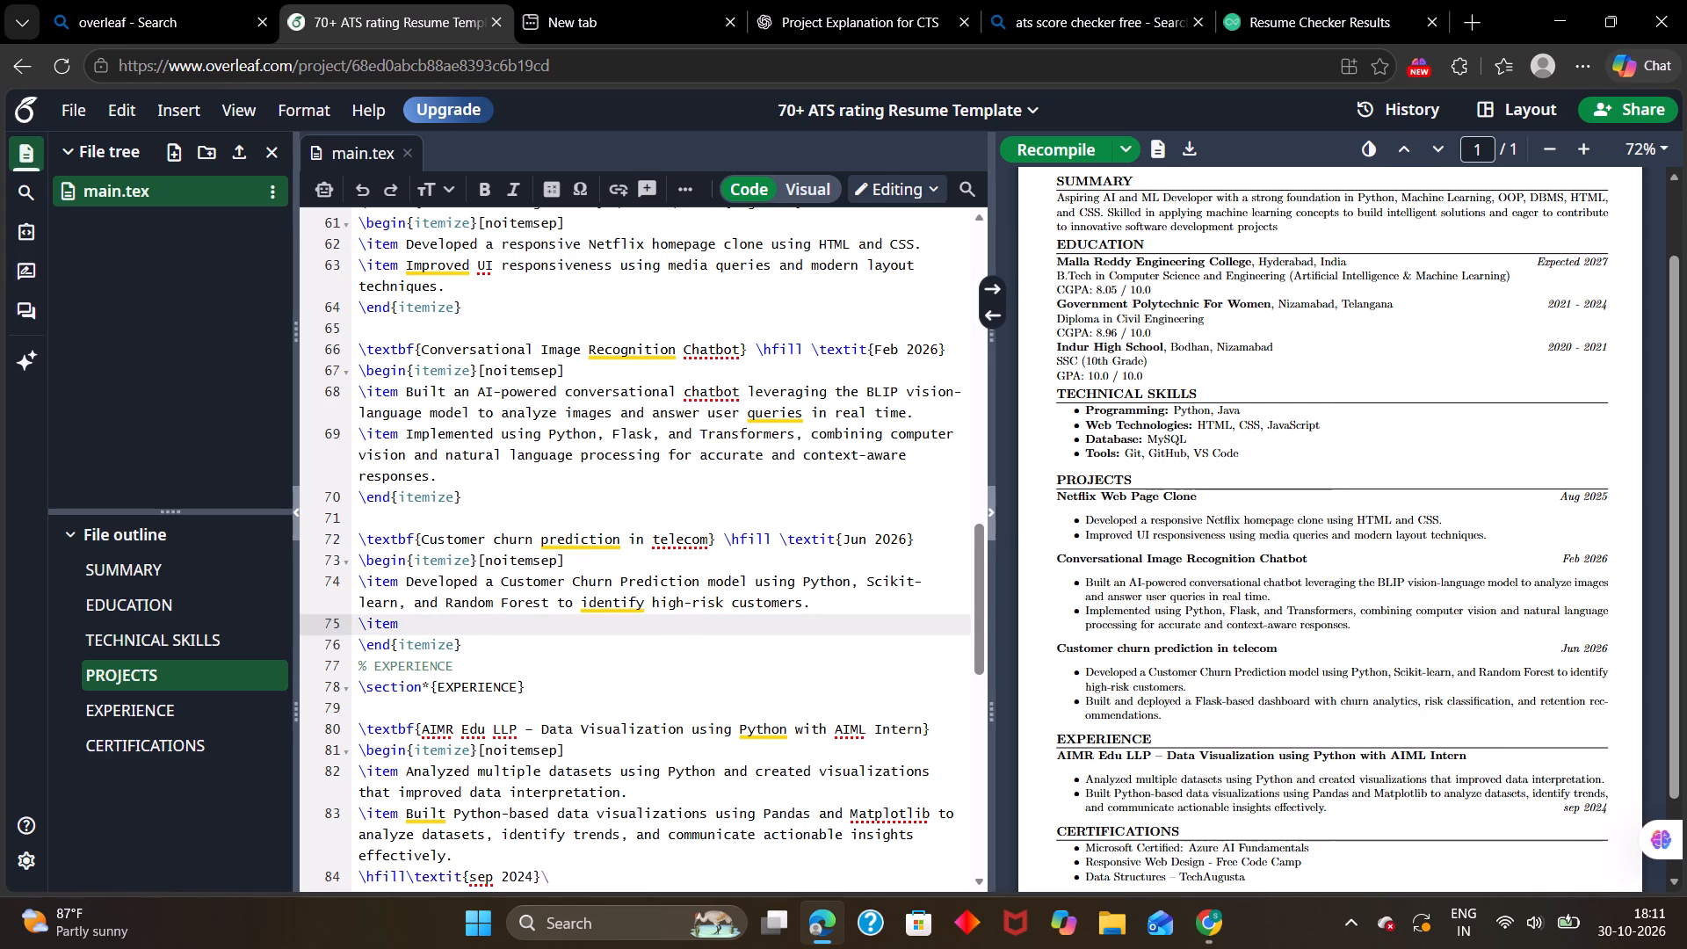
key("ctrl+v")
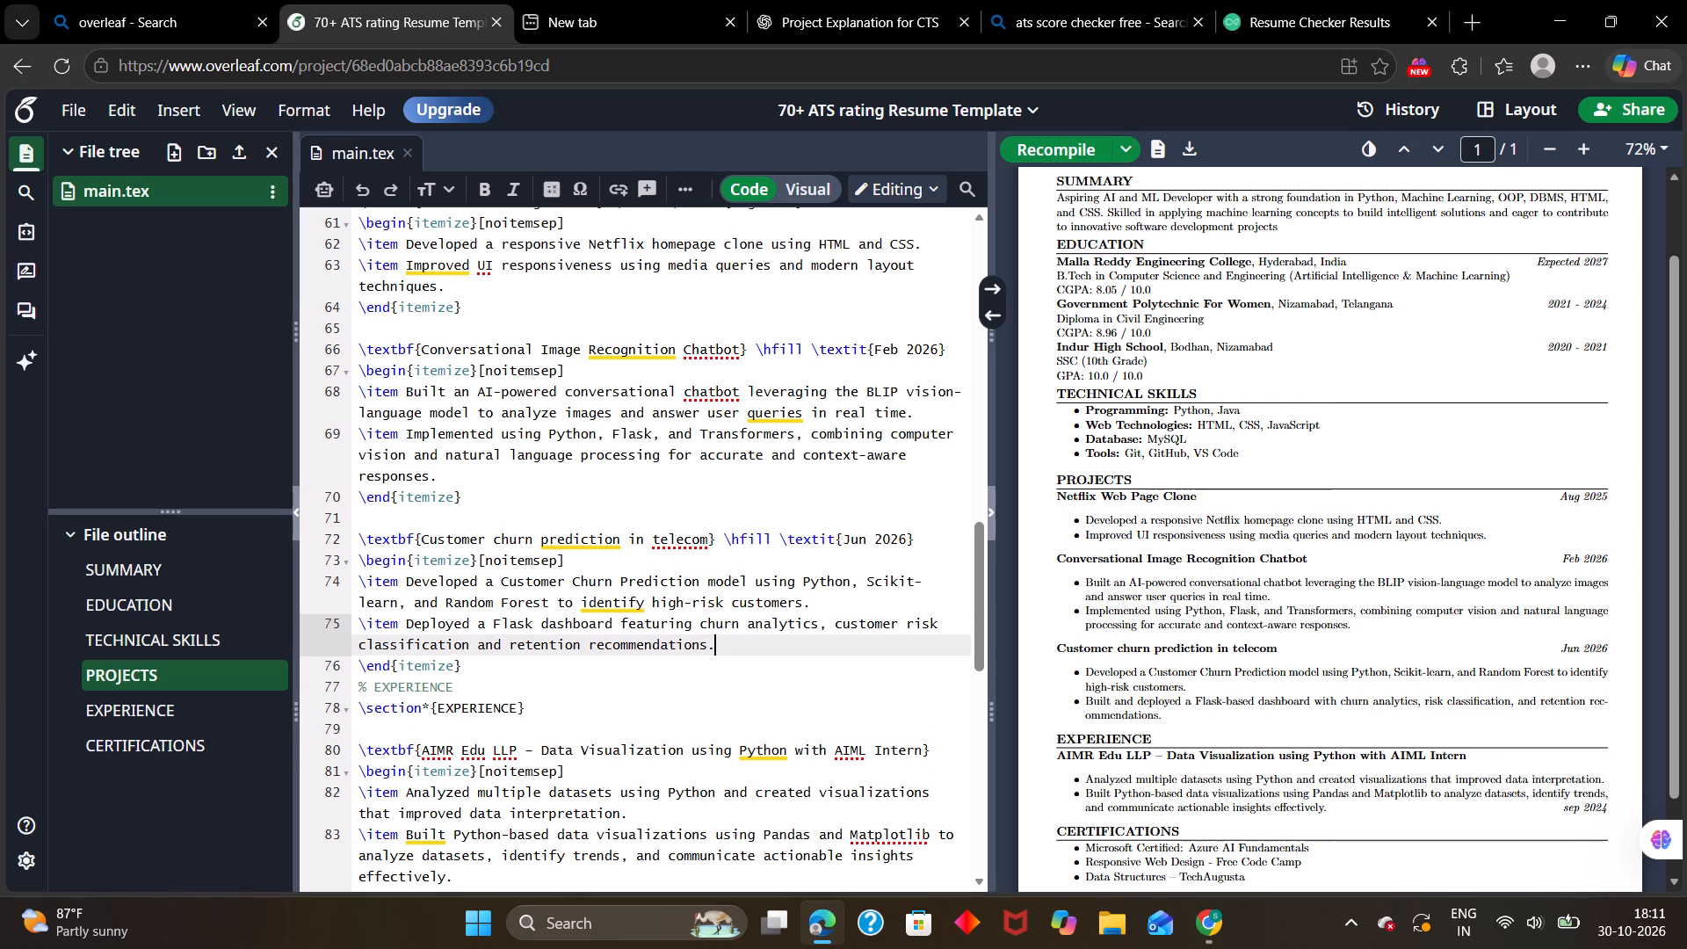
left_click(1043, 146)
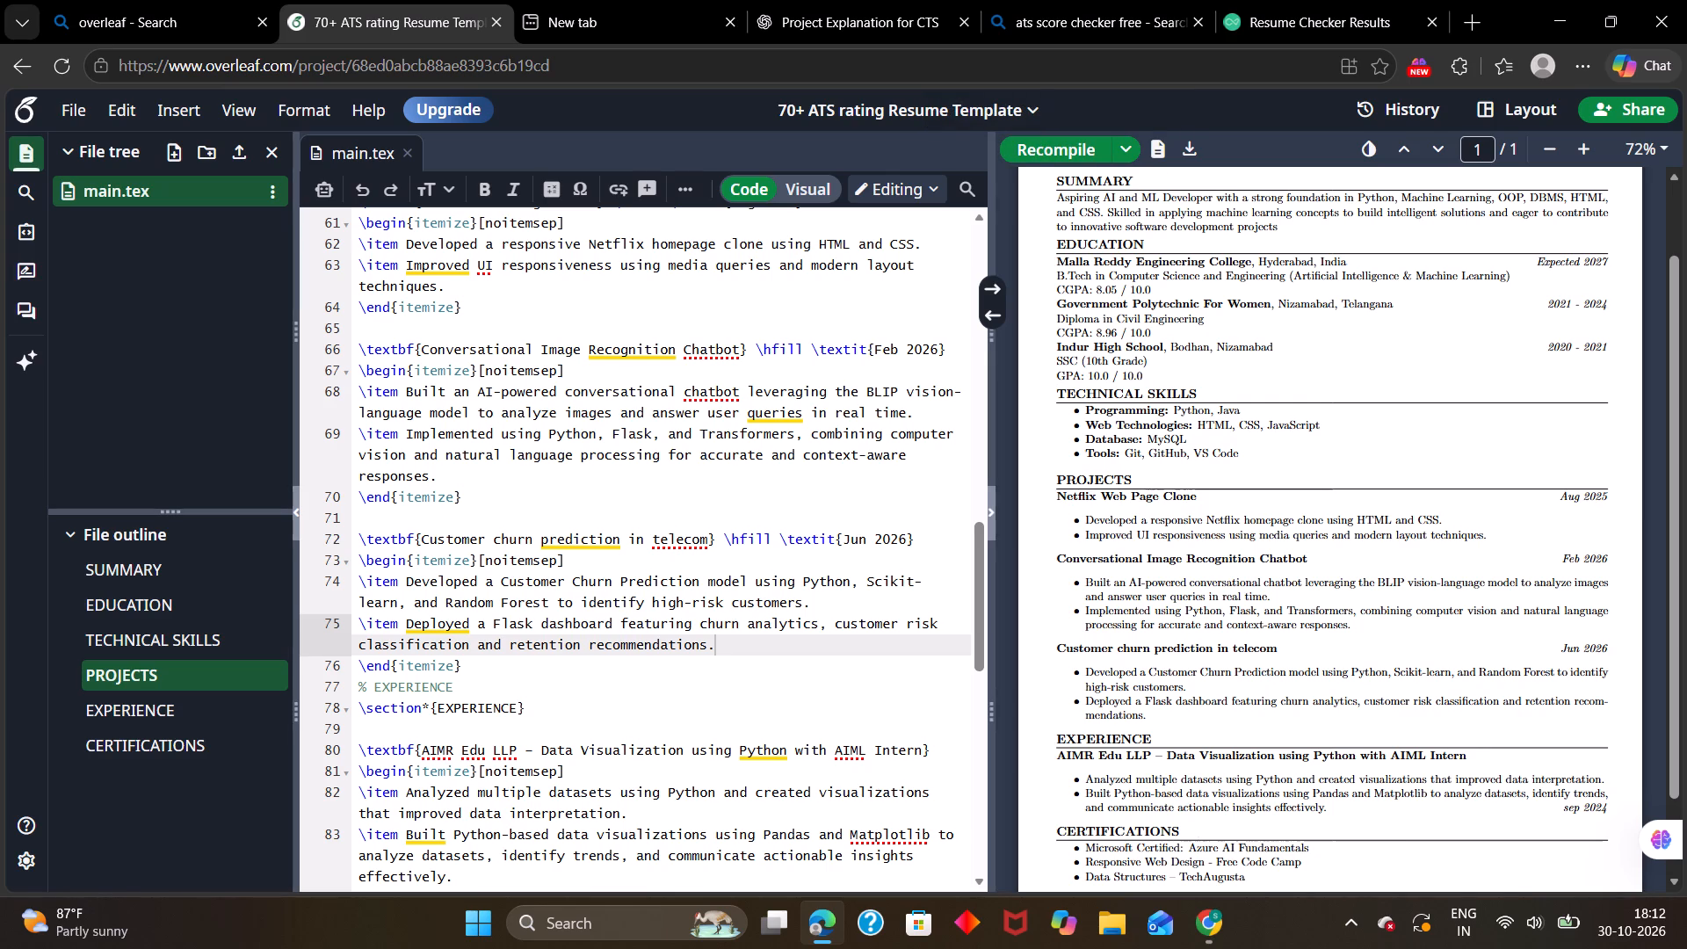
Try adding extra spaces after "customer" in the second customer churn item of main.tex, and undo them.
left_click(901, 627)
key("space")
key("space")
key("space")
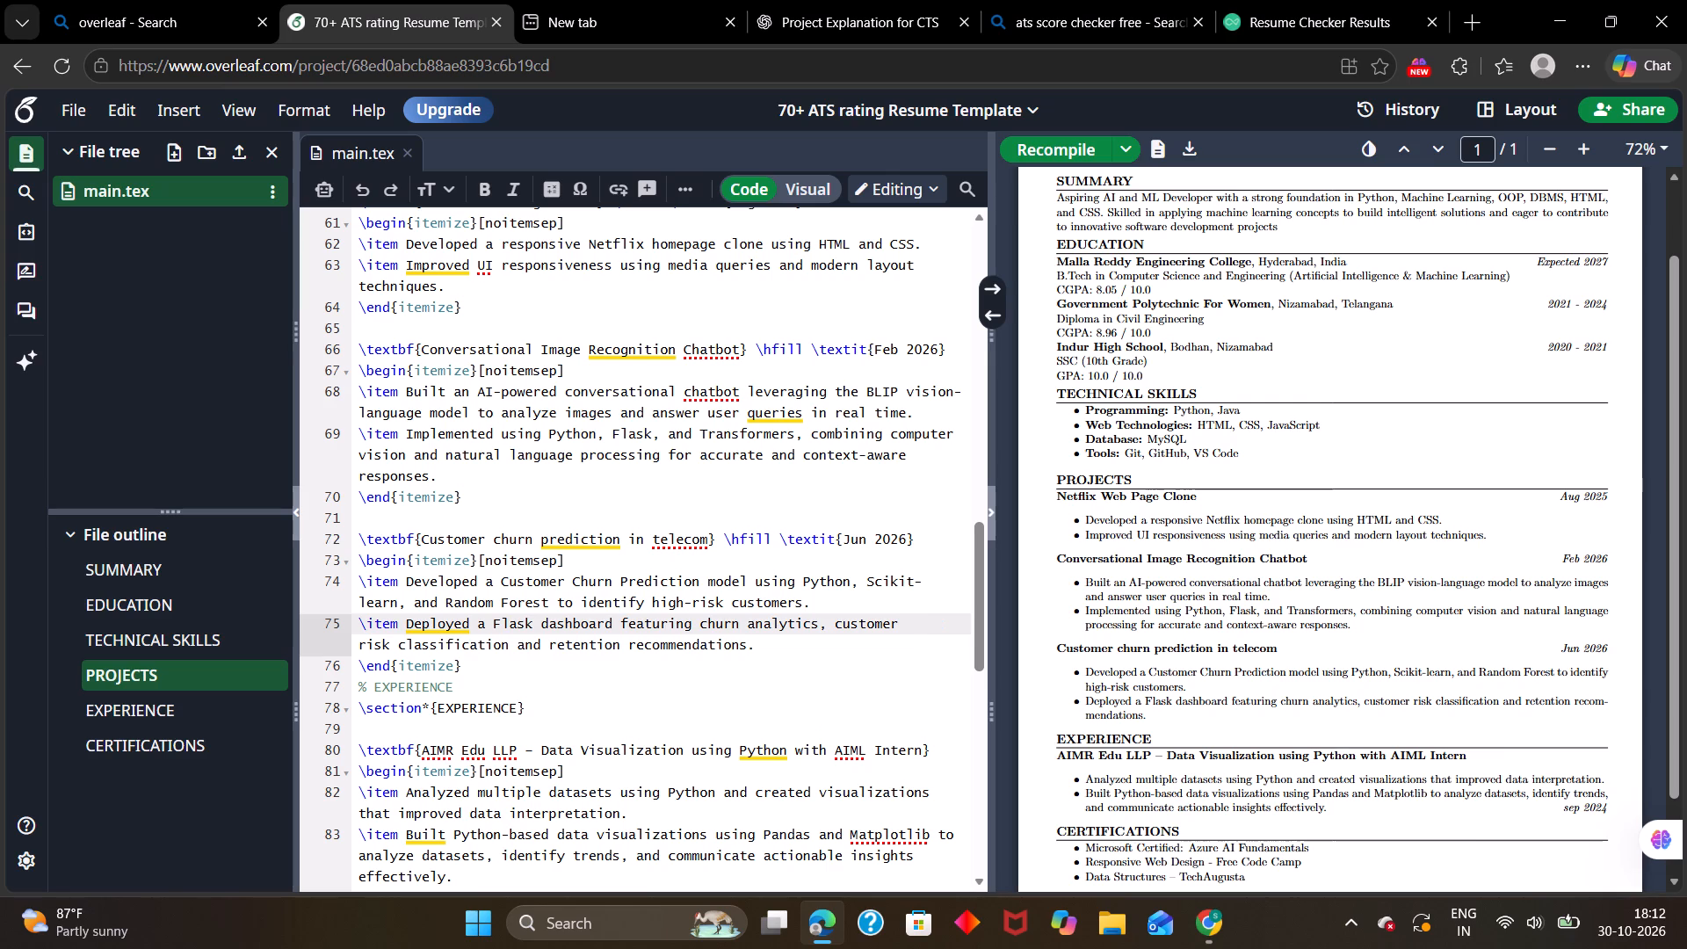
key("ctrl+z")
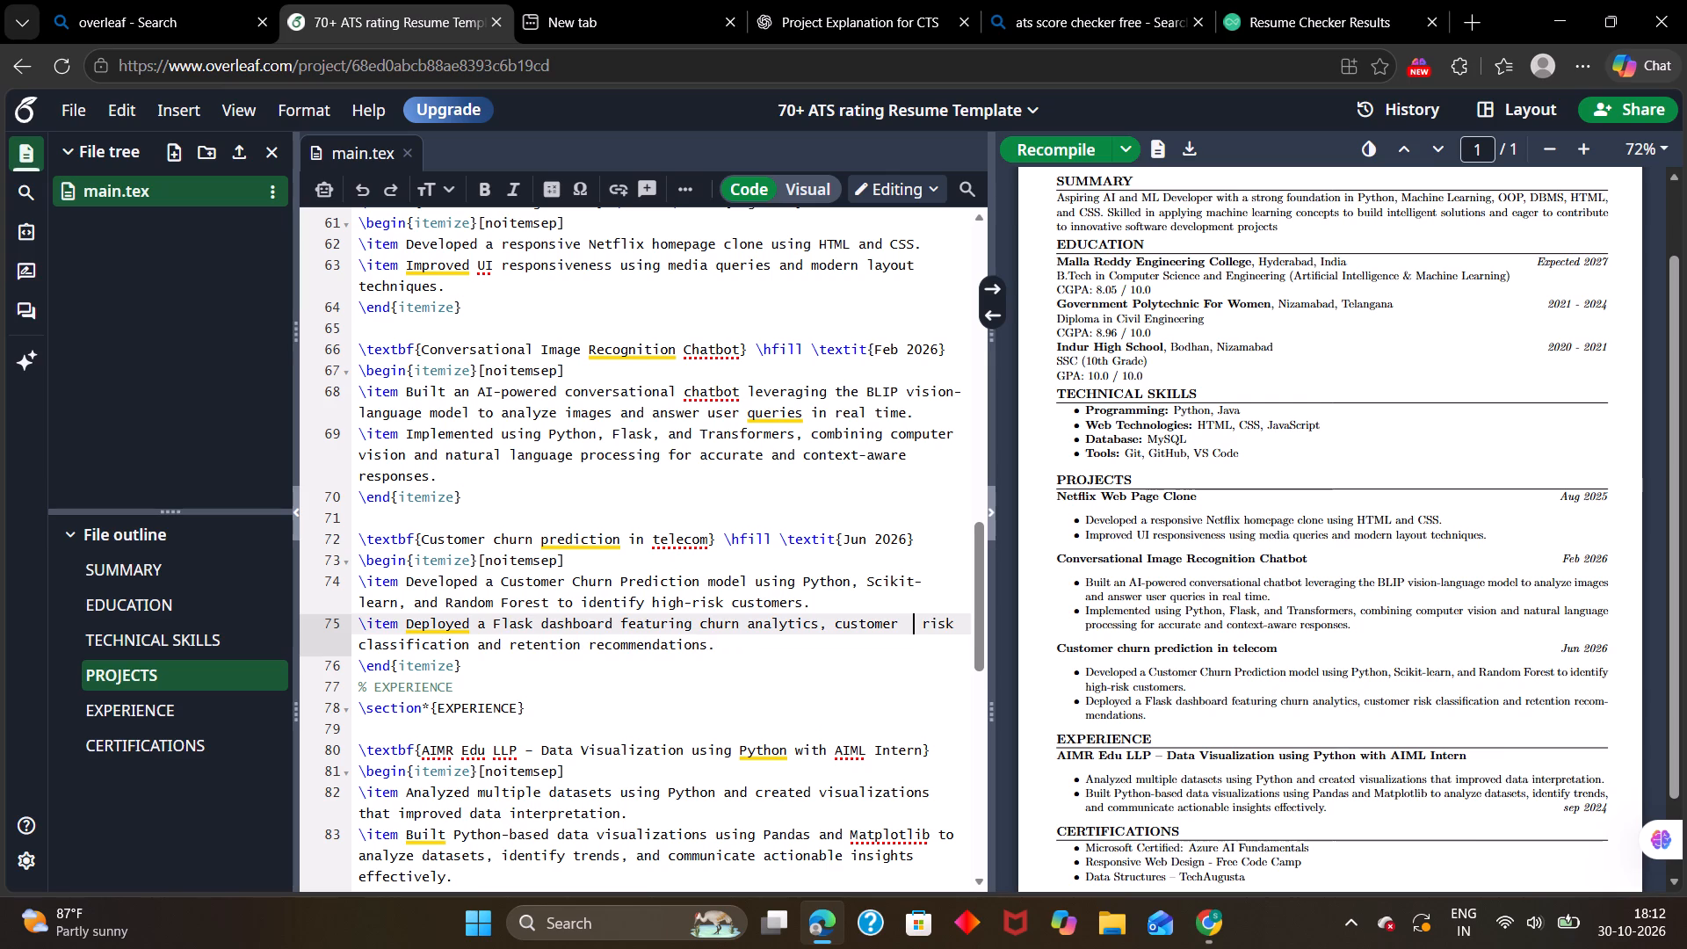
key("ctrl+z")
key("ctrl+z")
Insert five extra spaces before "recommendations." in the second customer churn item of main.tex, and recompile the resume.
left_click(589, 639)
key("space")
key("space")
key("space")
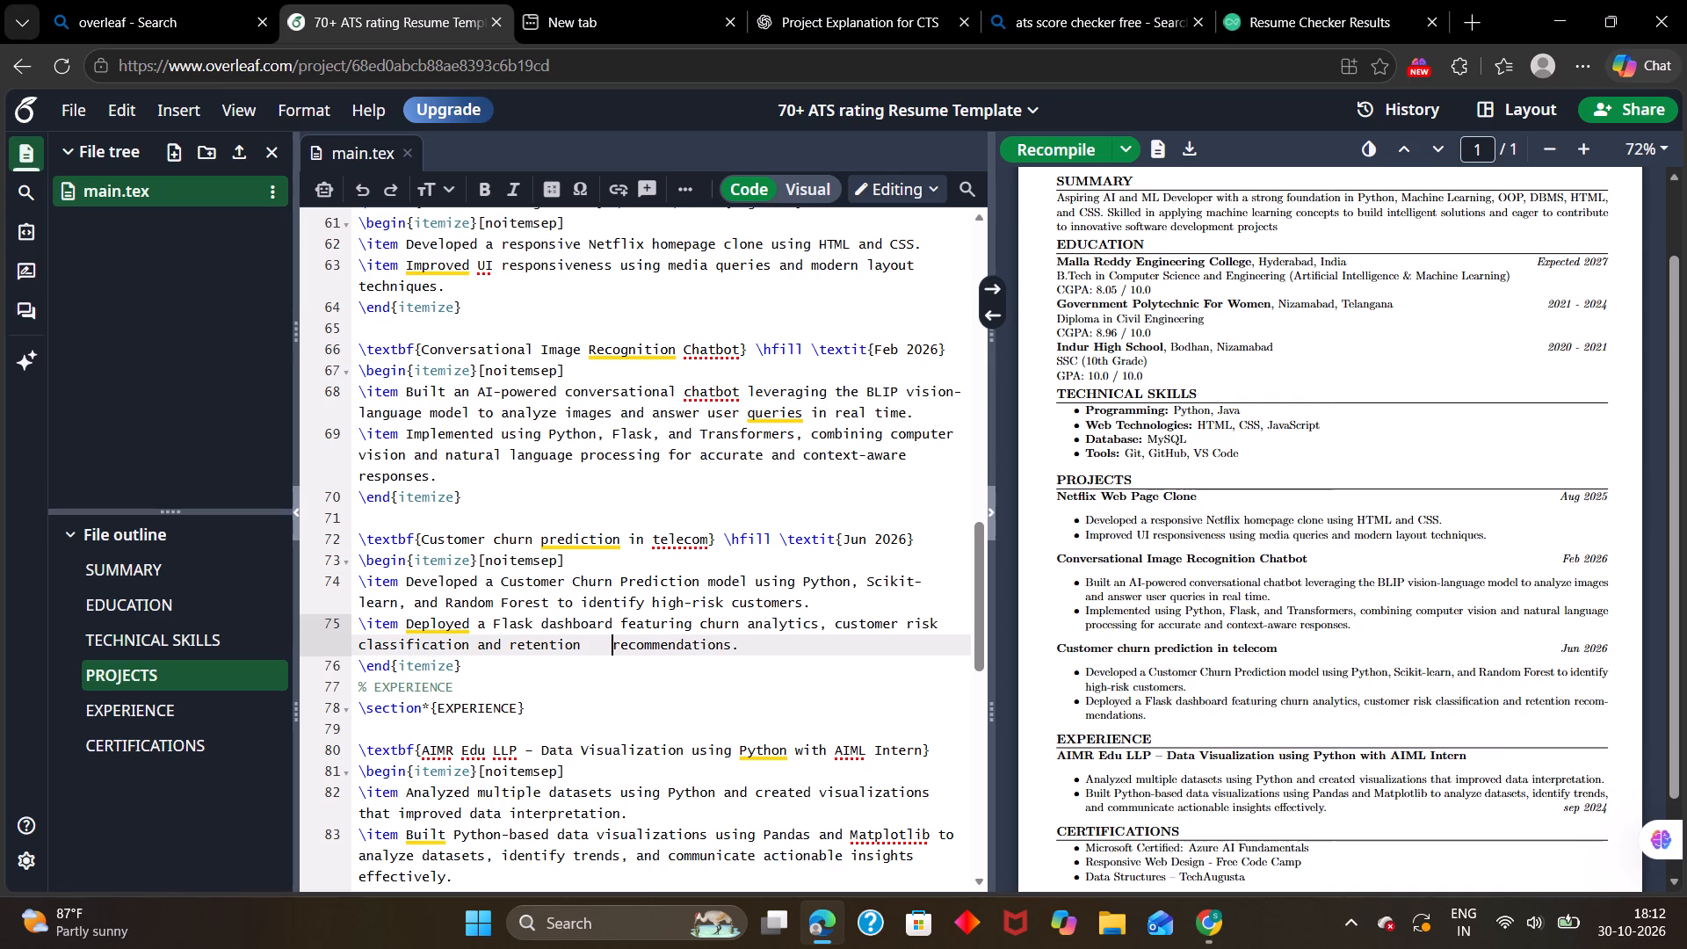
key("space")
key("space")
left_click(1042, 153)
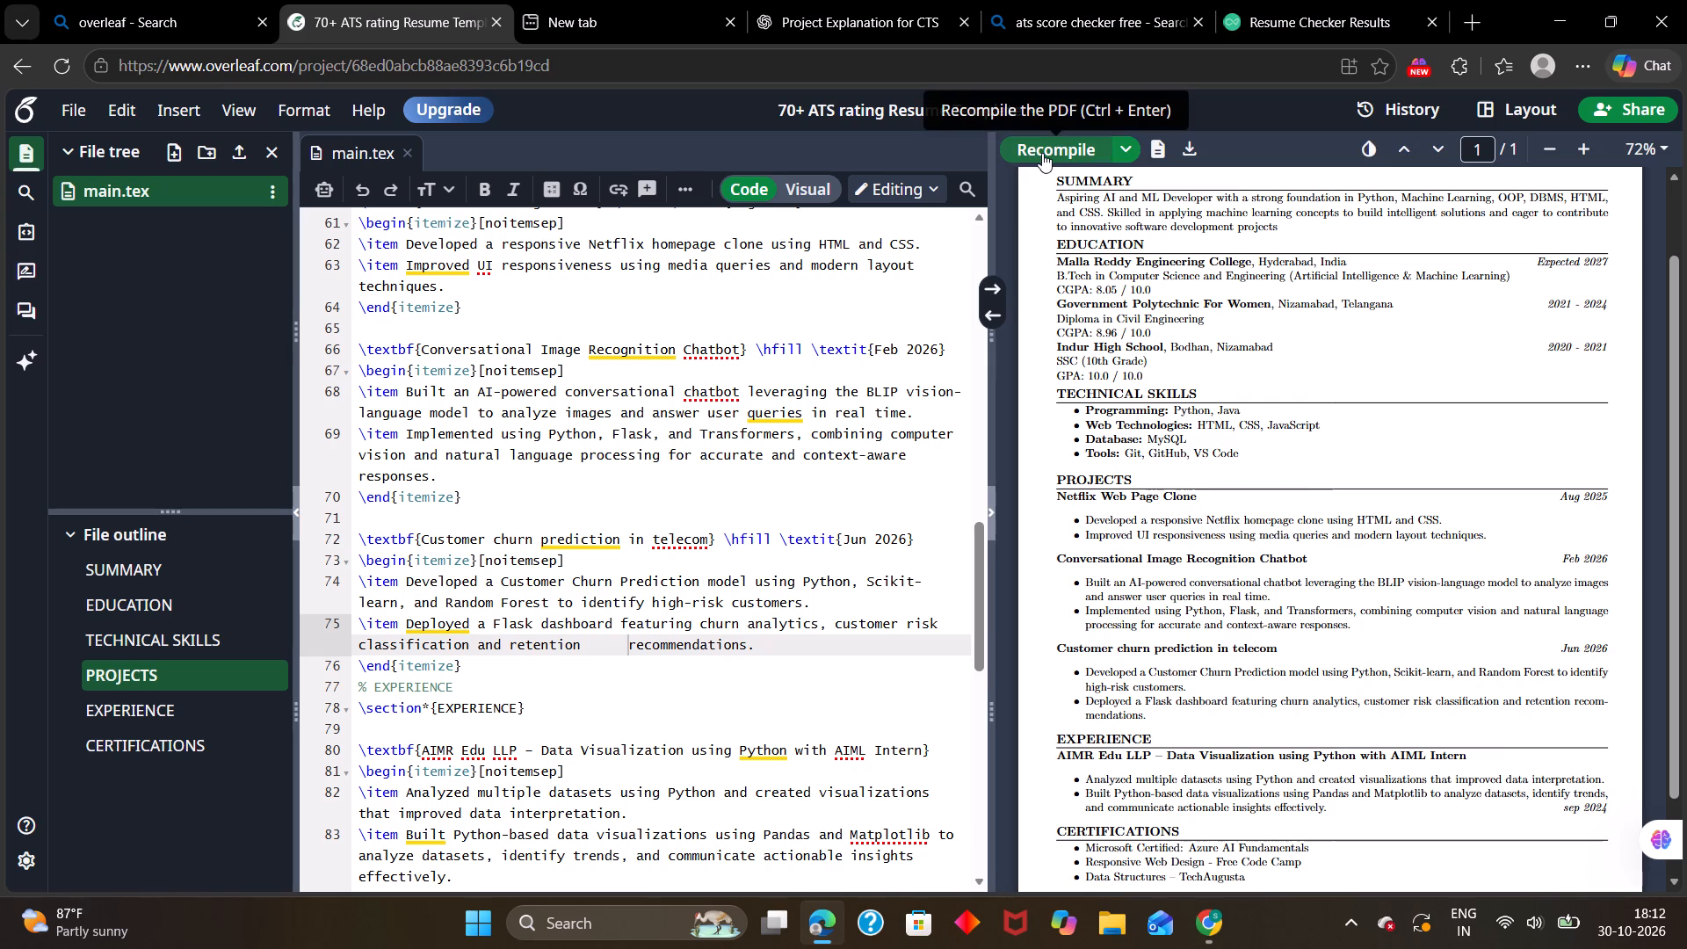
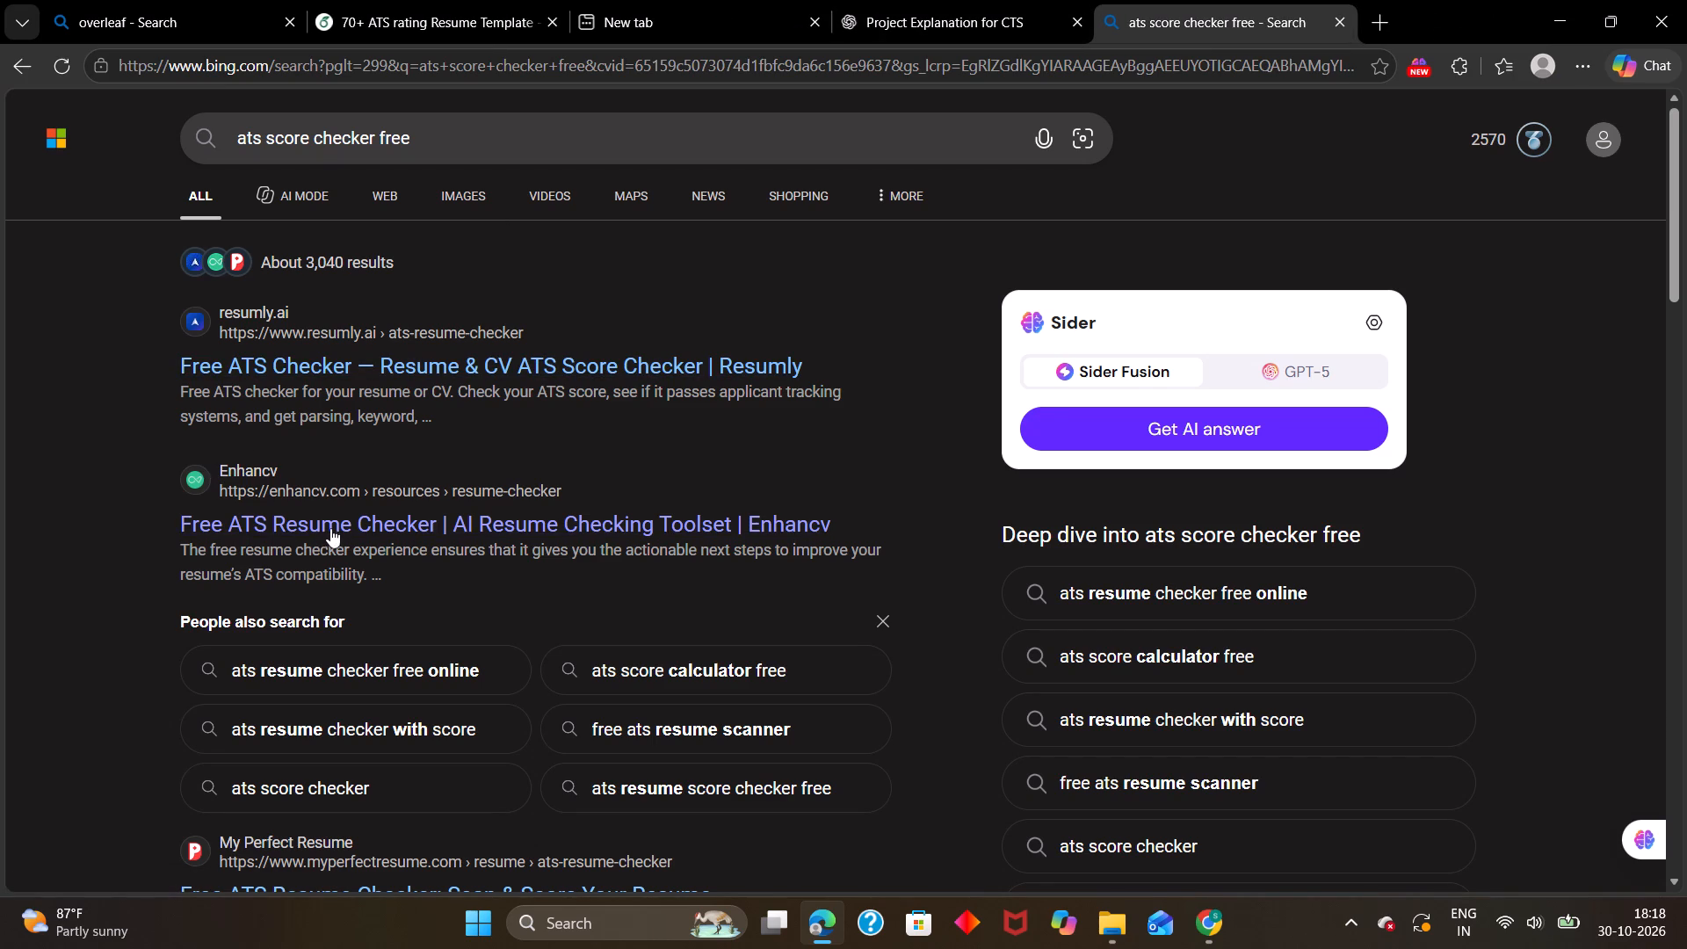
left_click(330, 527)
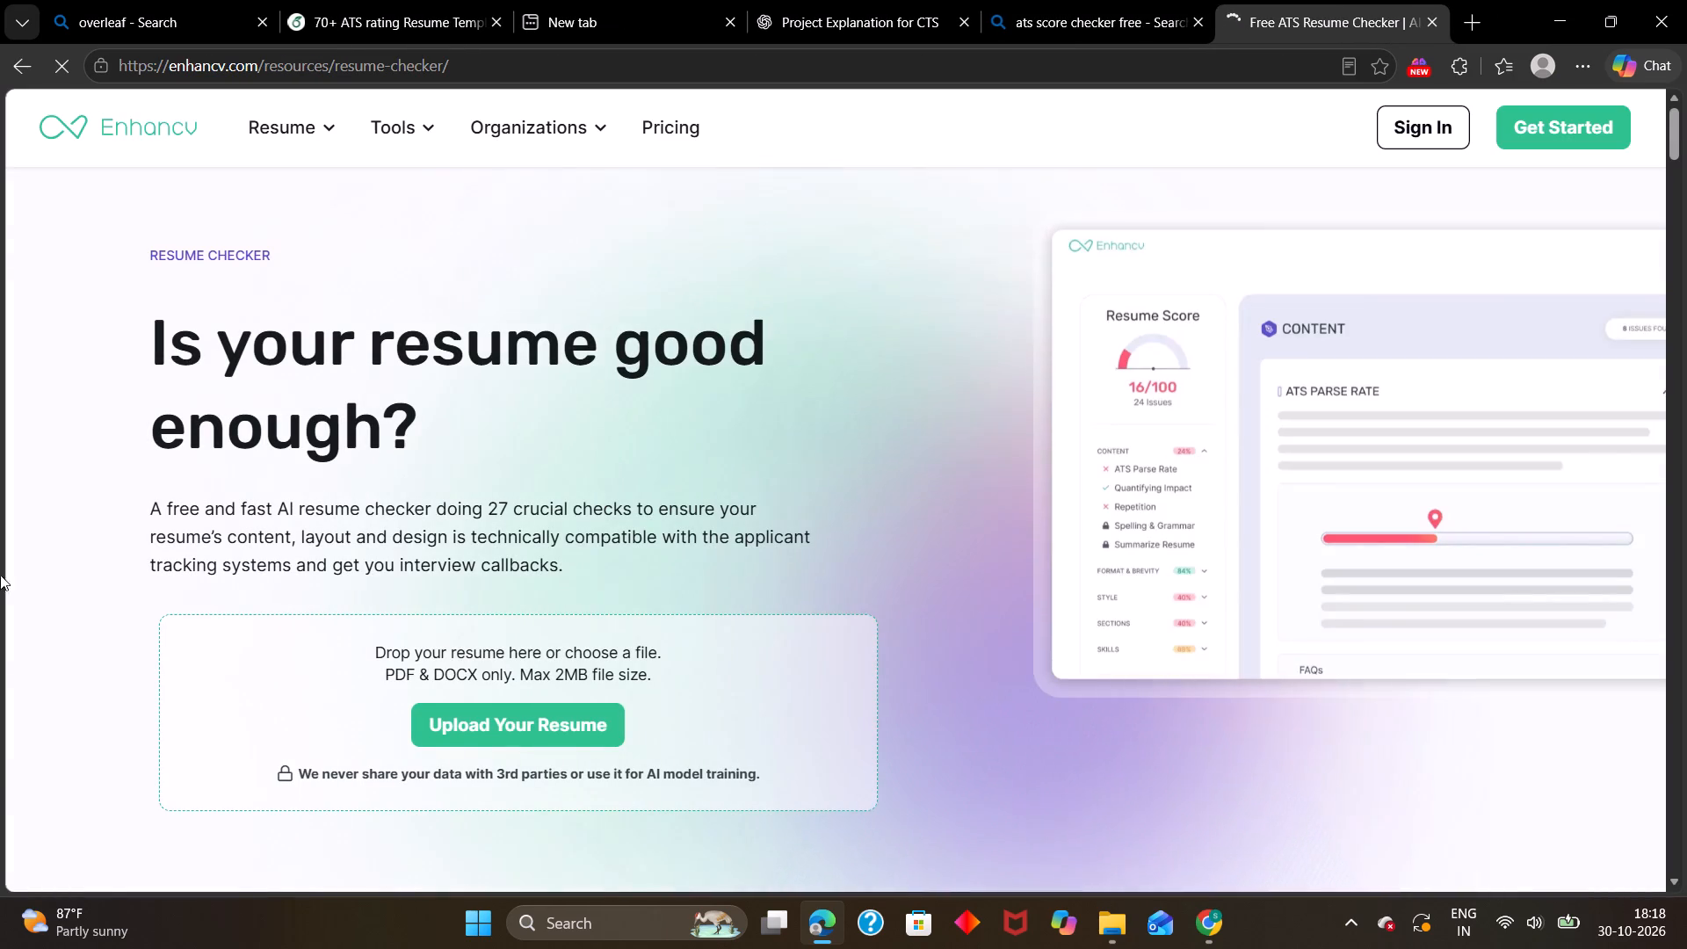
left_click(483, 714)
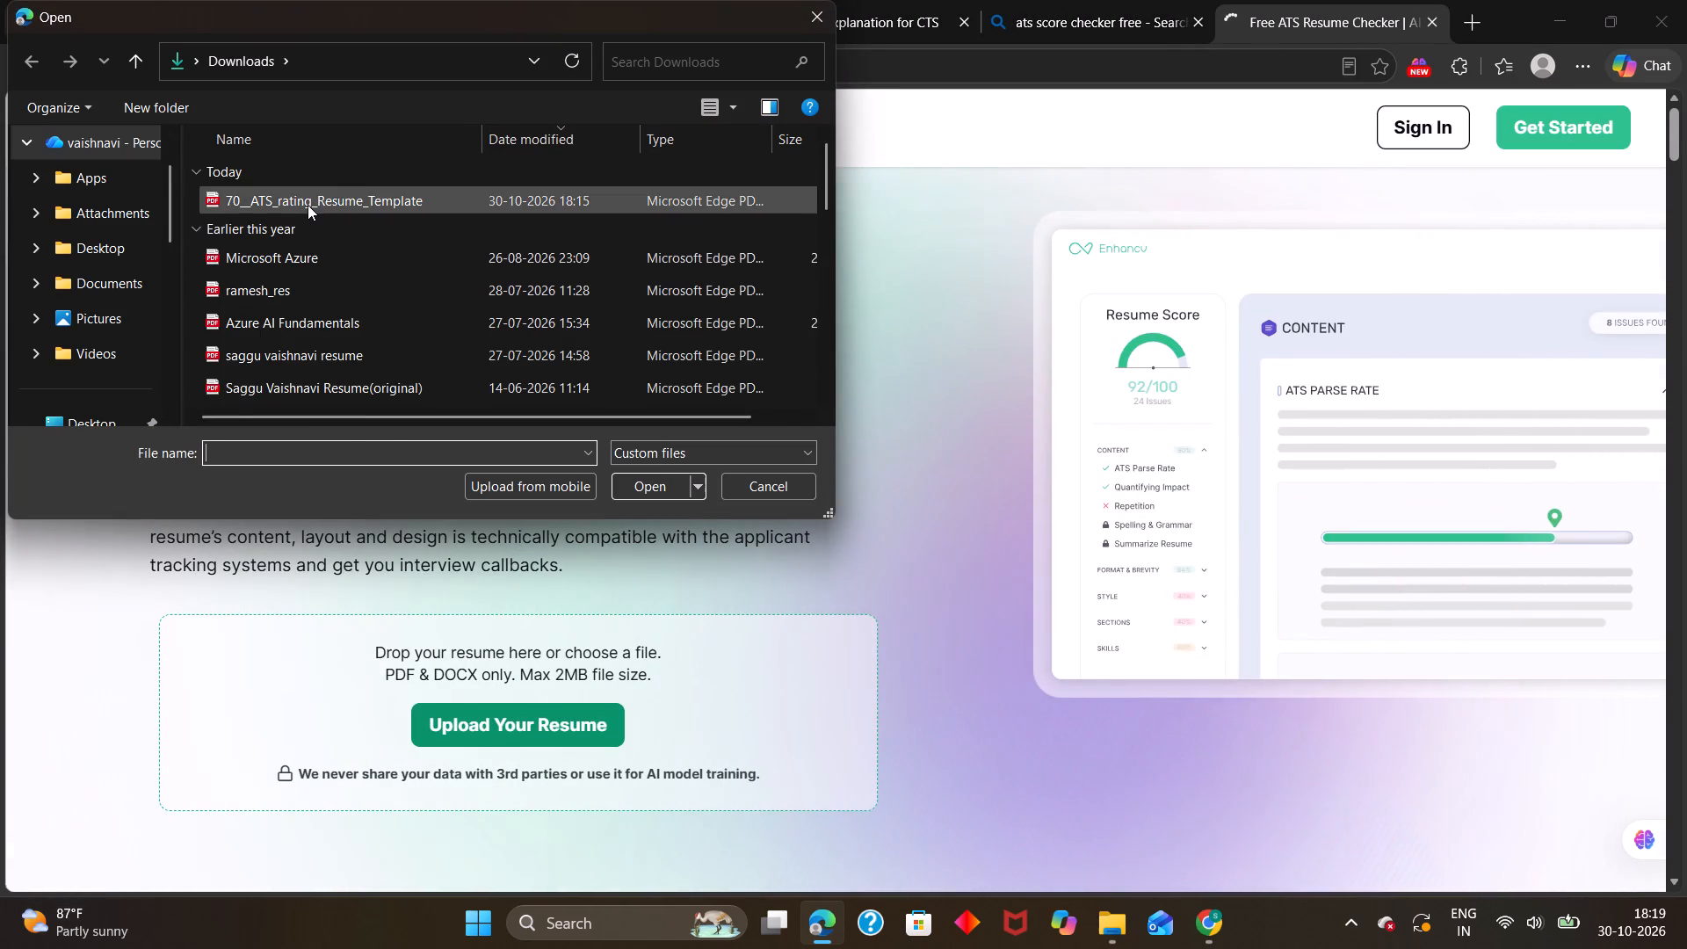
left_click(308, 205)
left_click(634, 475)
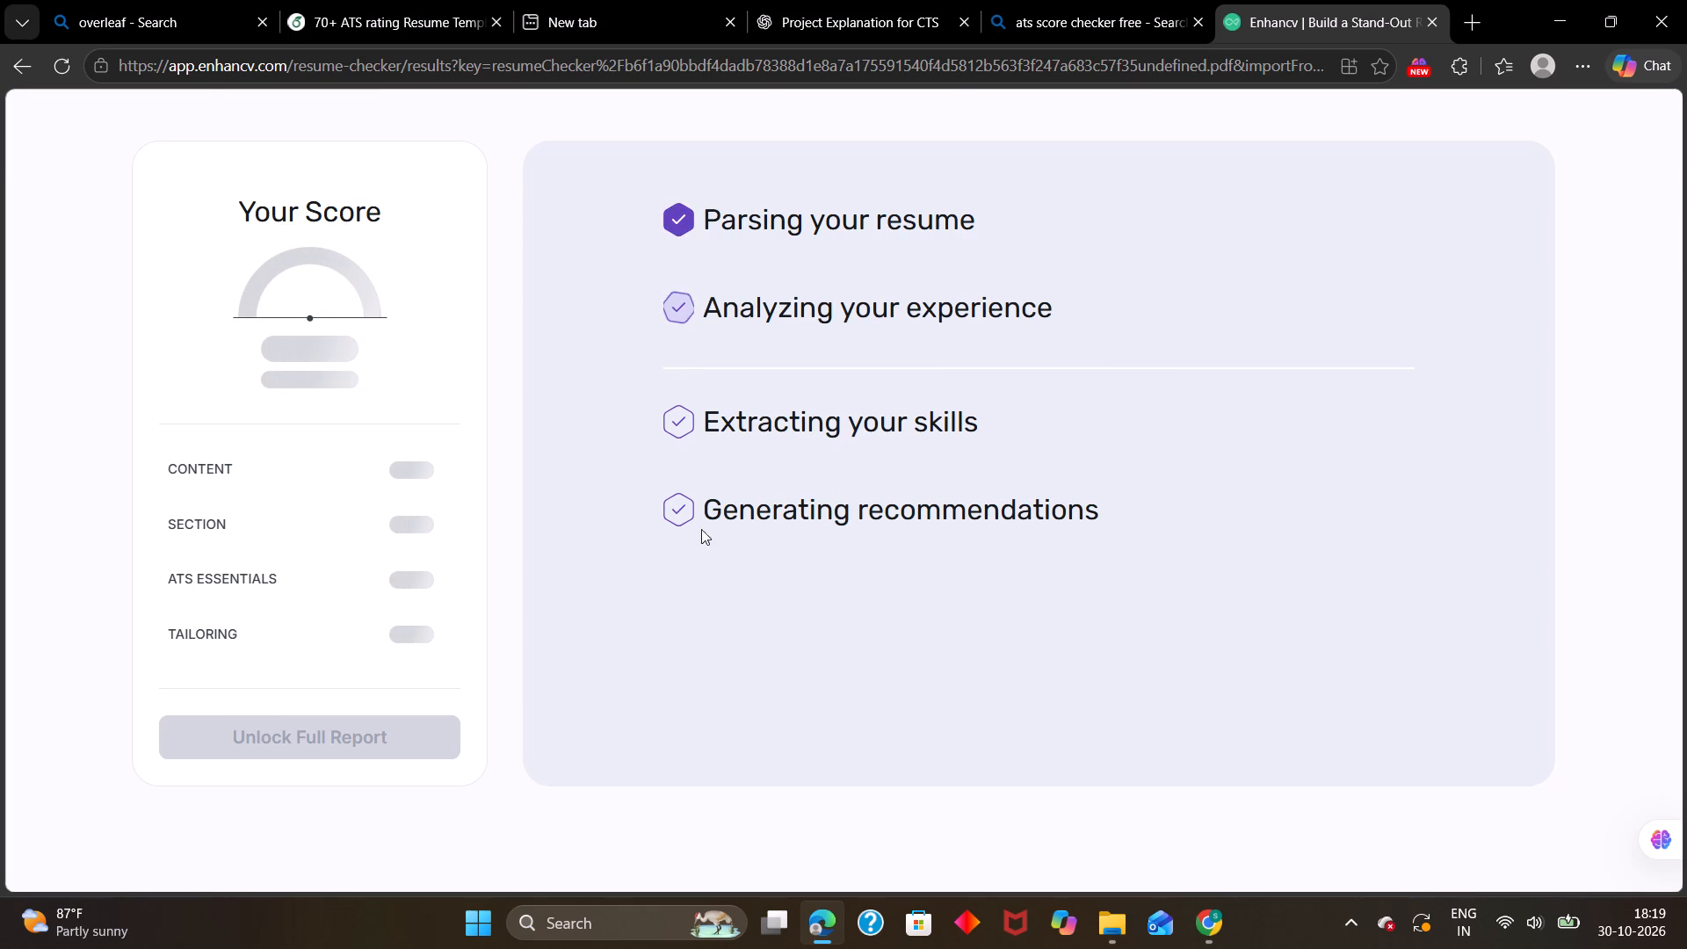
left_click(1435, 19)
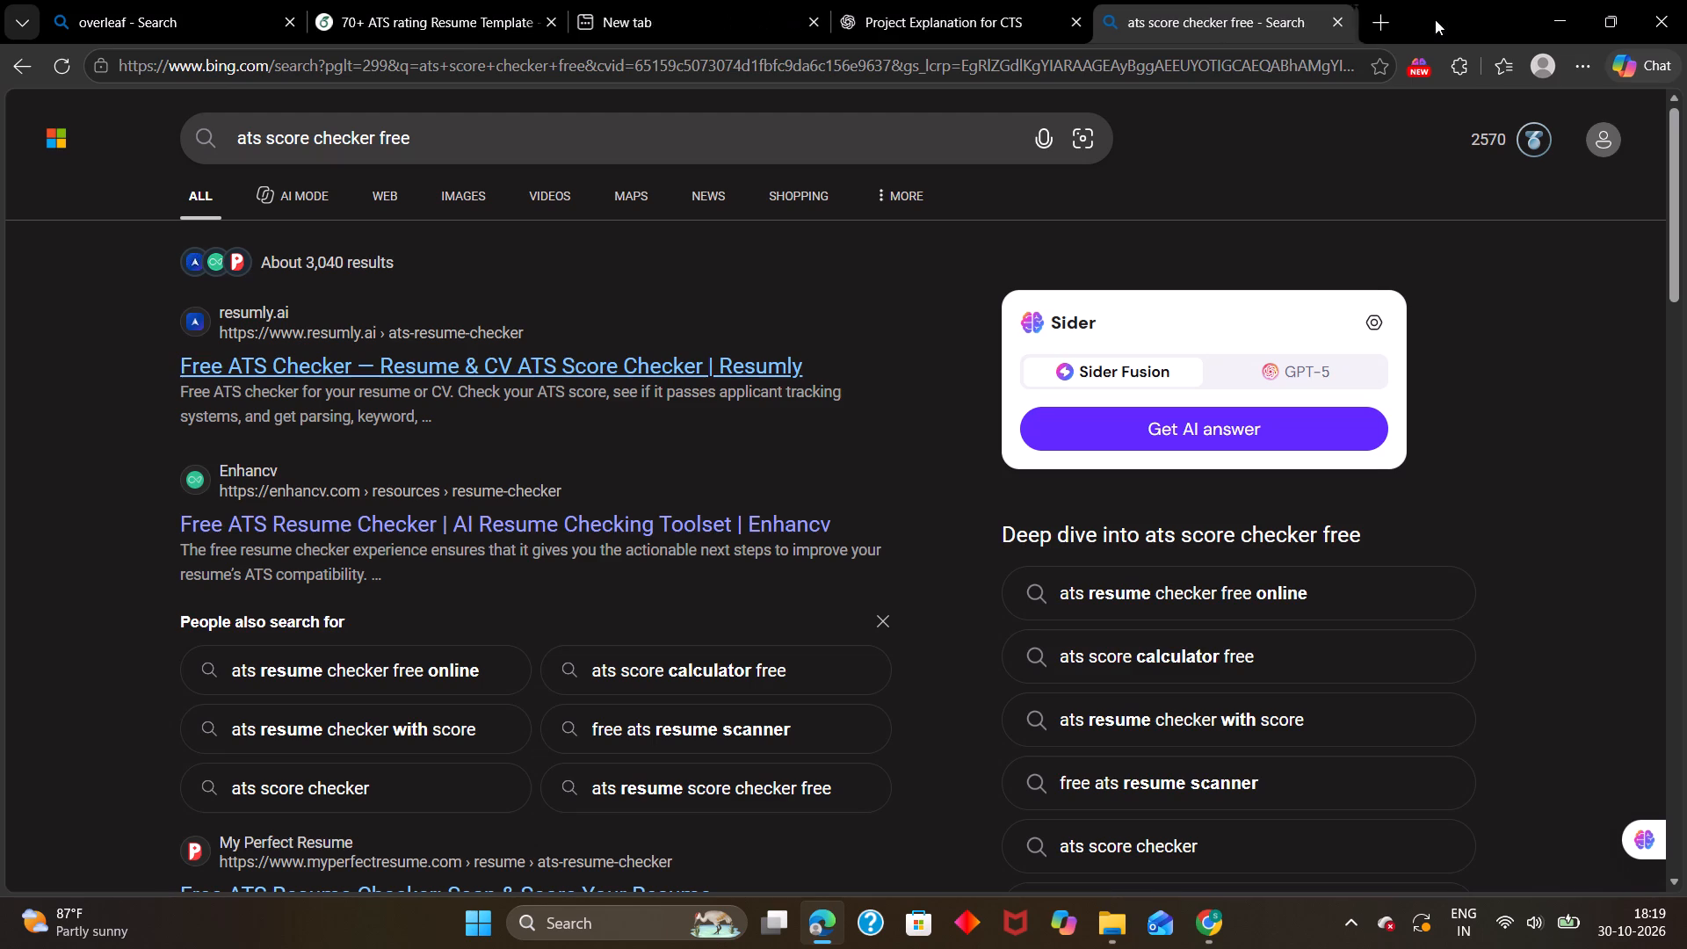
Reopen Enhancv's Free ATS Resume Checker from the search results.
left_click(366, 525)
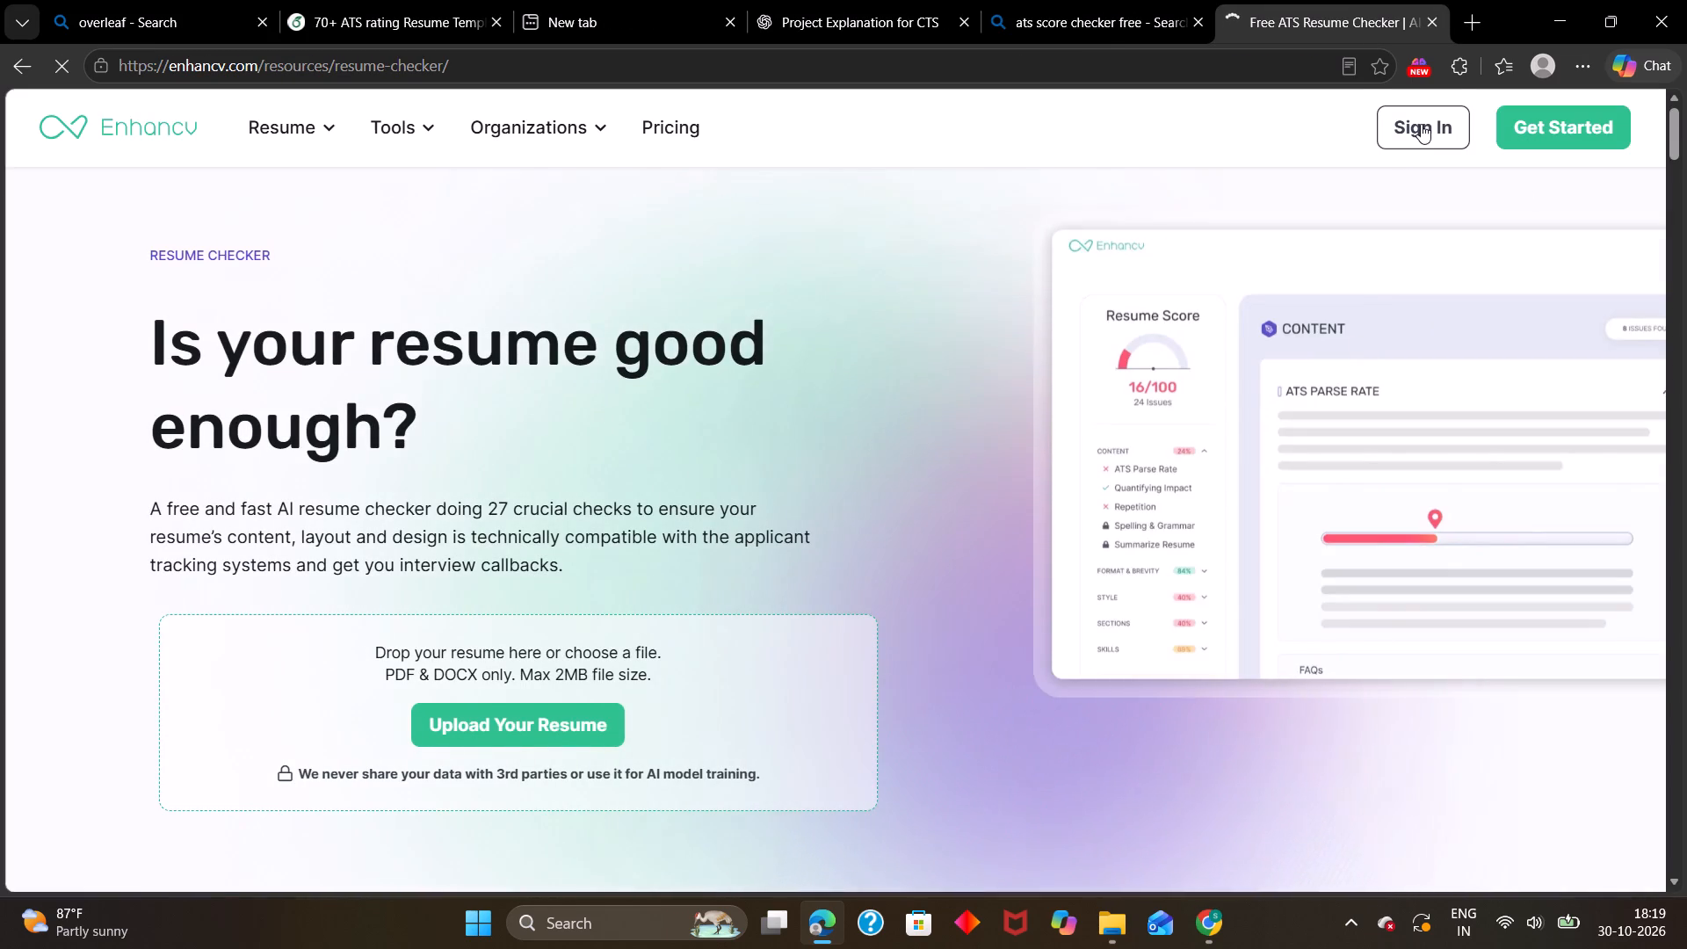
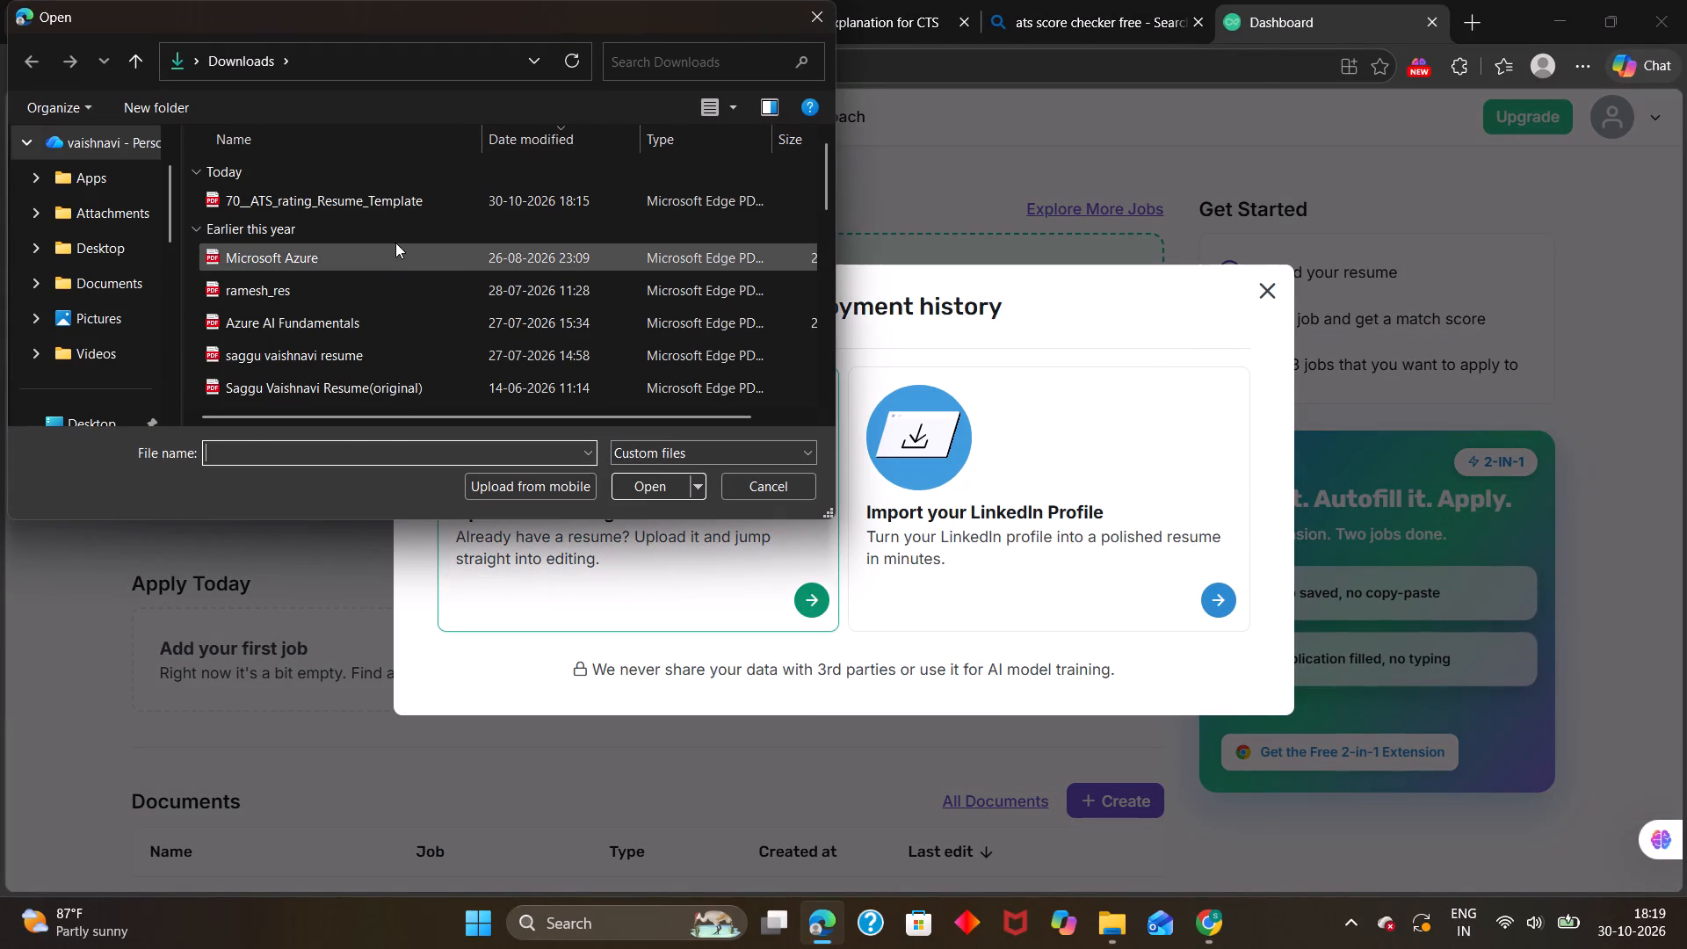
Upload the 70__ATS_rating_Resume_Template PDF to the Enhancv dashboard and choose to work with the original text.
left_click(383, 208)
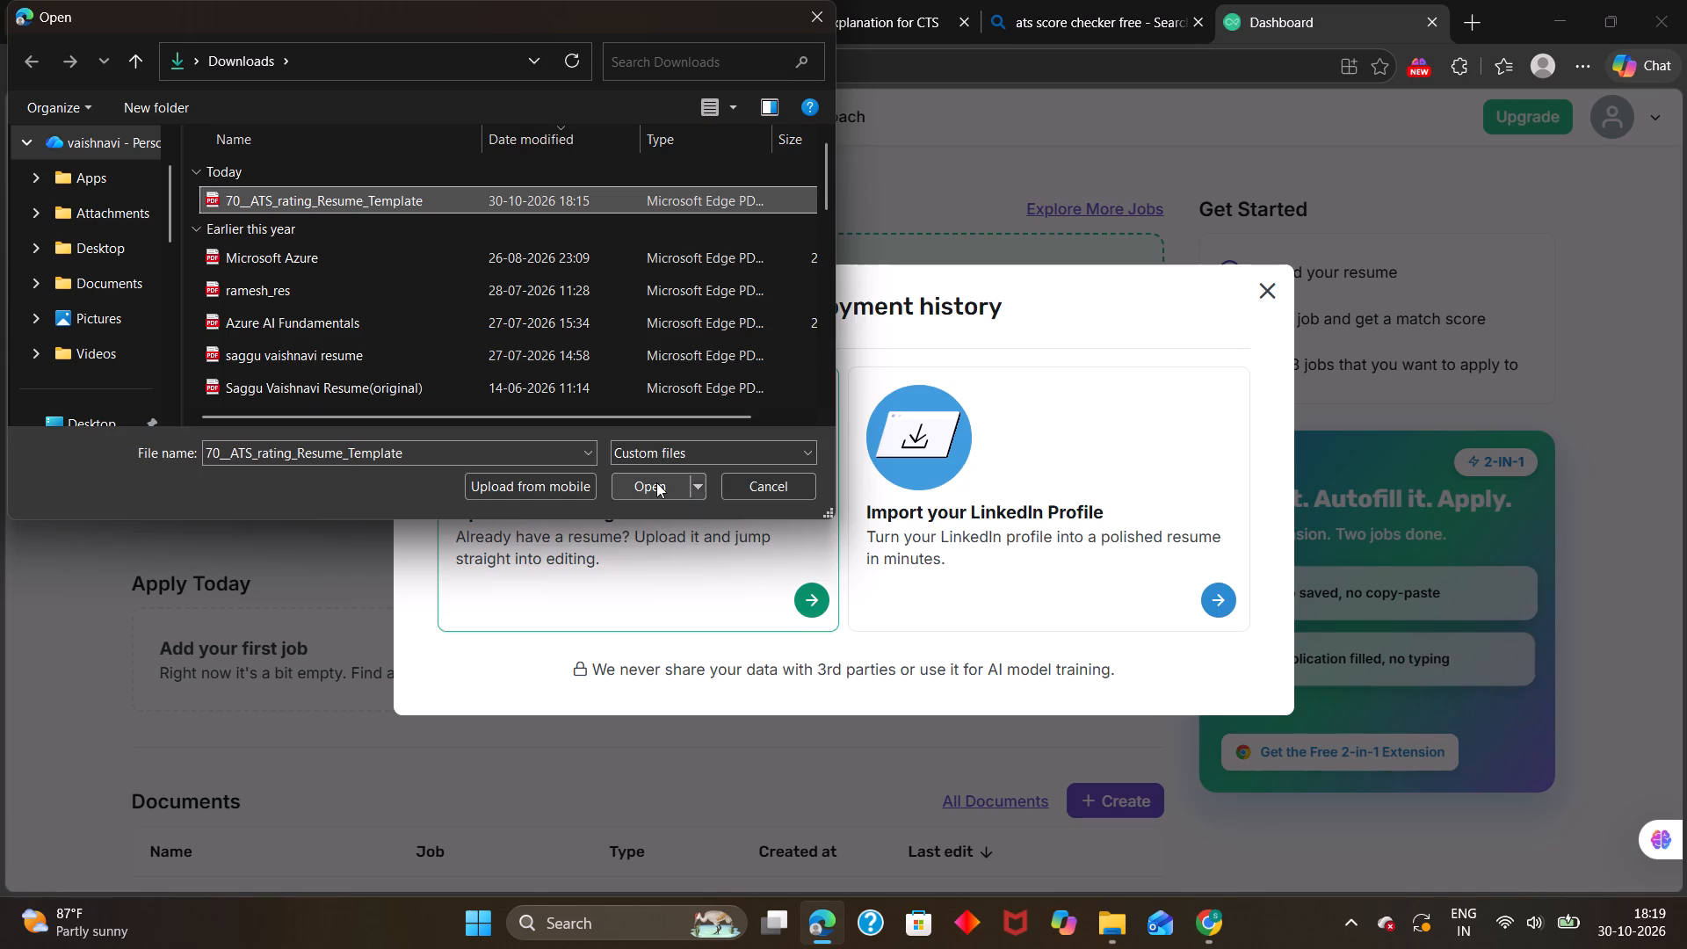
left_click(656, 482)
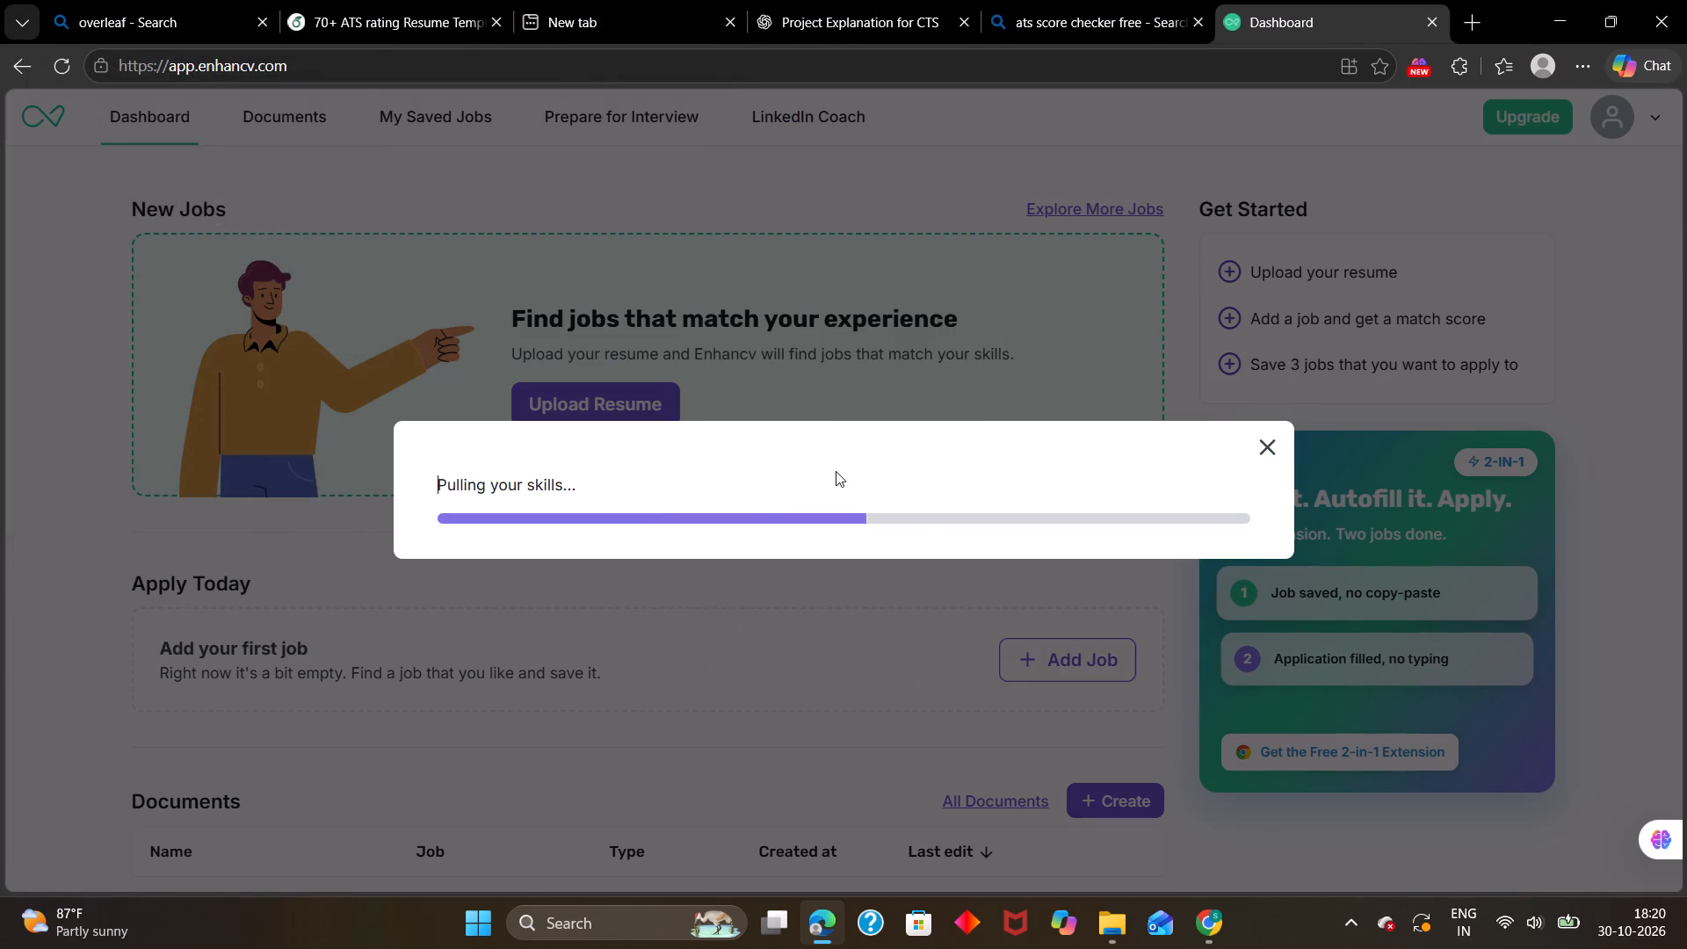
left_click(1269, 445)
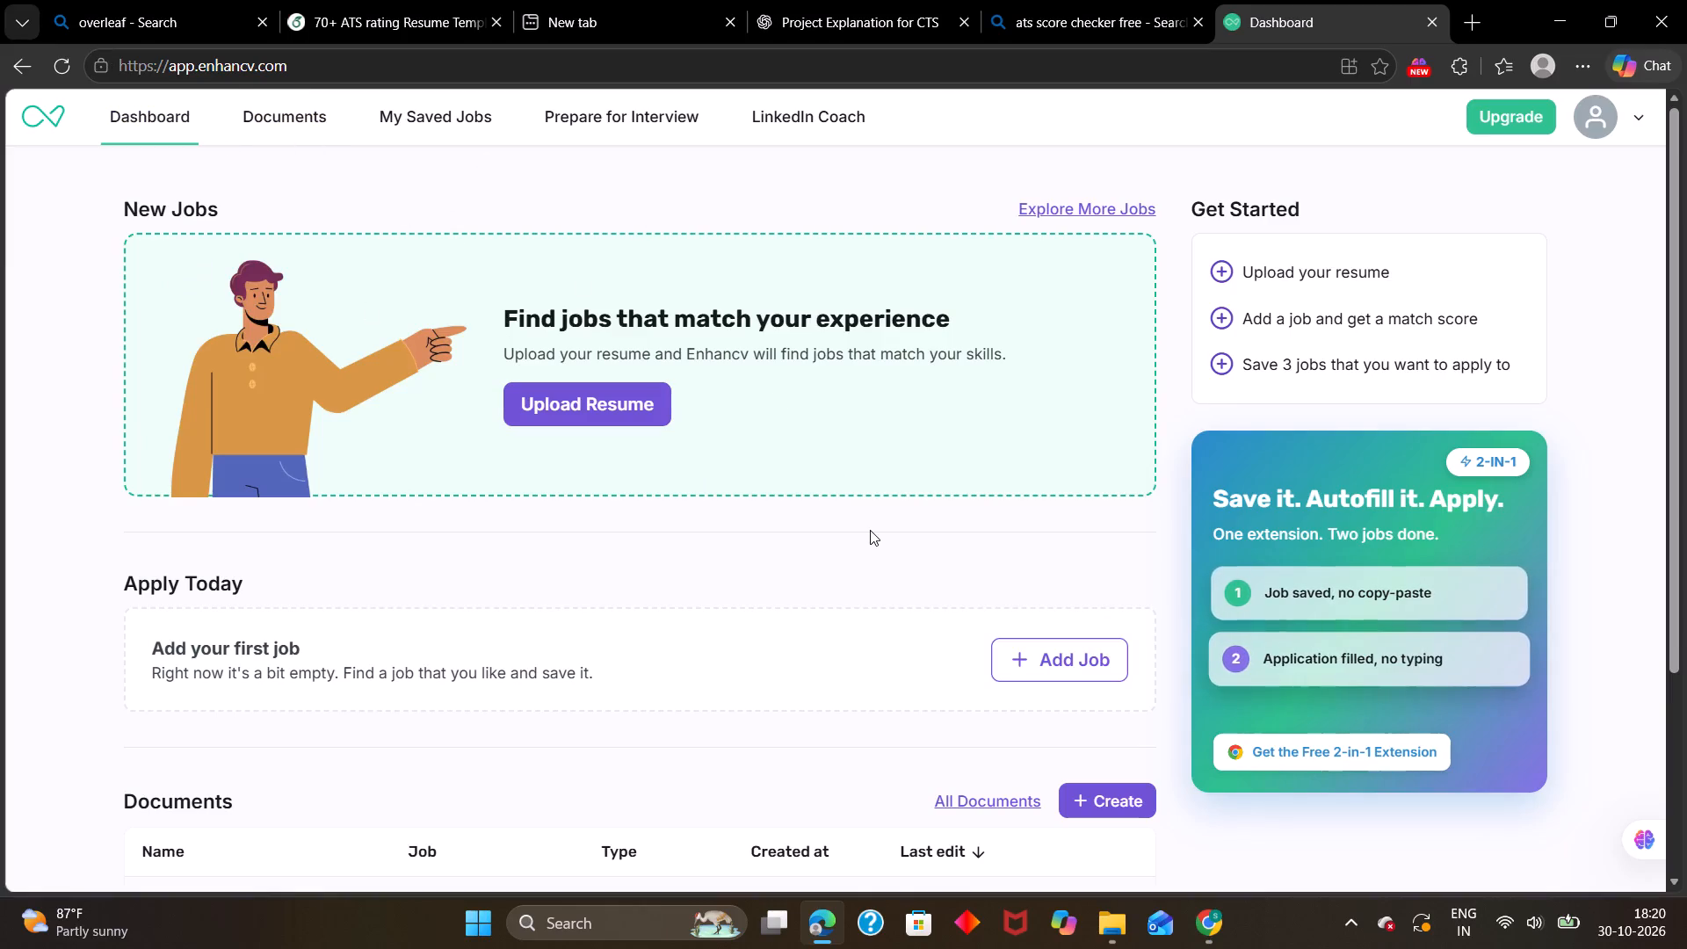
left_click(1269, 283)
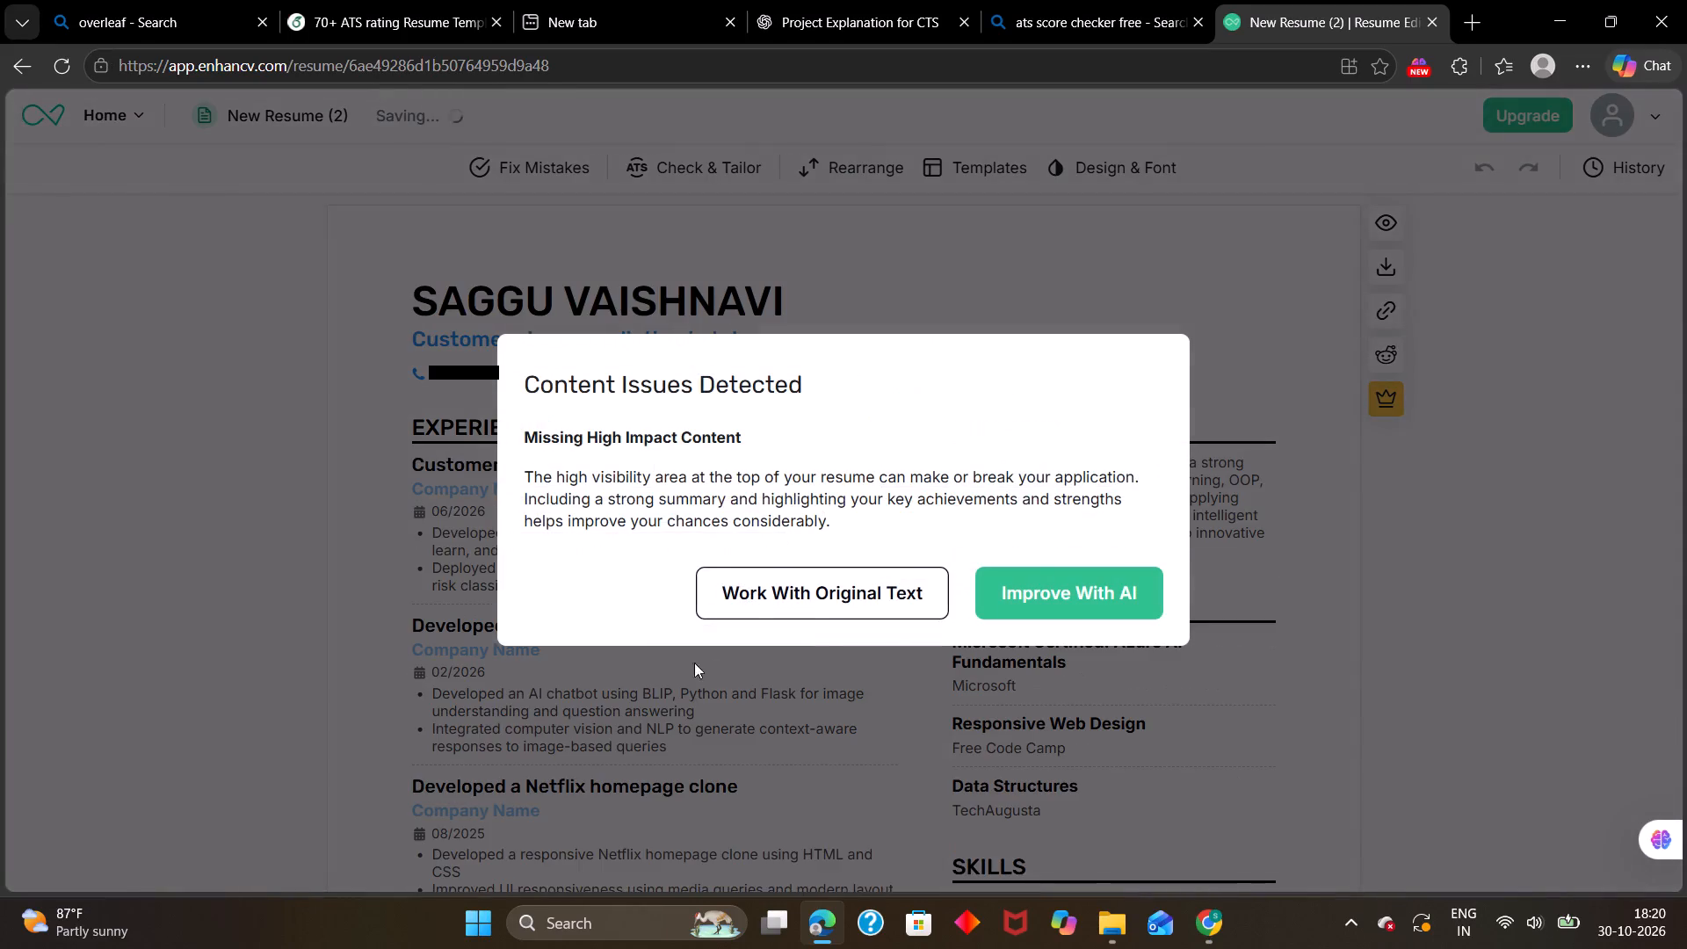
left_click(1574, 566)
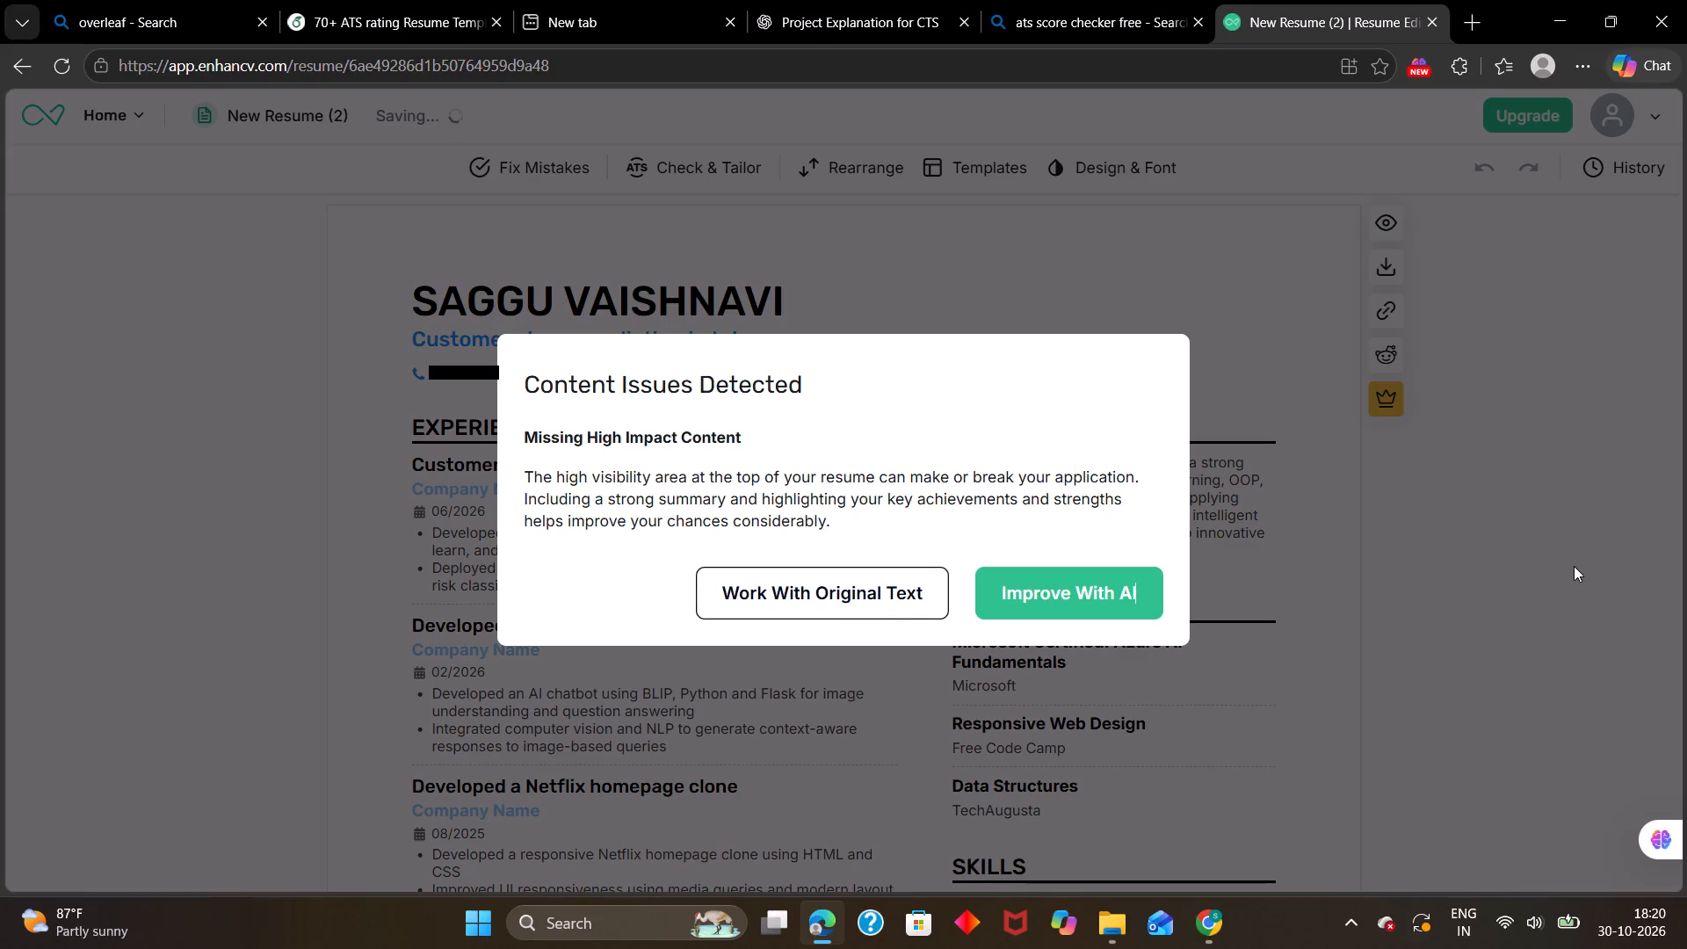
left_click(1456, 526)
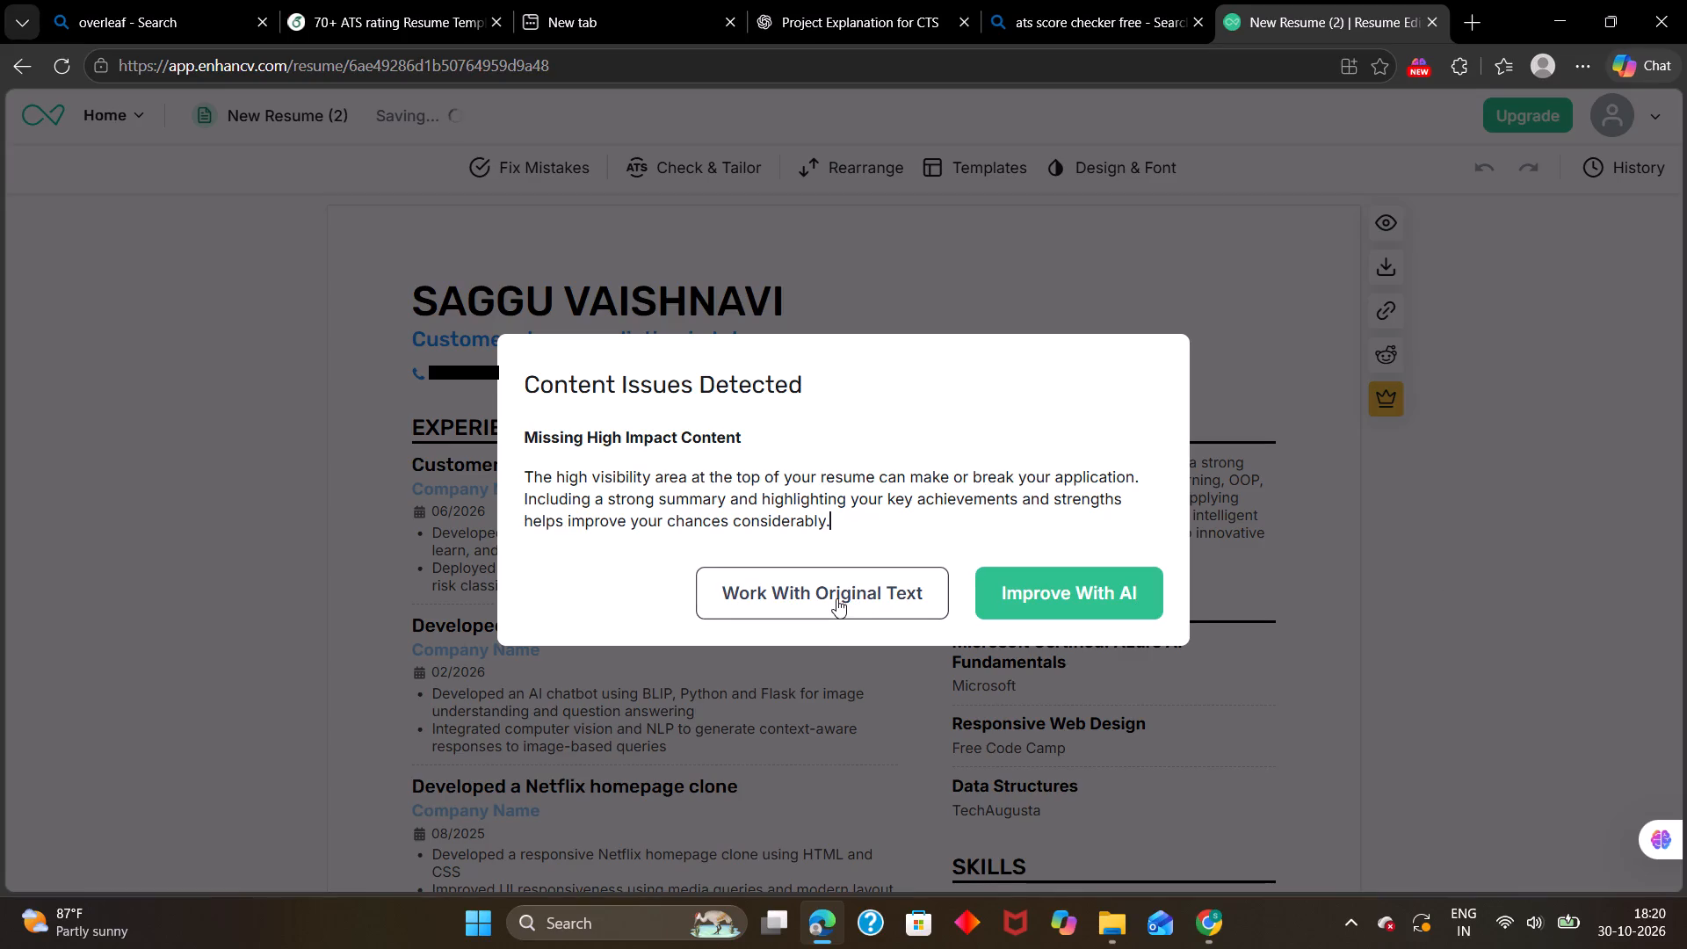
left_click(836, 598)
left_click(1406, 551)
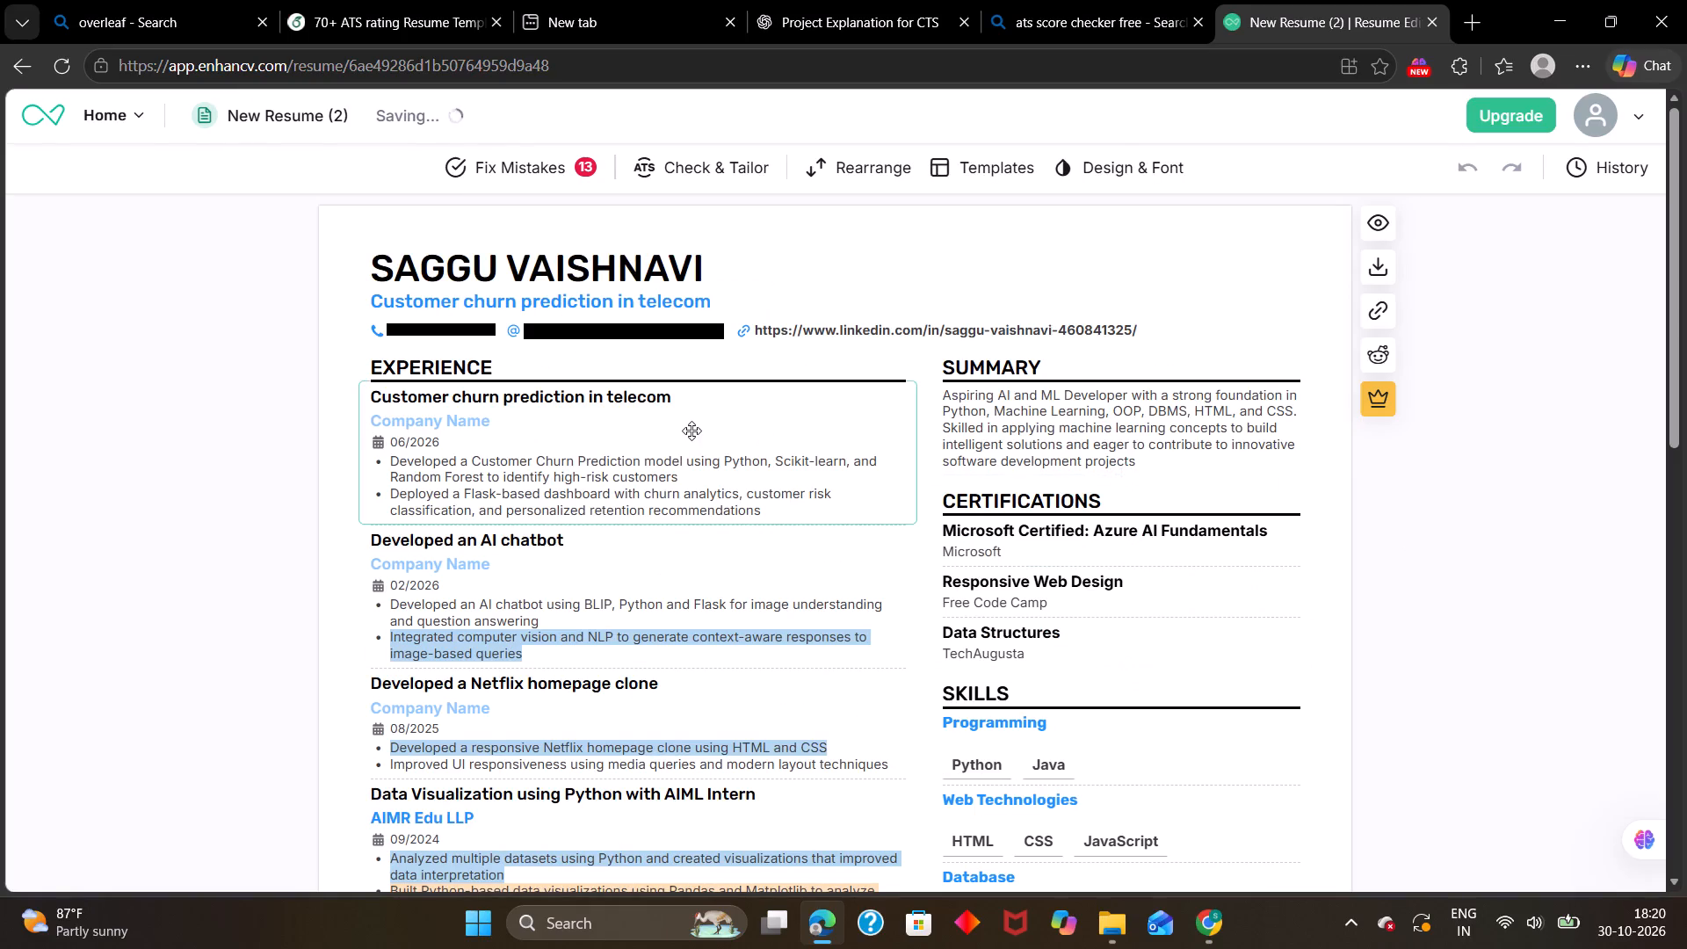
Look through the imported resume from top to bottom for the highlighted passages in its sections.
scroll(691, 431, "down", 4)
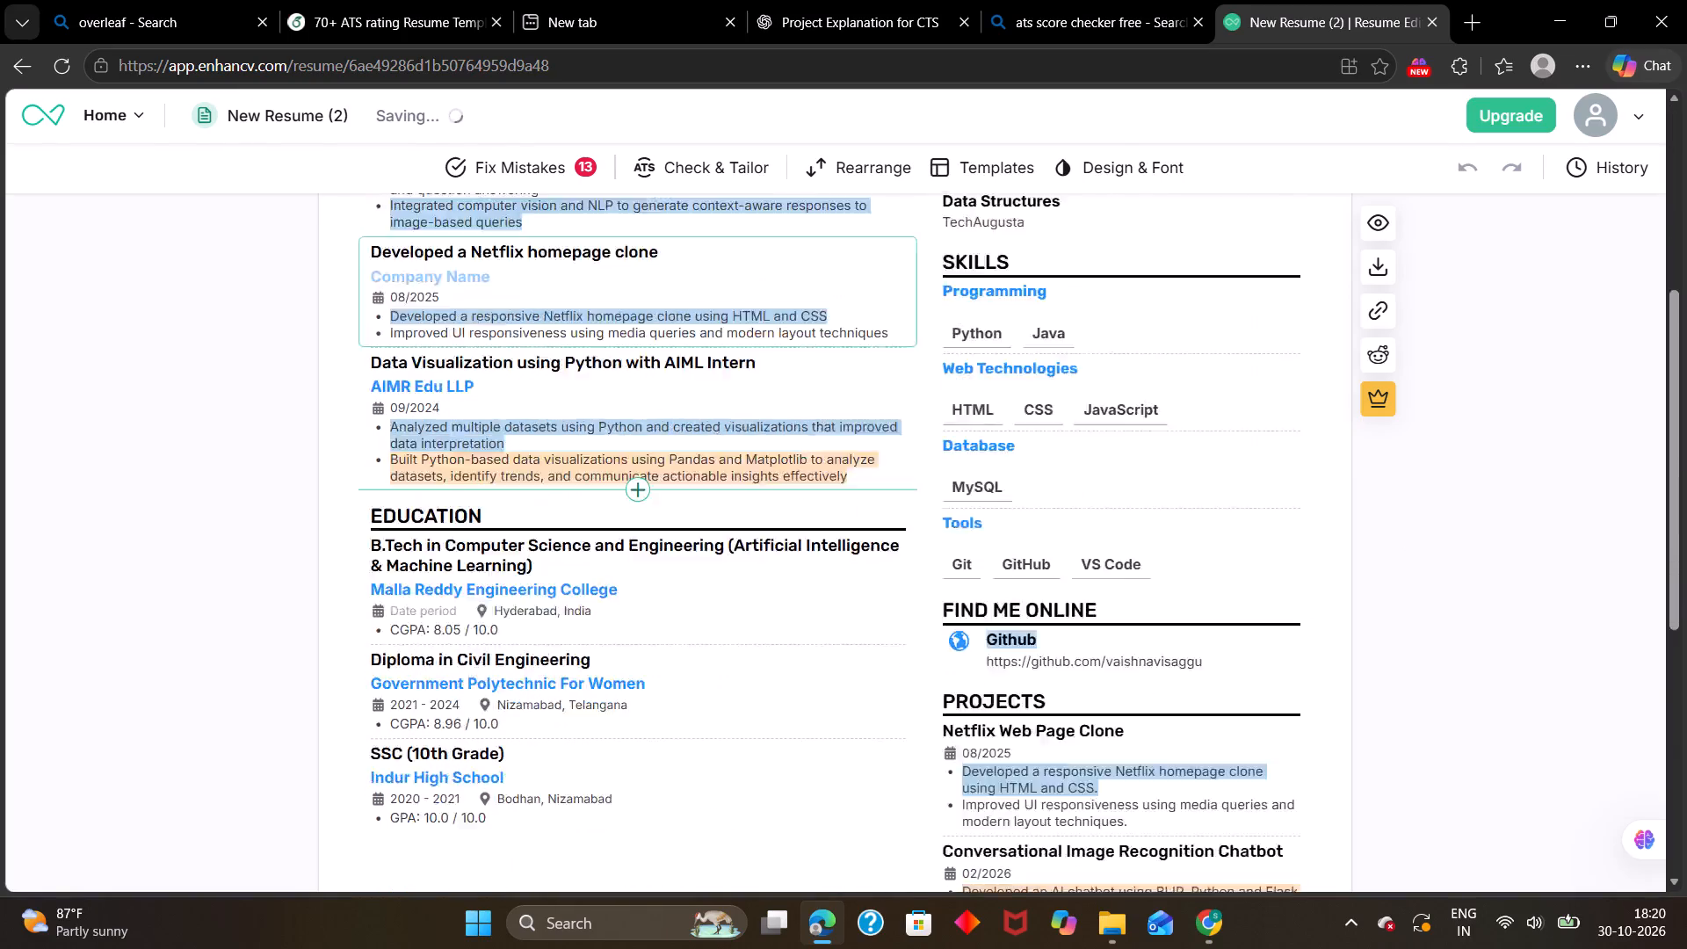
scroll(691, 431, "down", 8)
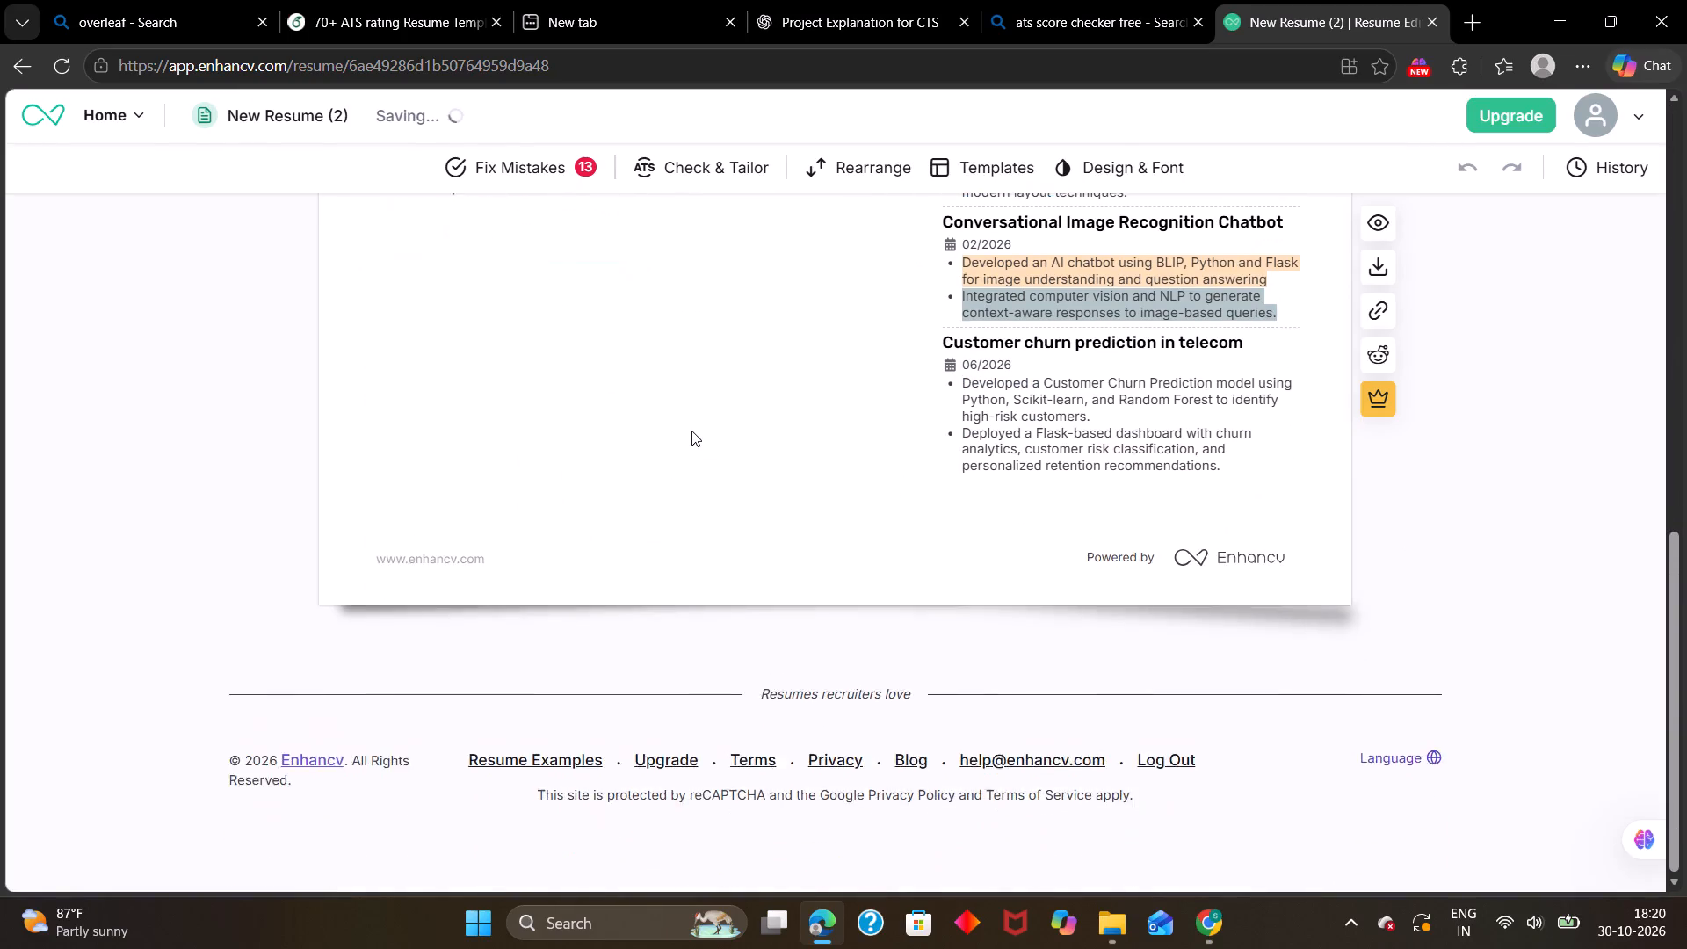
scroll(691, 431, "down", 2)
scroll(691, 431, "up", 4)
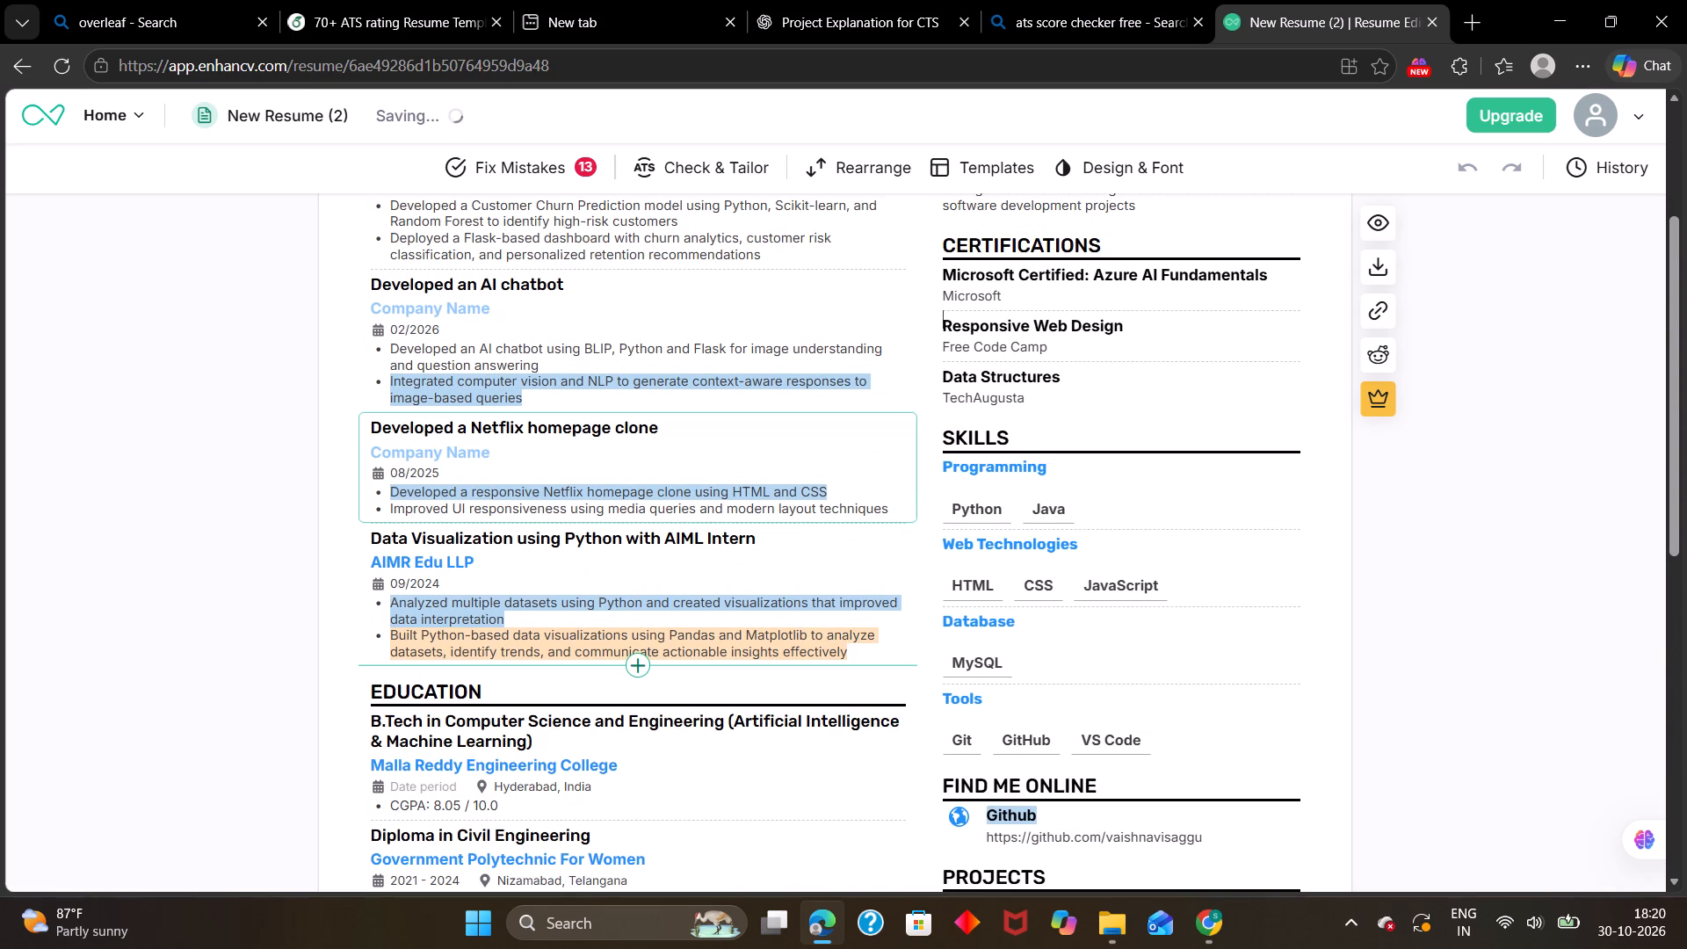
Open the Fix Mistakes report, examine its check categories alongside the resume, and close the Enhancv editor page.
left_click(499, 164)
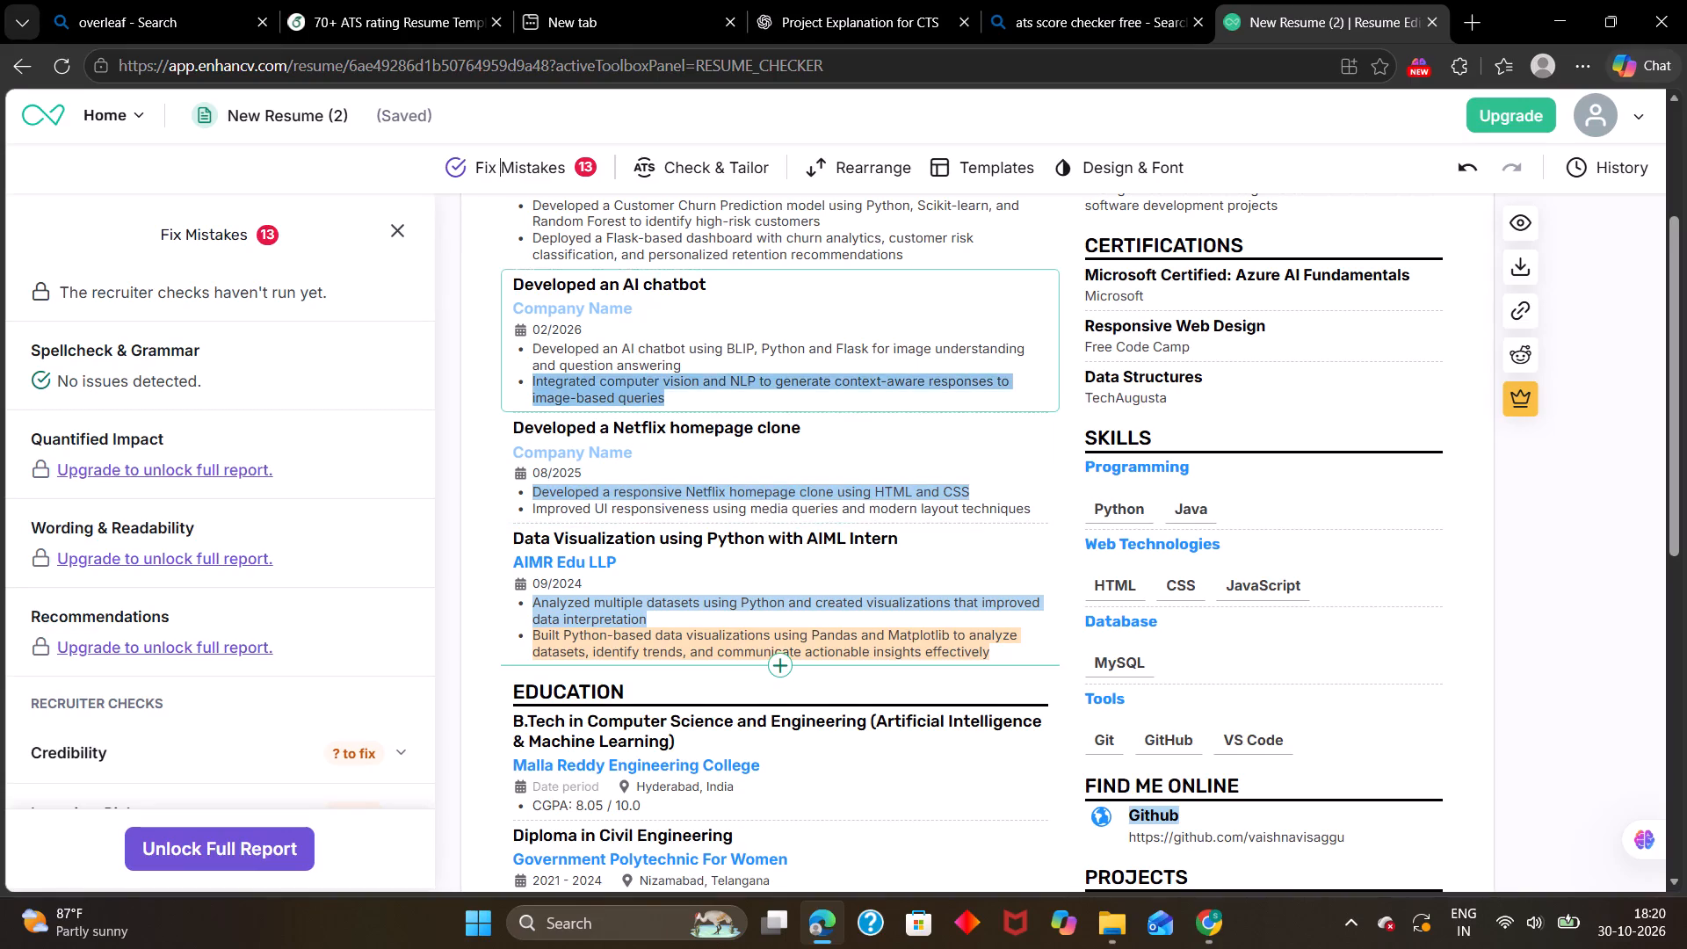
scroll(787, 359, "up", 4)
scroll(787, 359, "down", 4)
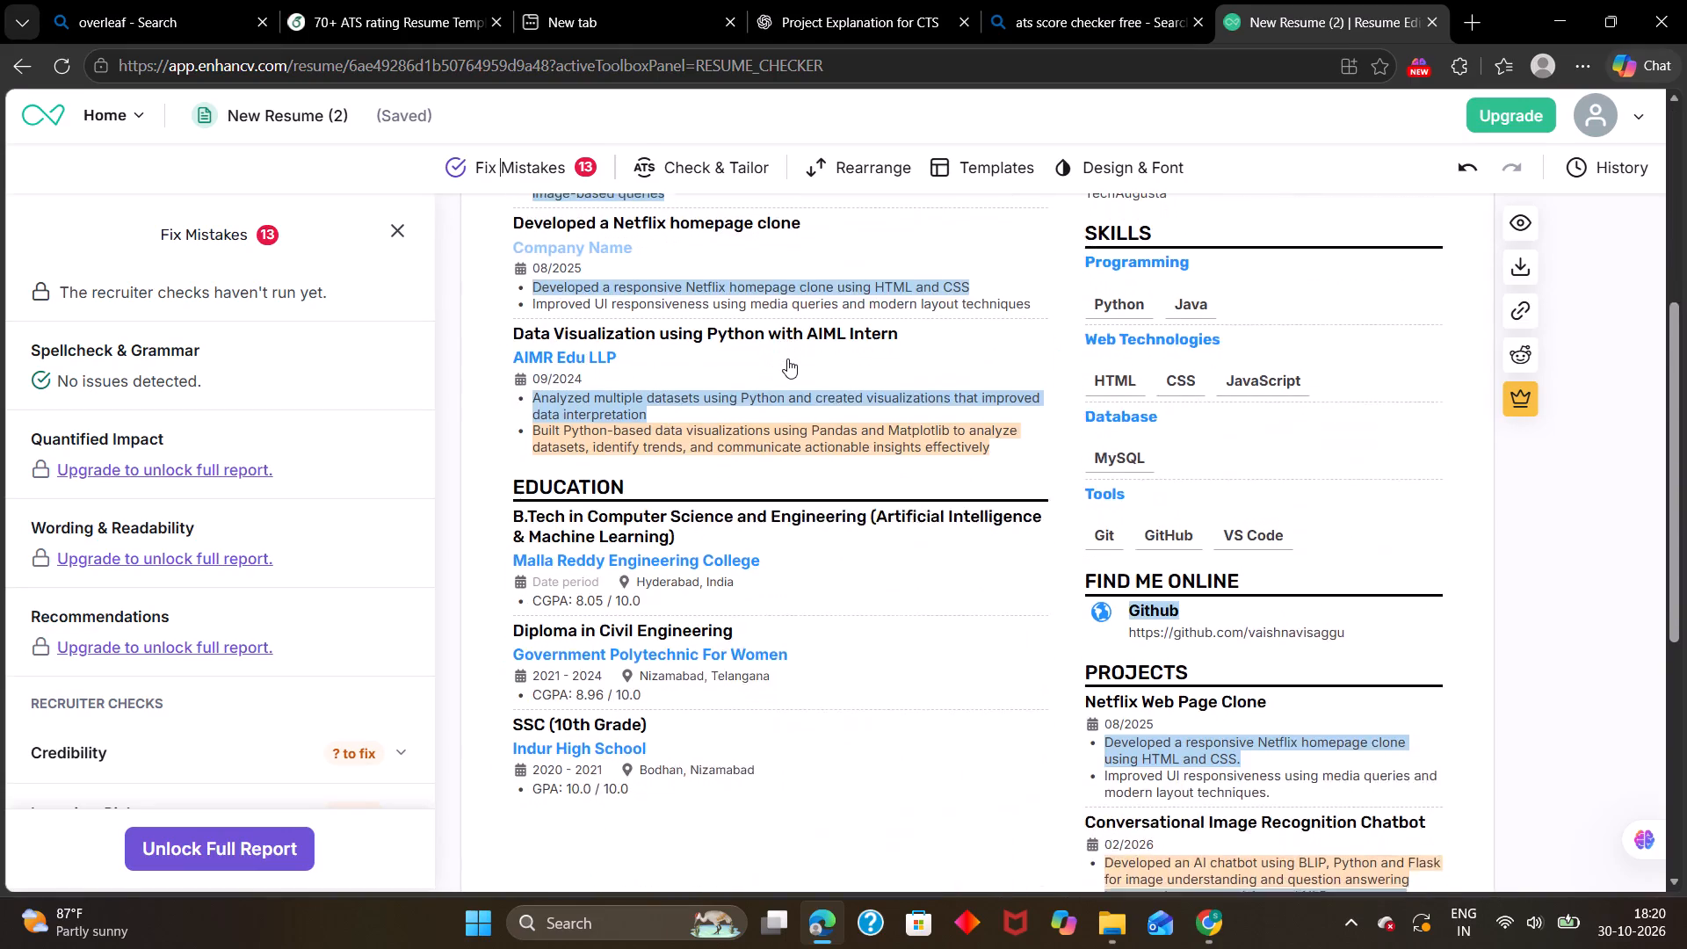
scroll(787, 359, "down", 1)
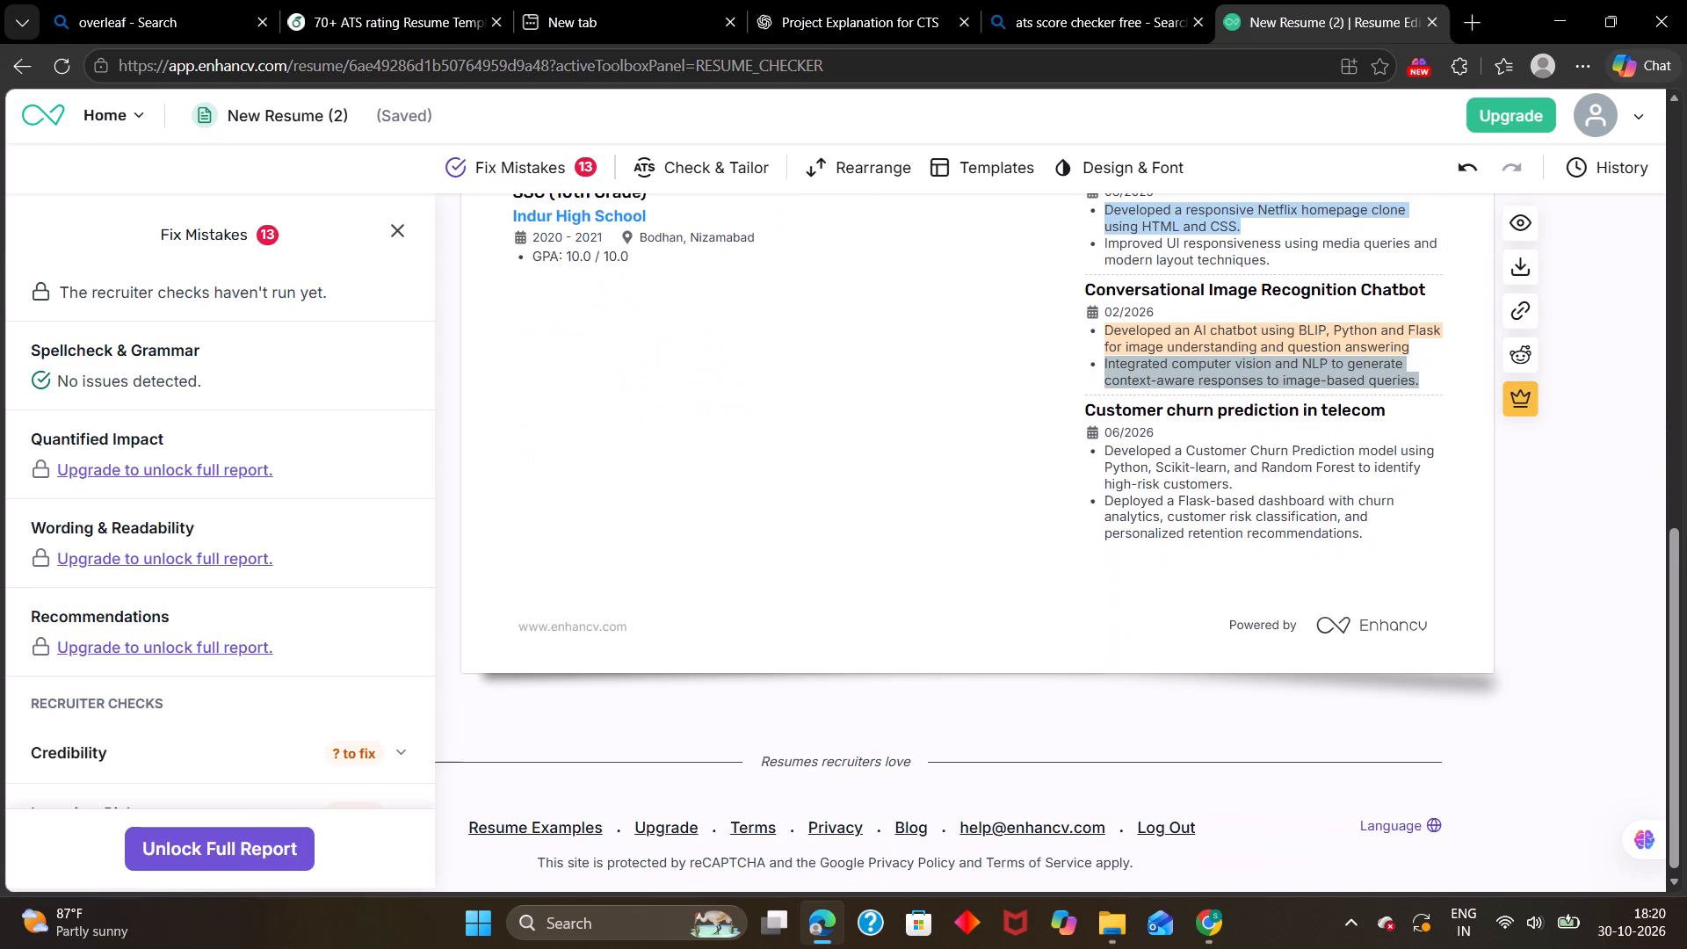
scroll(787, 359, "down", 1)
scroll(261, 351, "down", 5)
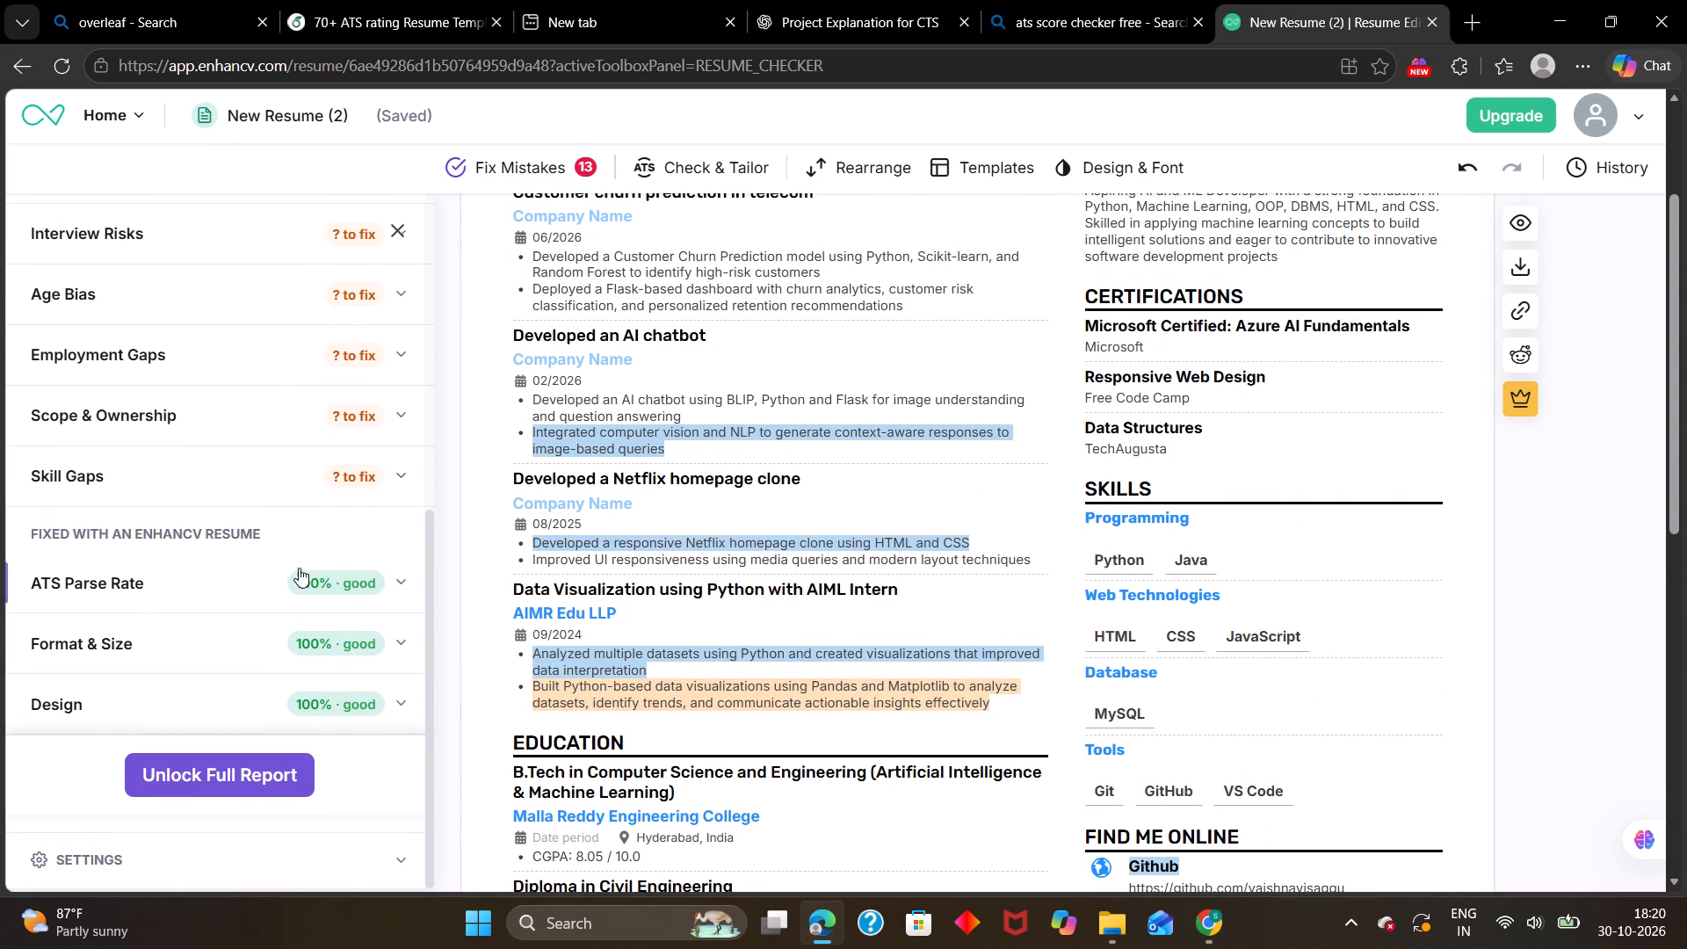
scroll(331, 502, "right", 1)
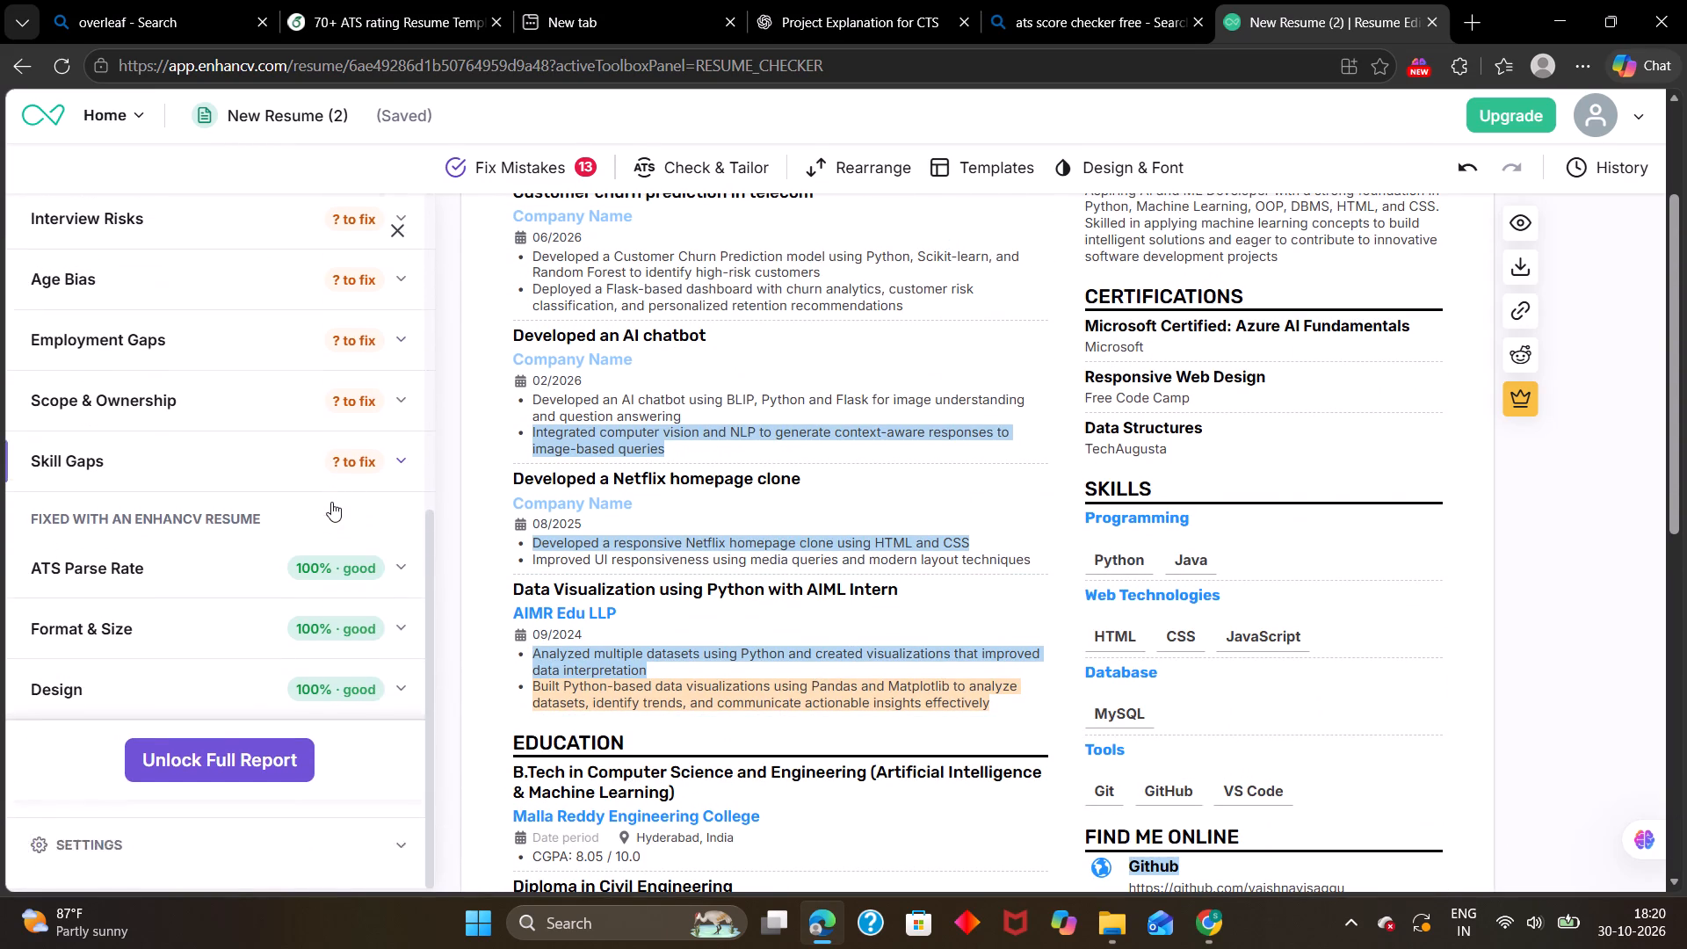
left_click(1425, 19)
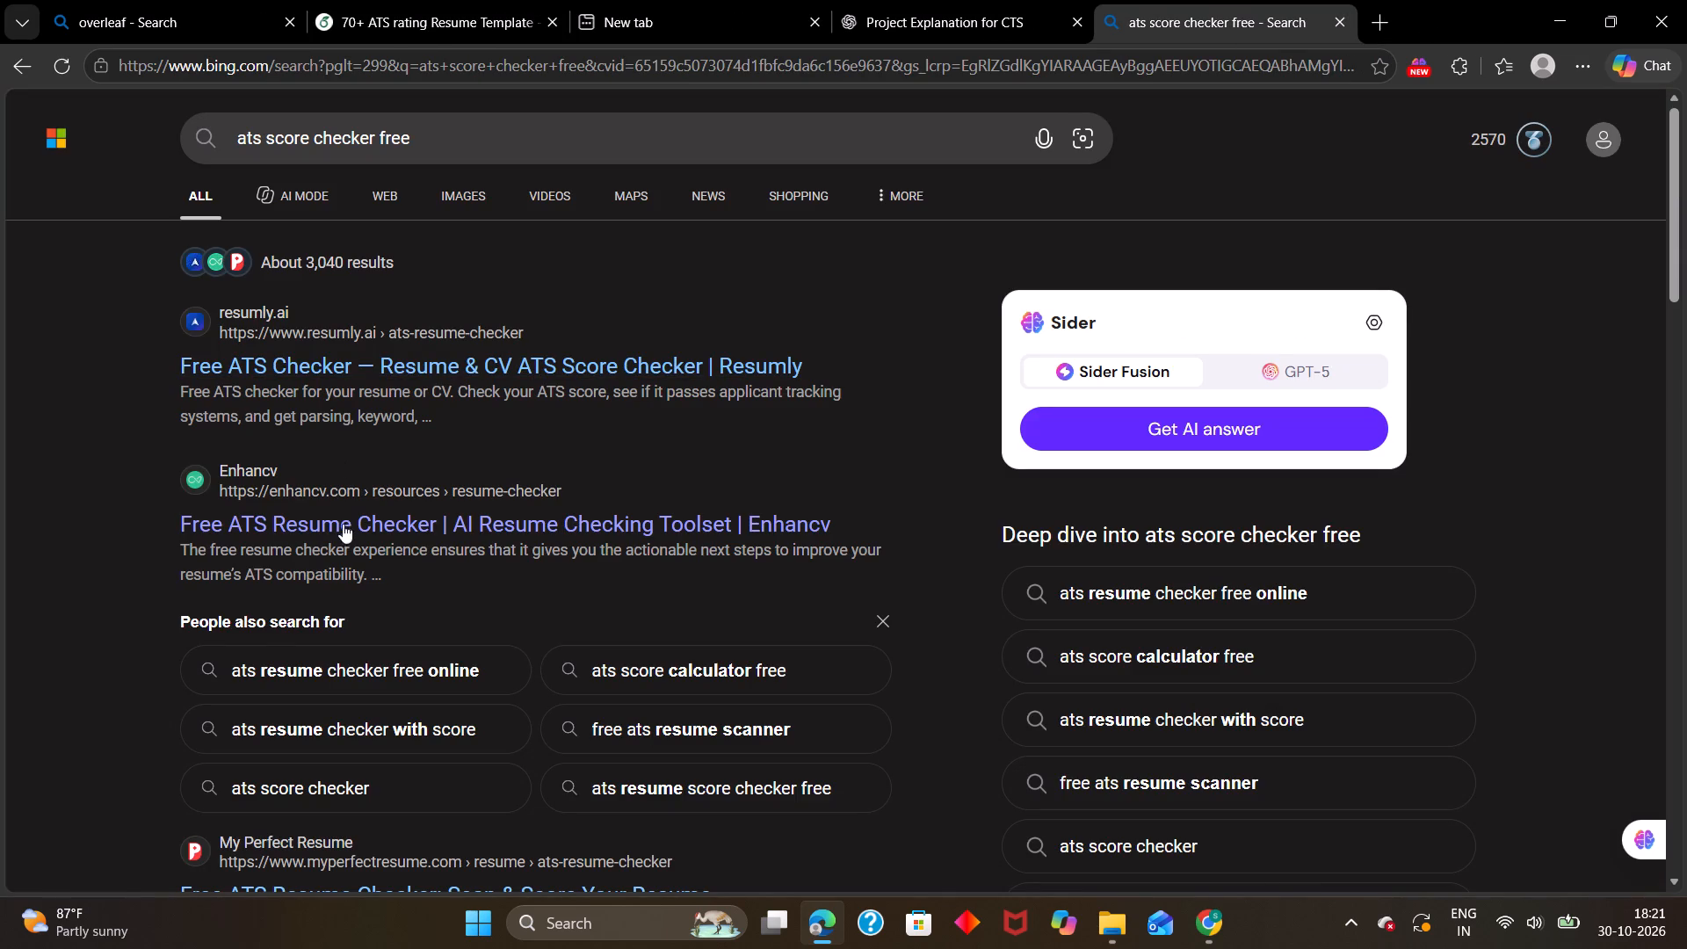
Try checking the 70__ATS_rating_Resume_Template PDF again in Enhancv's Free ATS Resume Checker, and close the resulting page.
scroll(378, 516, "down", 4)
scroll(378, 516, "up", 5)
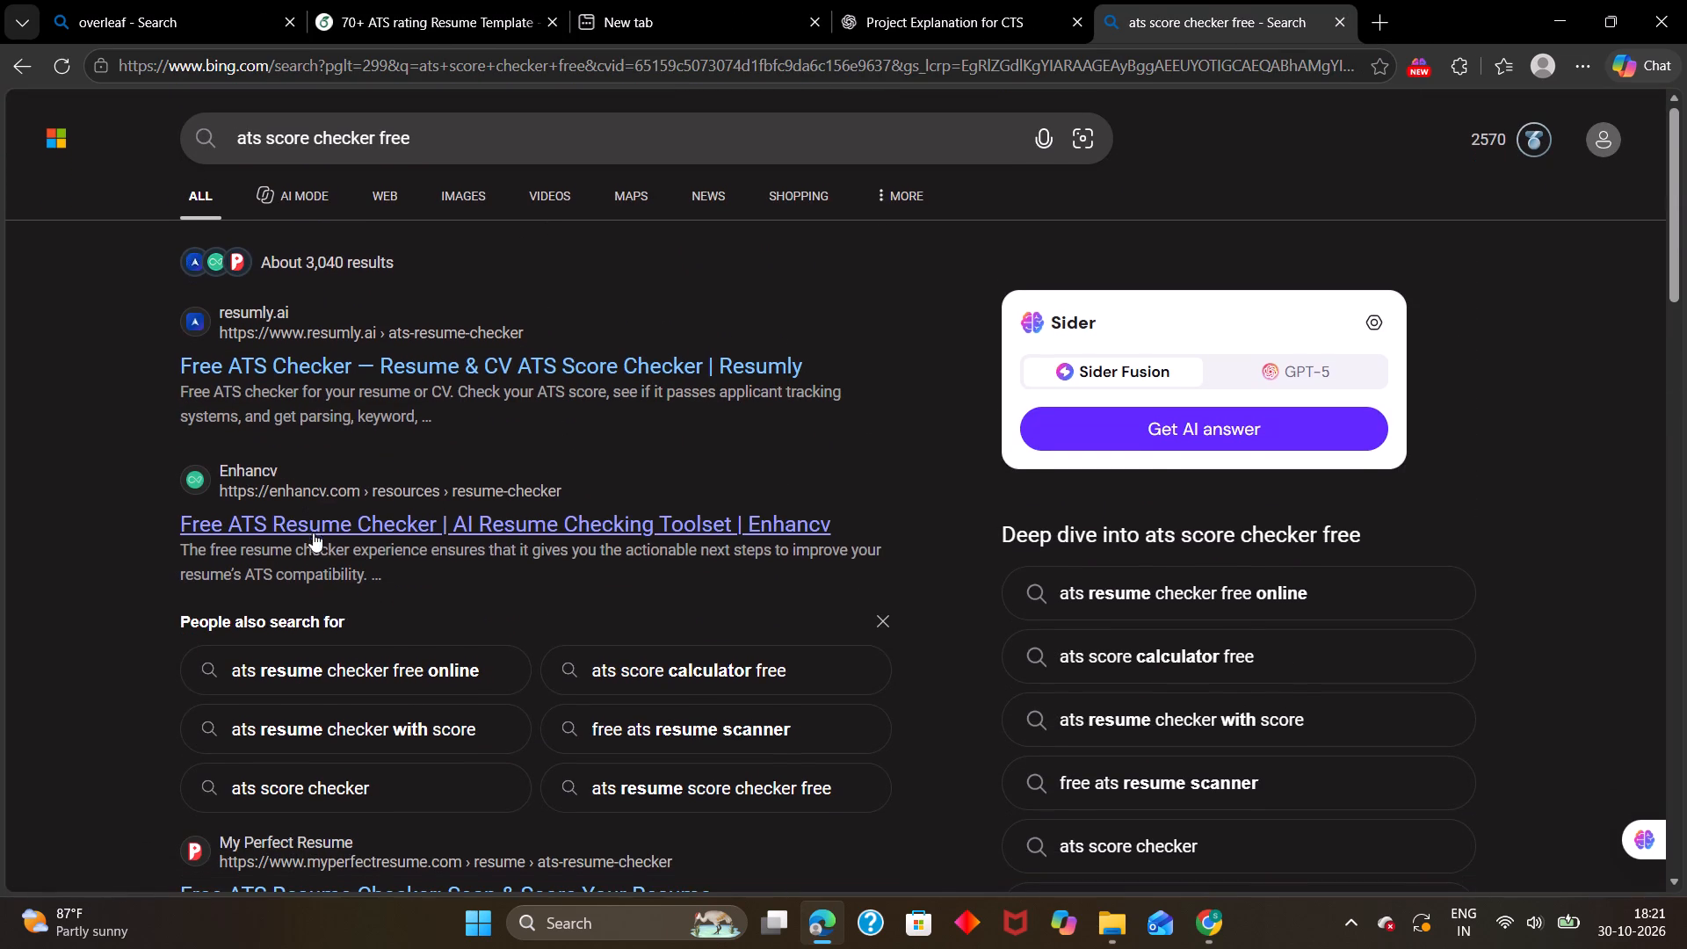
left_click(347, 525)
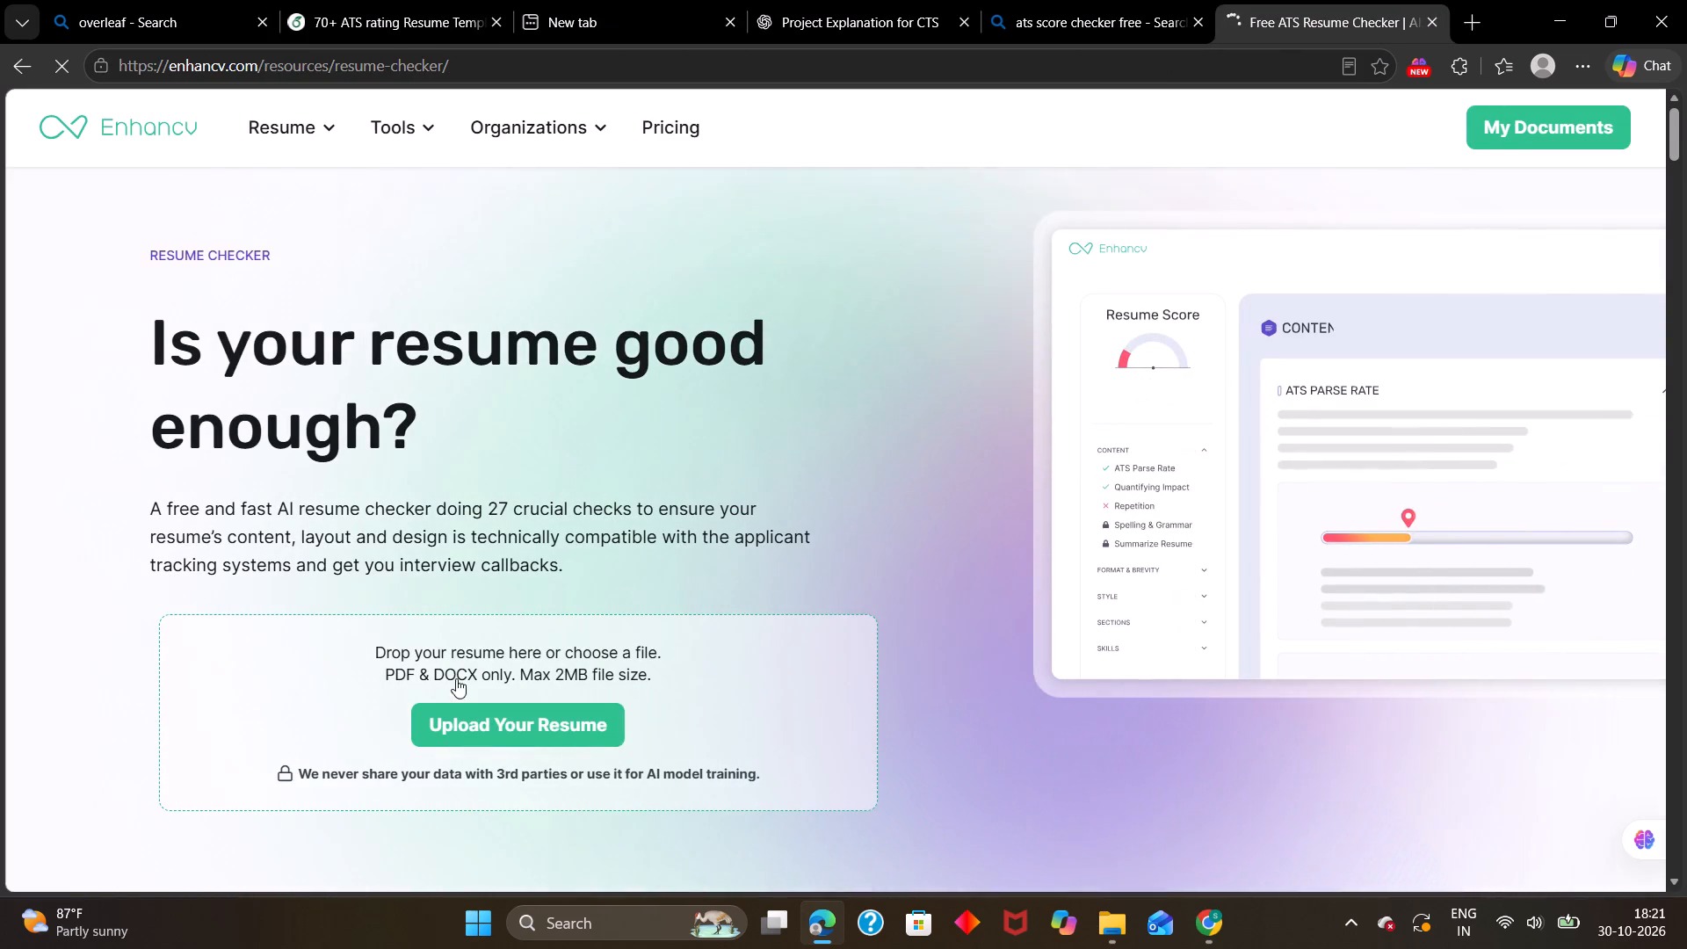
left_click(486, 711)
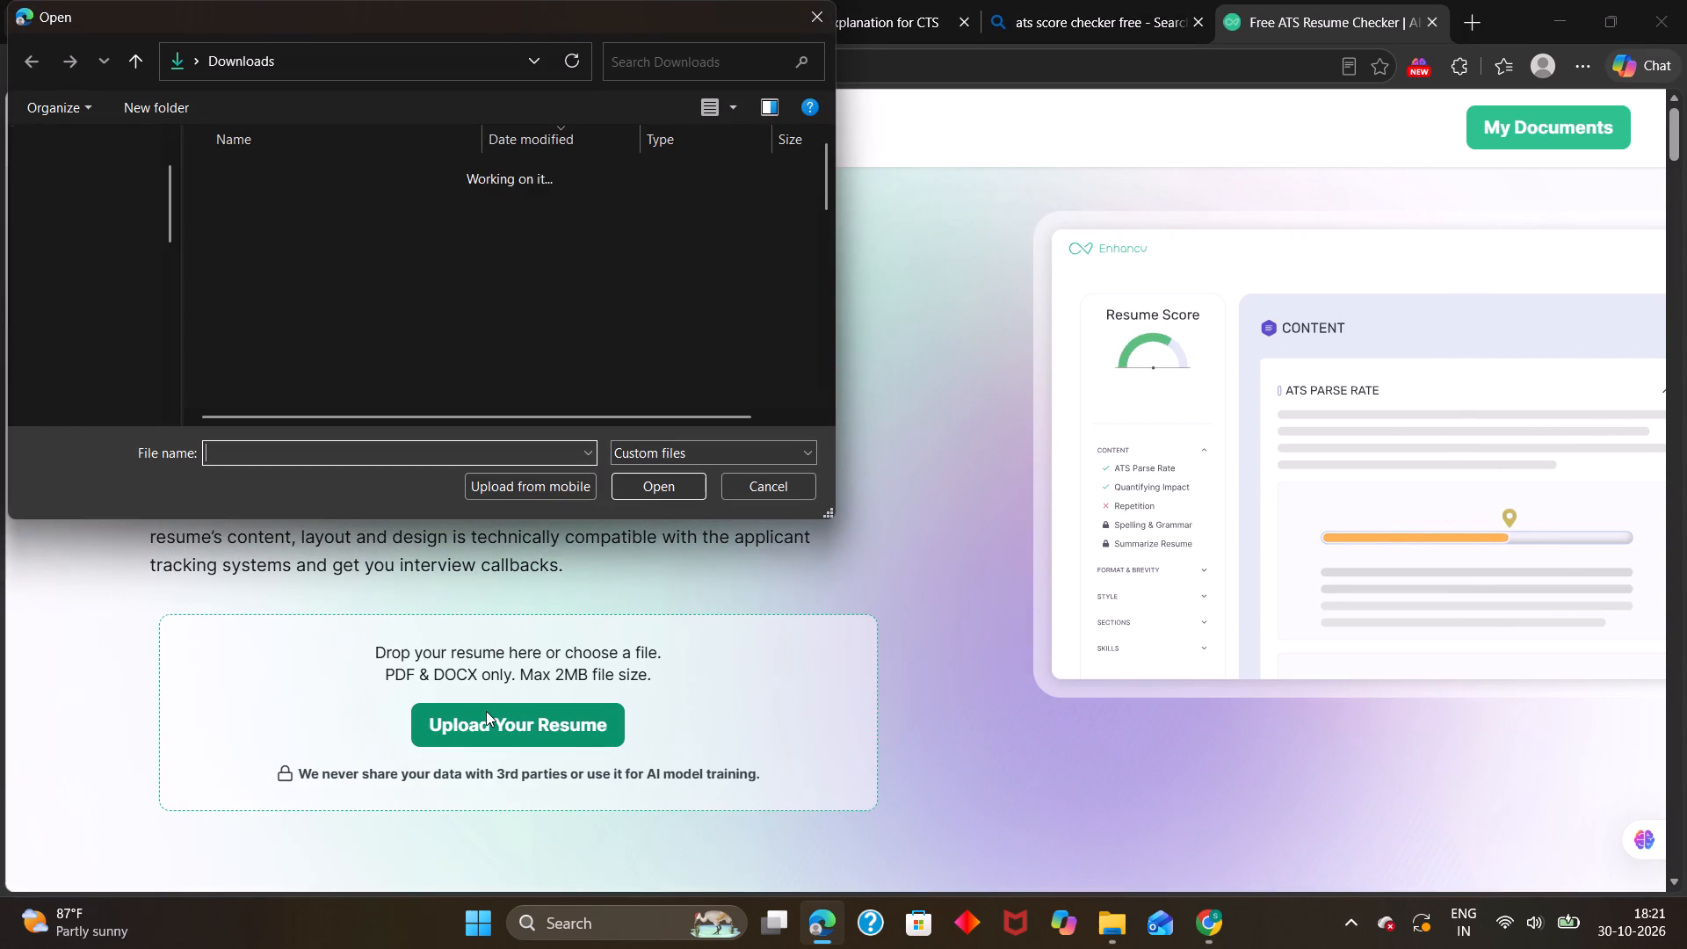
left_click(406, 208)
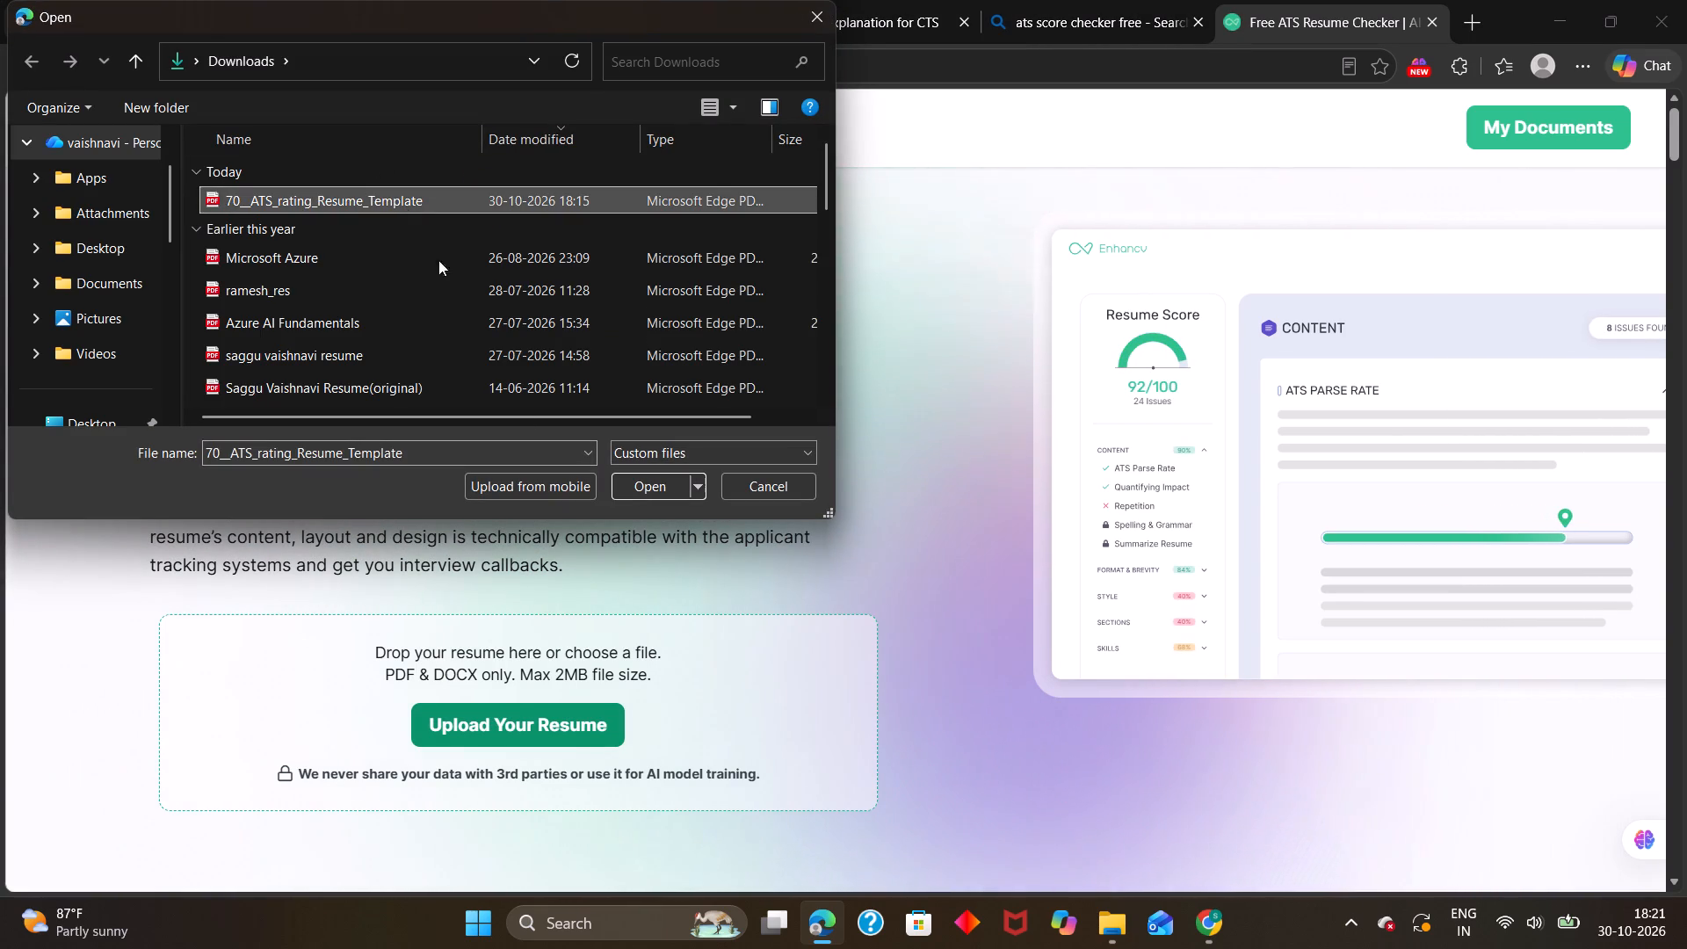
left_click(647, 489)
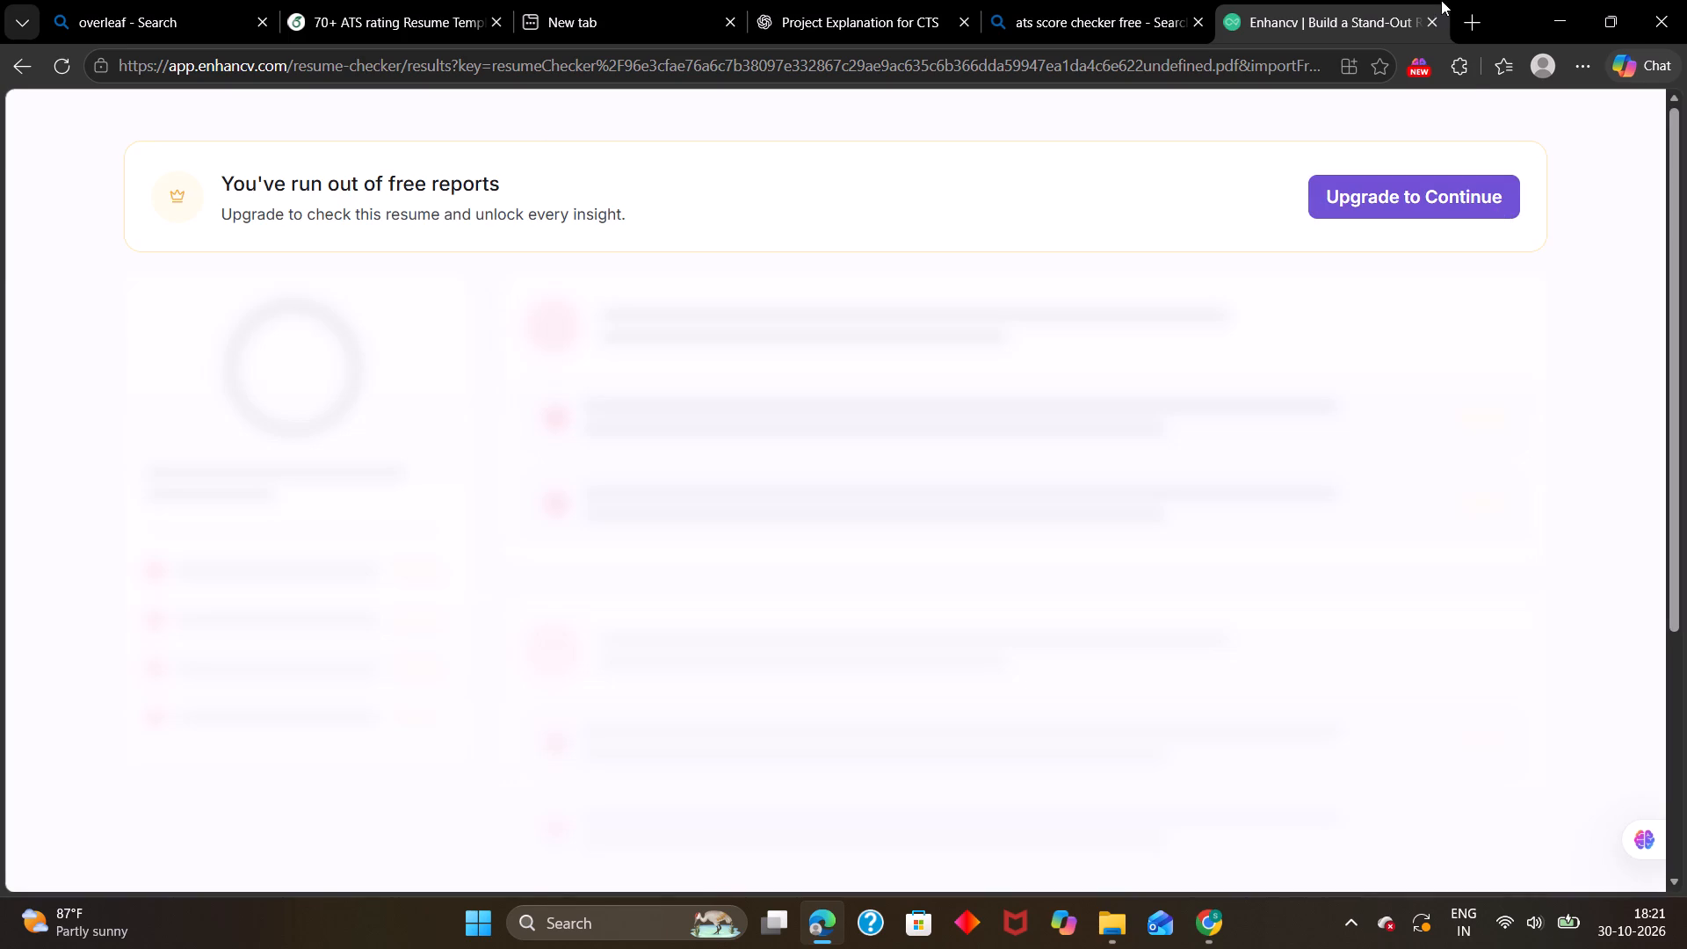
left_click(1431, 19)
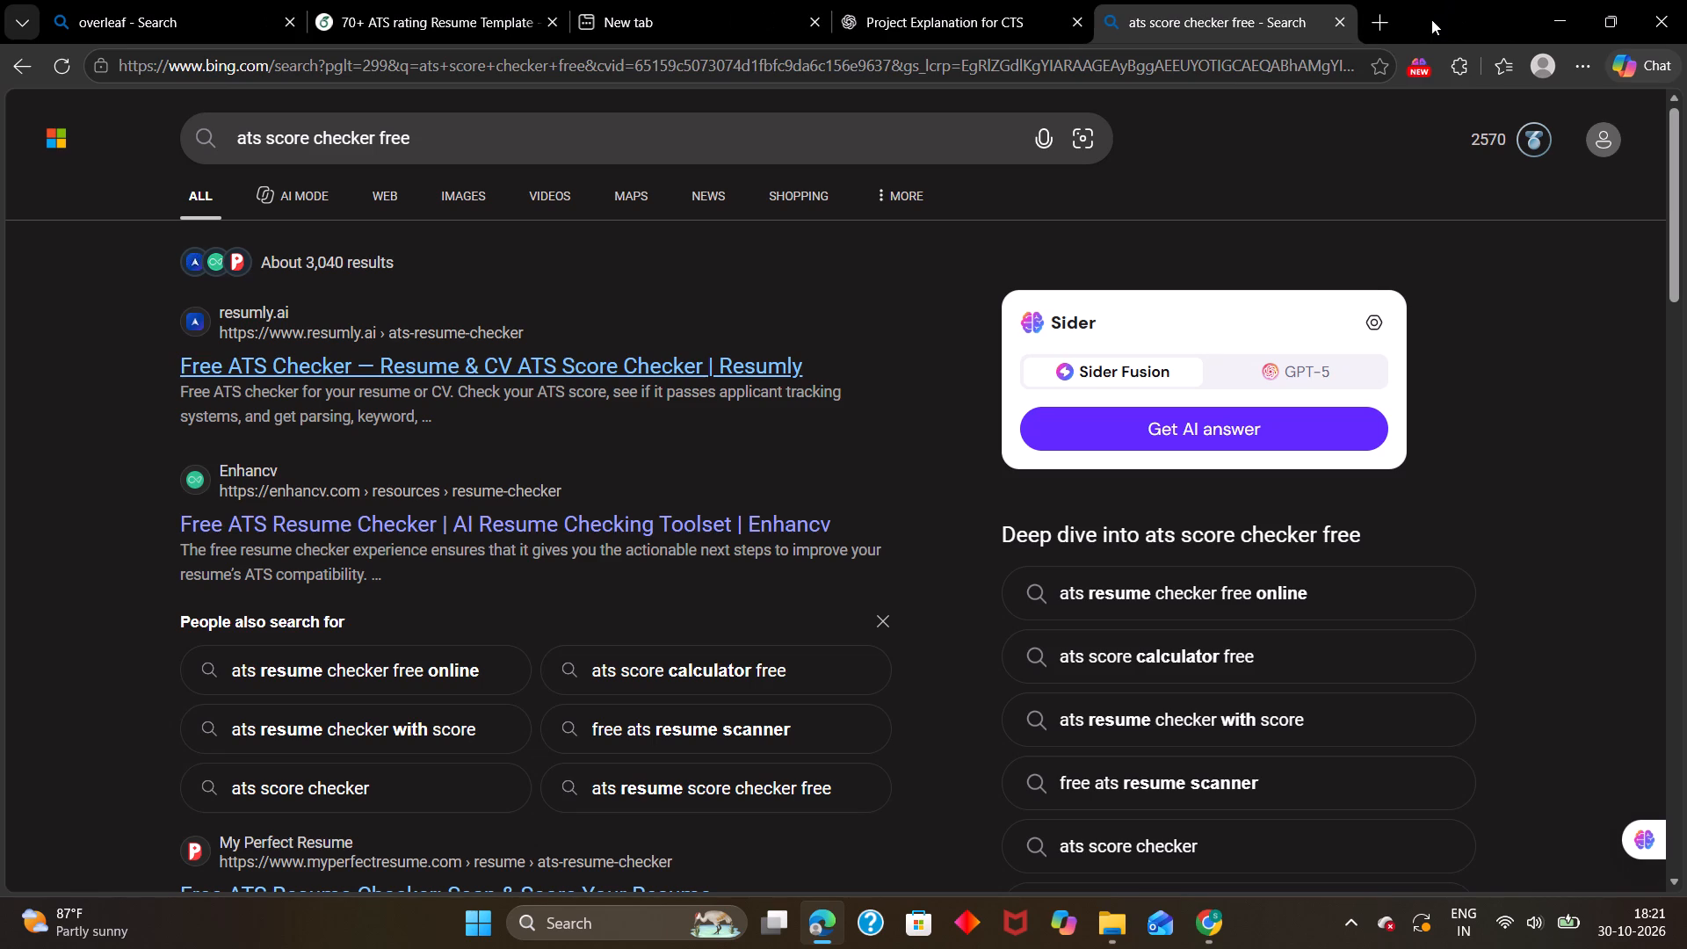
Open Resumly's Free ATS Checker from the search results and upload the 70__ATS_rating_Resume_Template PDF for scoring.
left_click(515, 376)
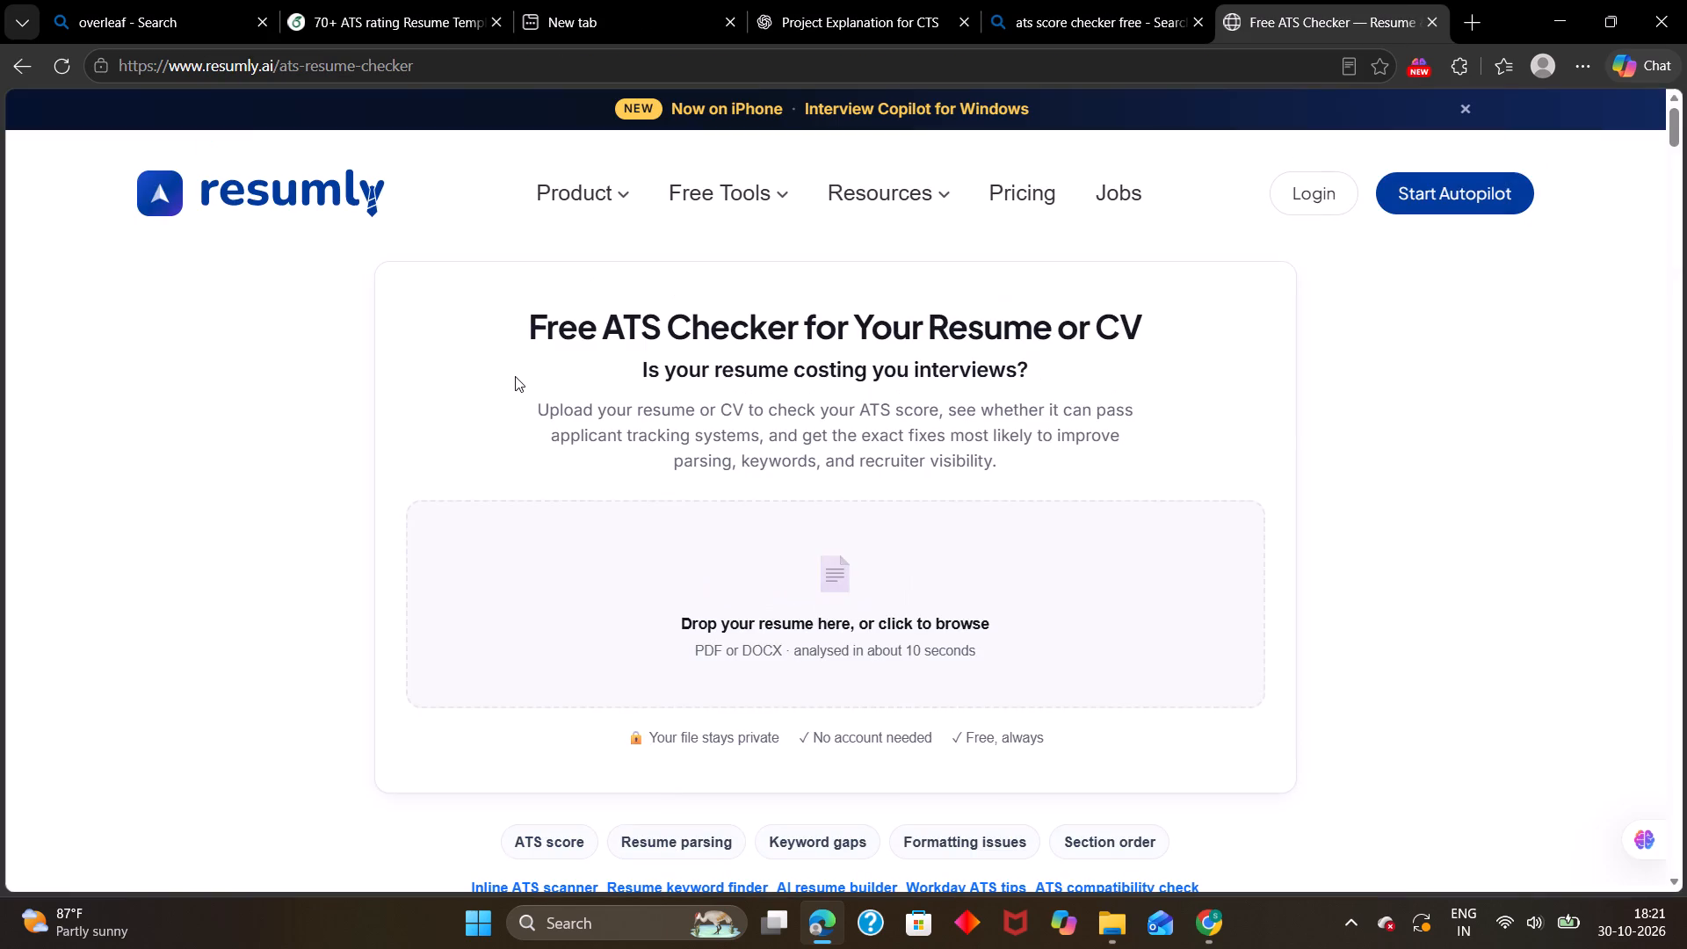
left_click(748, 617)
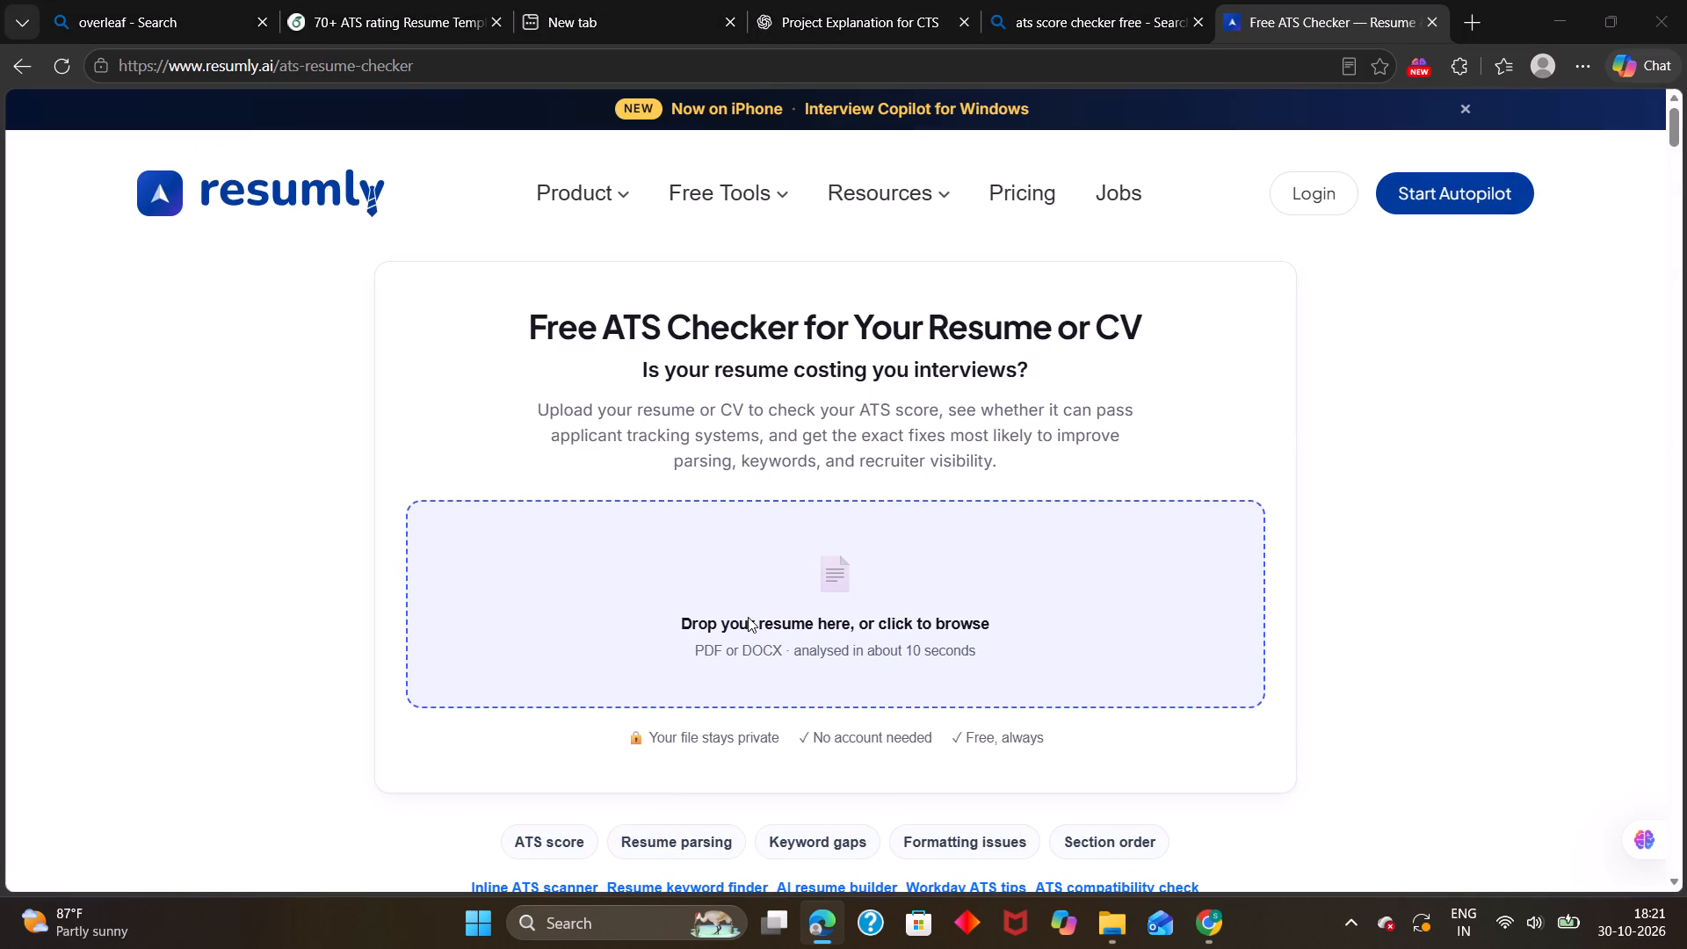
left_click(357, 206)
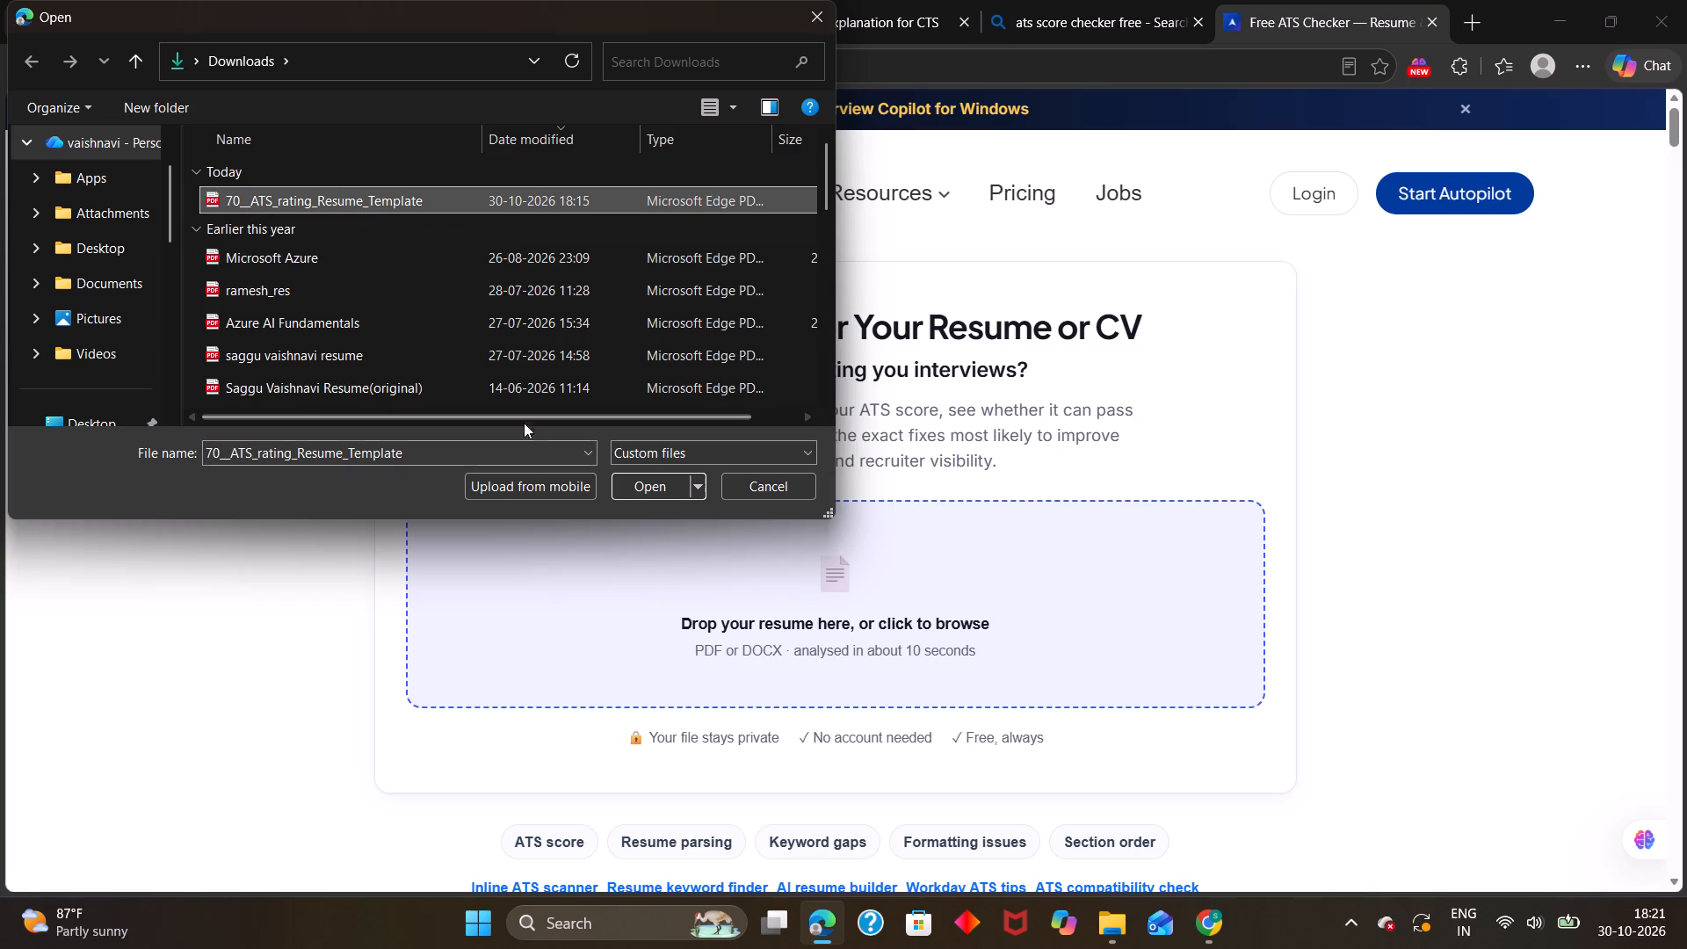
left_click(660, 489)
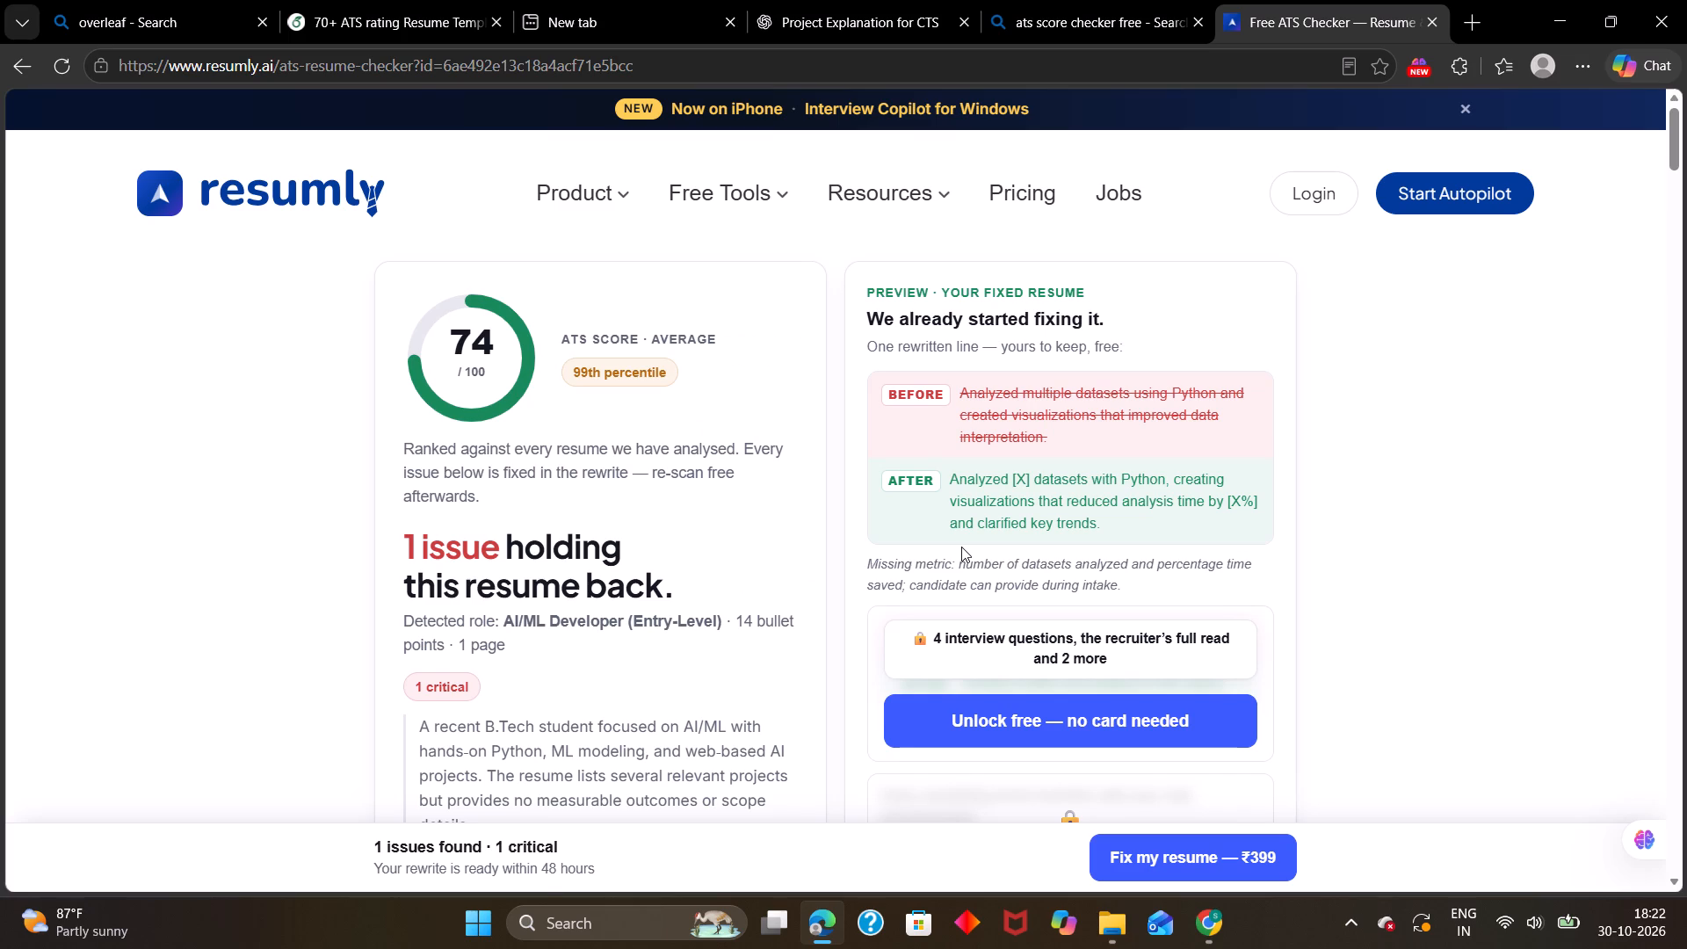
Examine Resumly's report for the ATS score, the suggested rewrite and the issues holding the resume back, and close the page.
scroll(1097, 456, "down", 4)
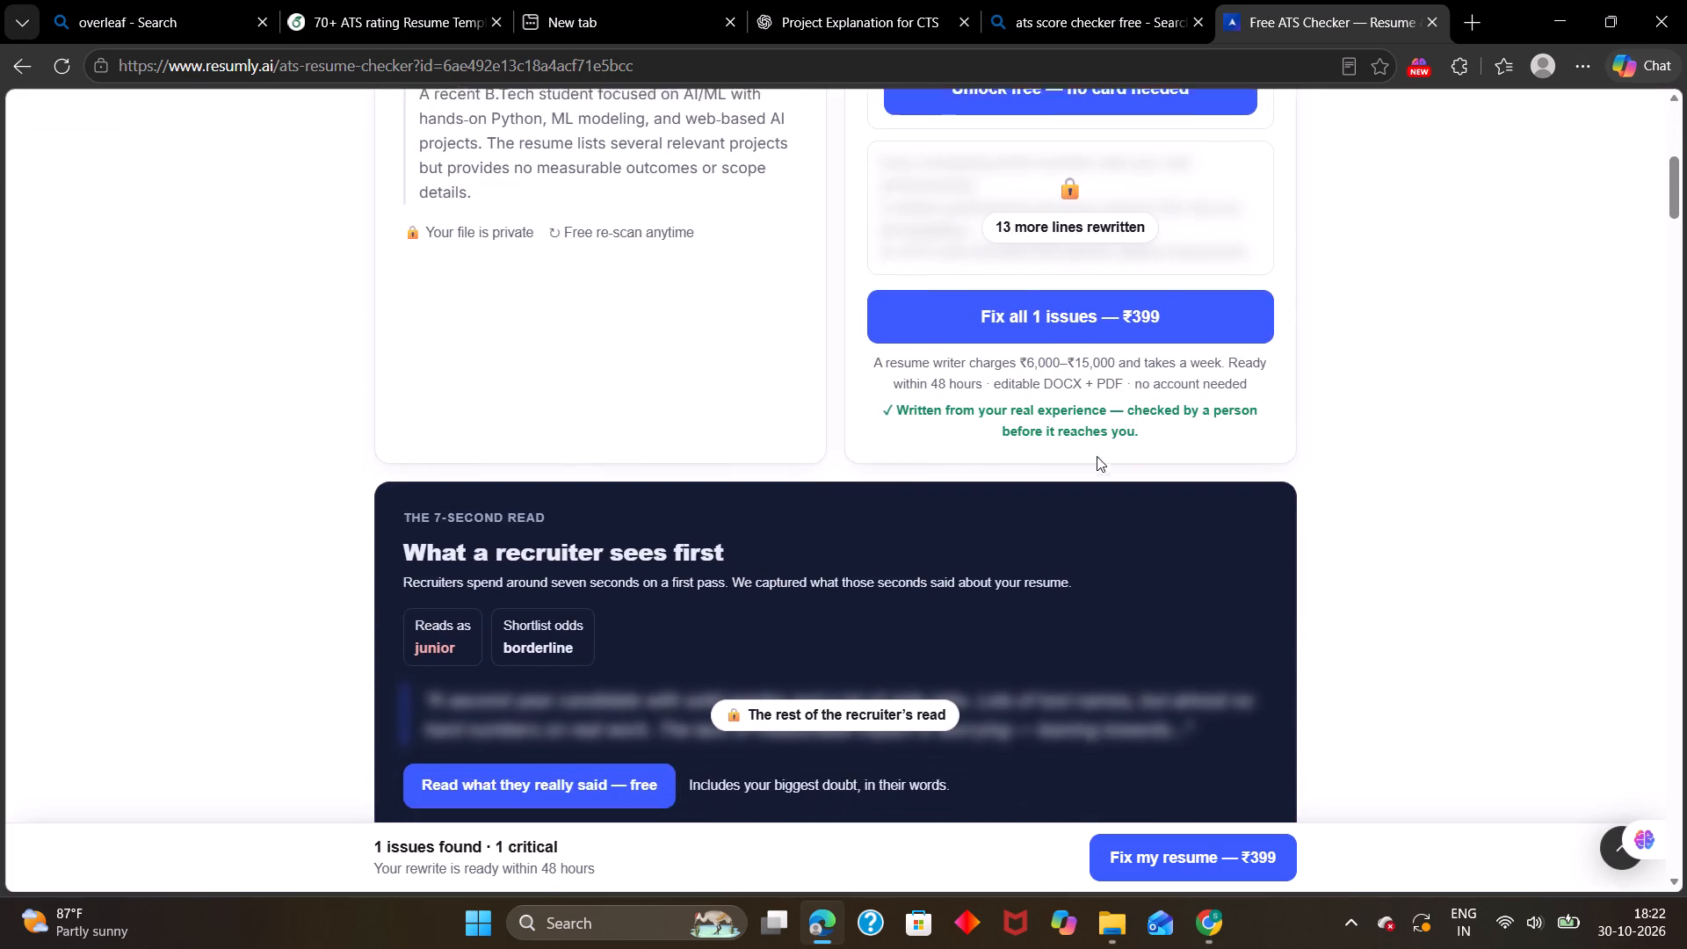
scroll(1097, 456, "down", 3)
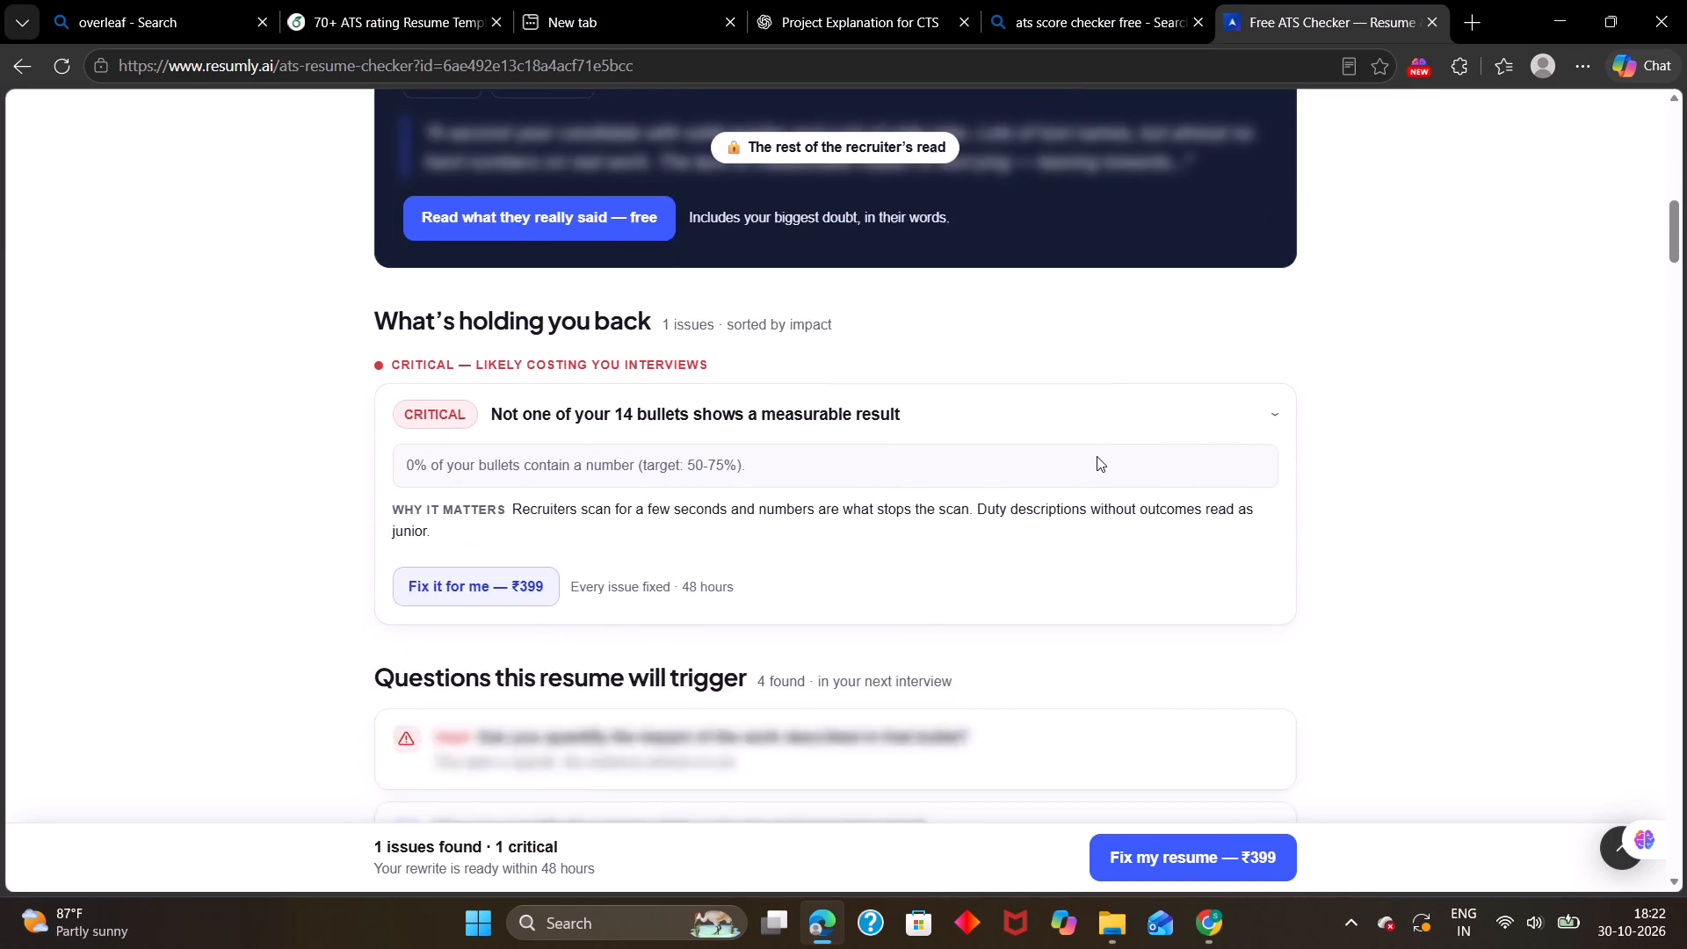
scroll(1097, 456, "down", 1)
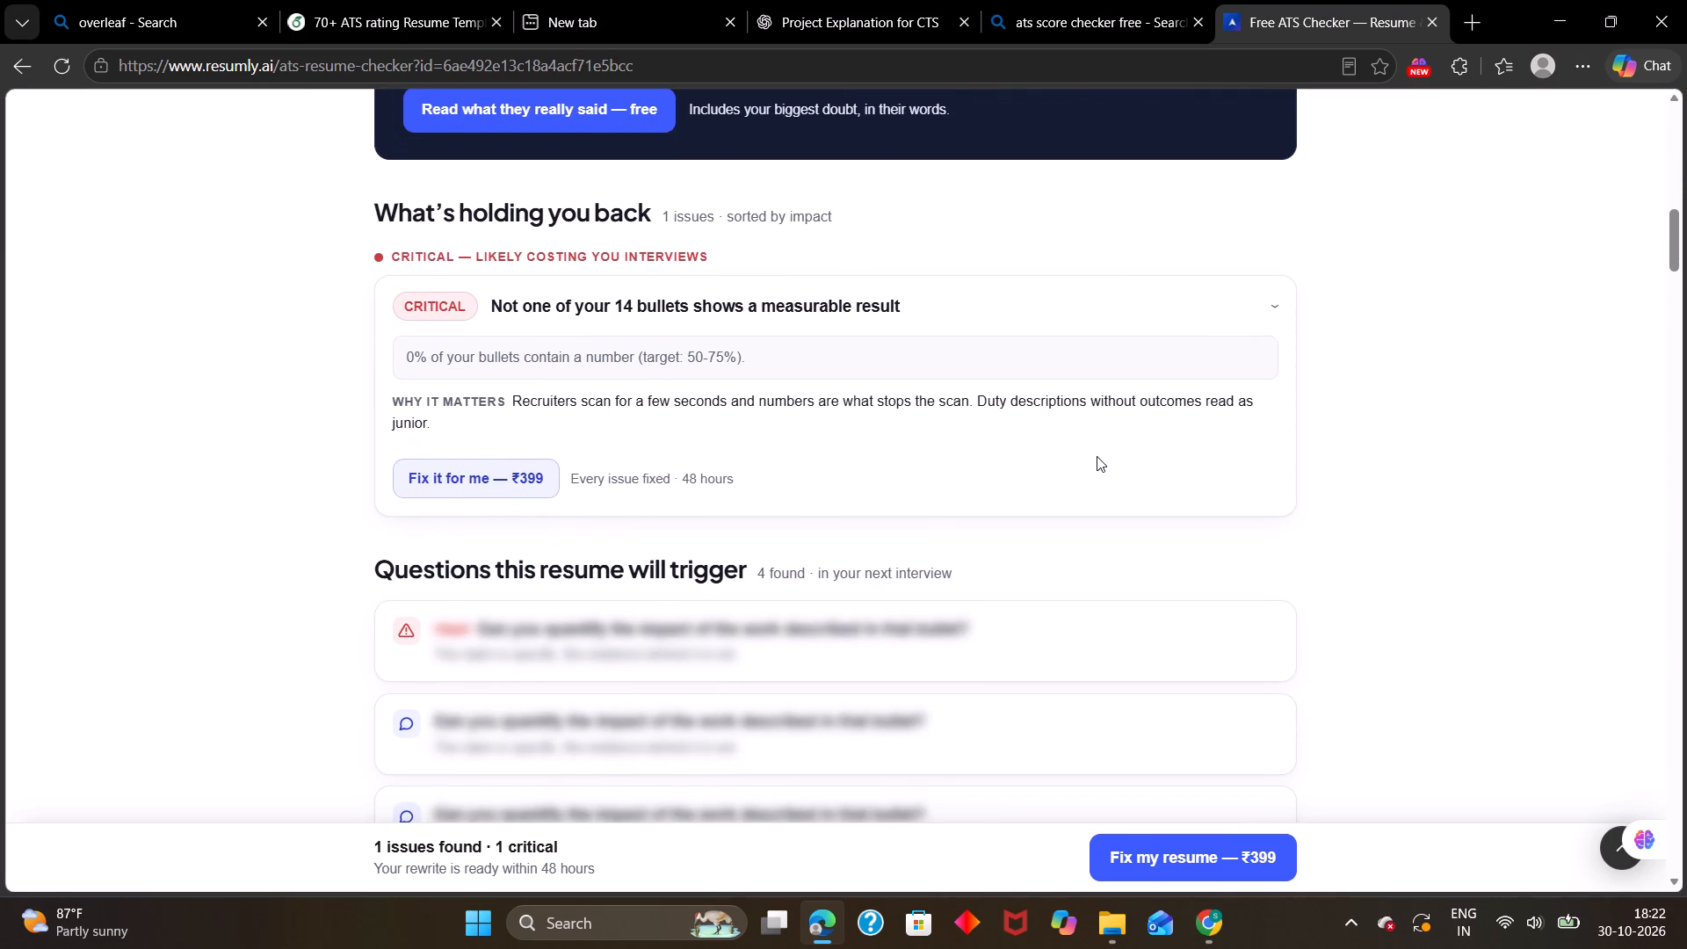
scroll(1097, 456, "down", 1)
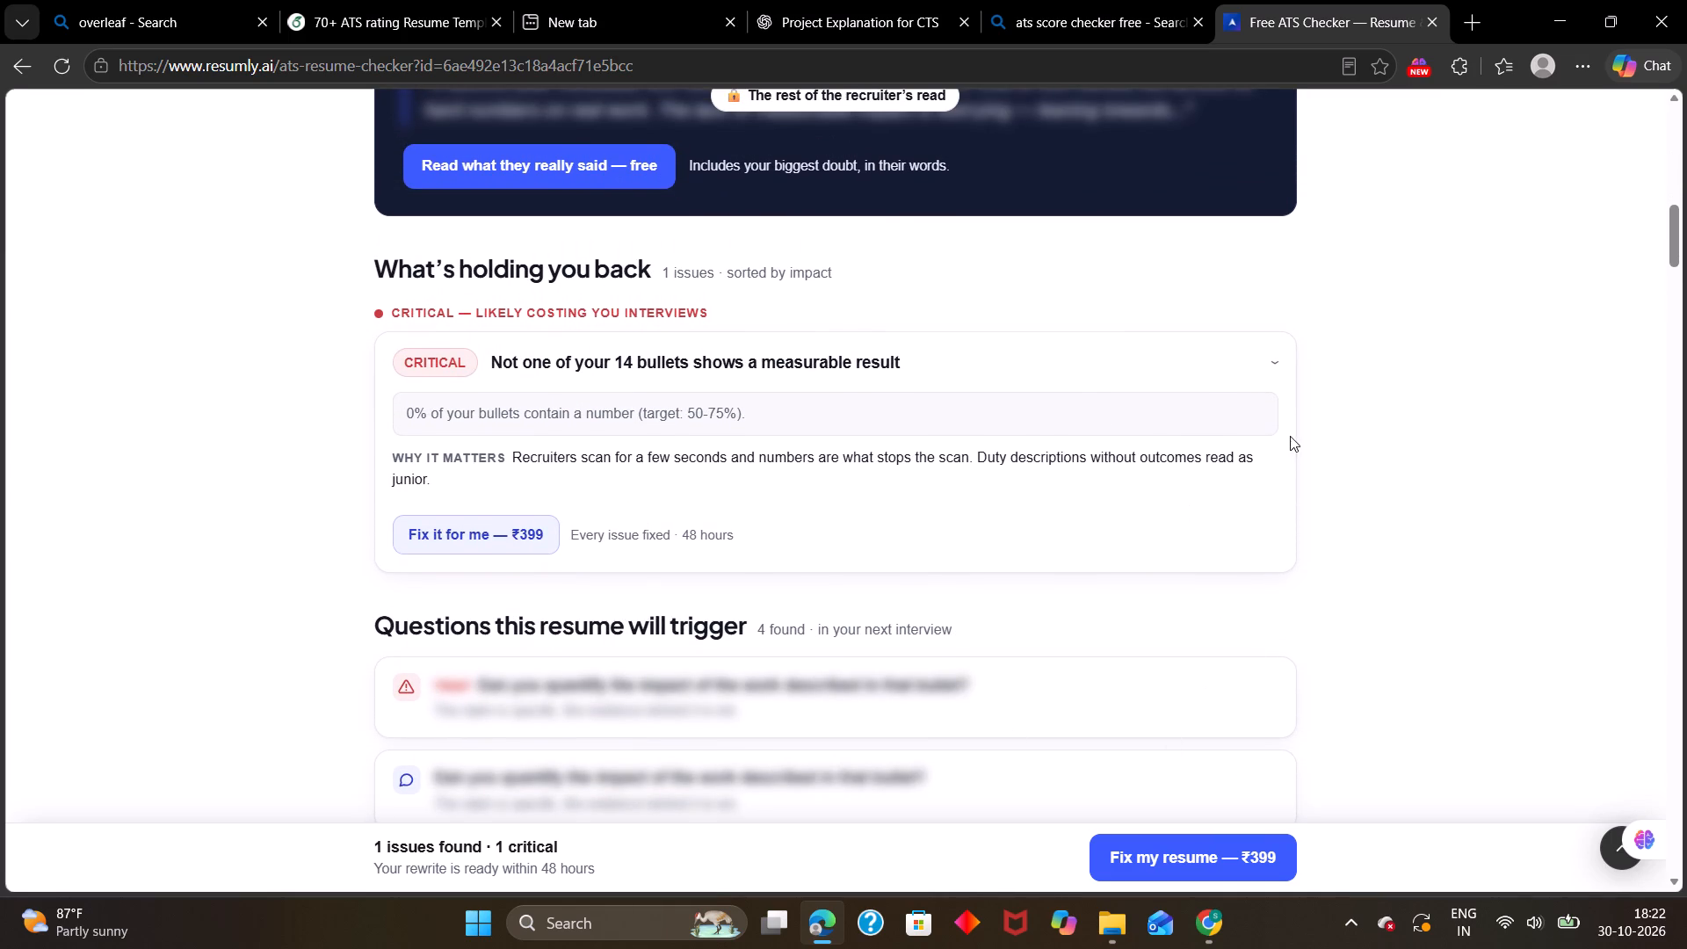
scroll(1221, 380, "up", 8)
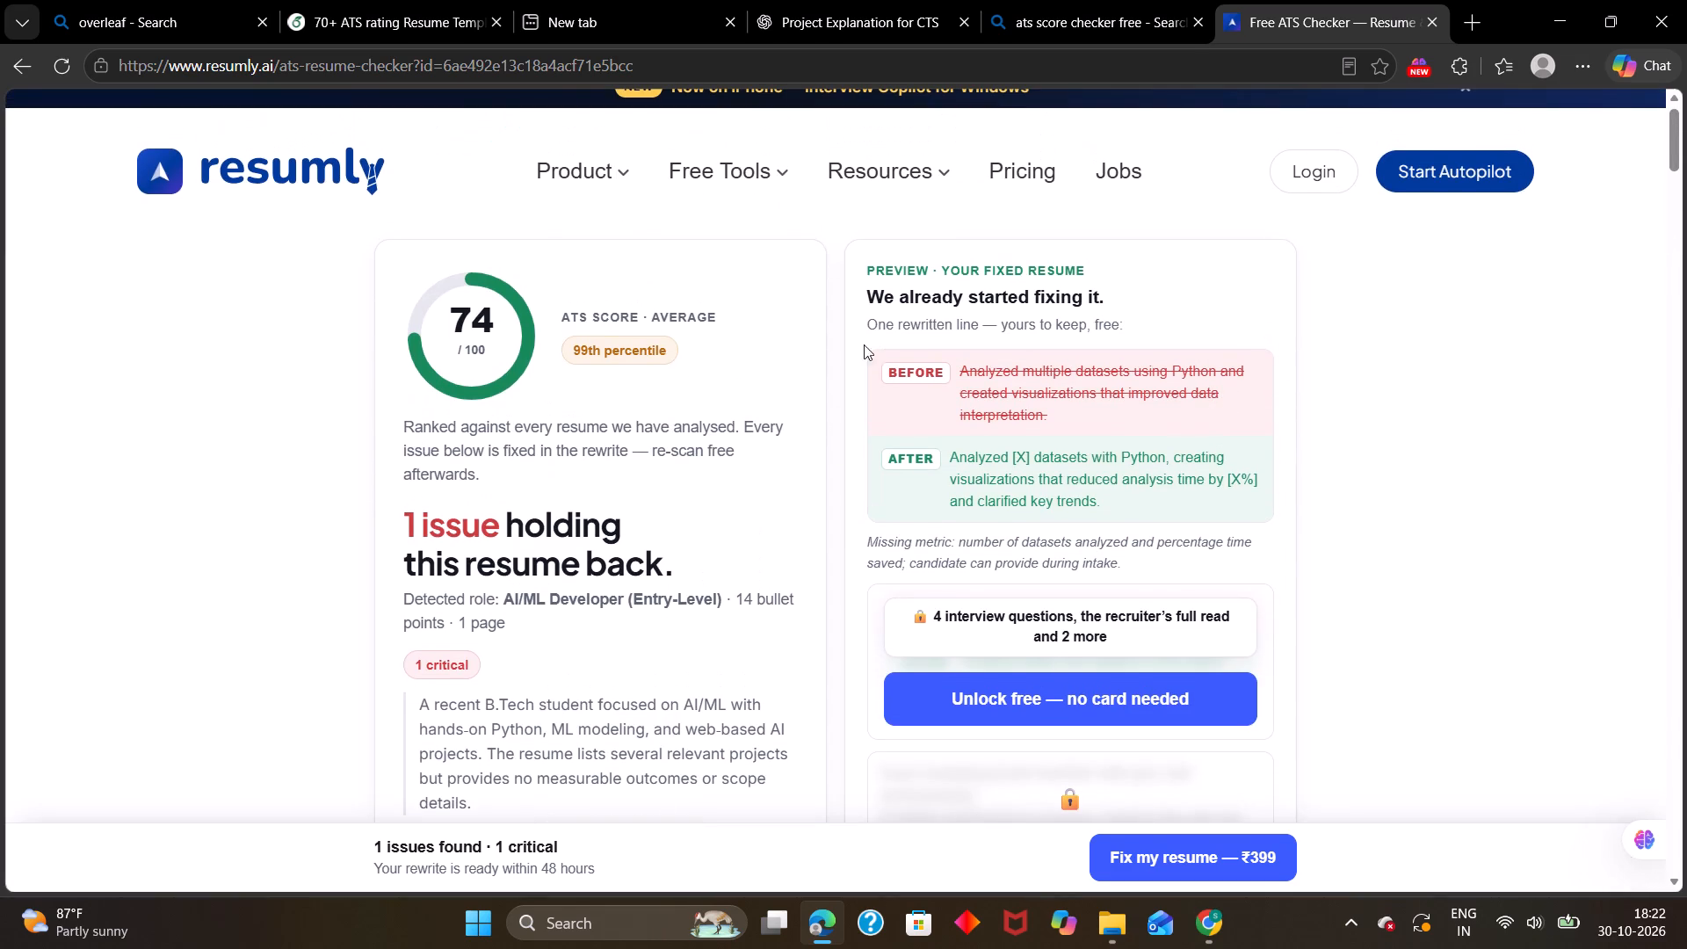
scroll(681, 595, "down", 1)
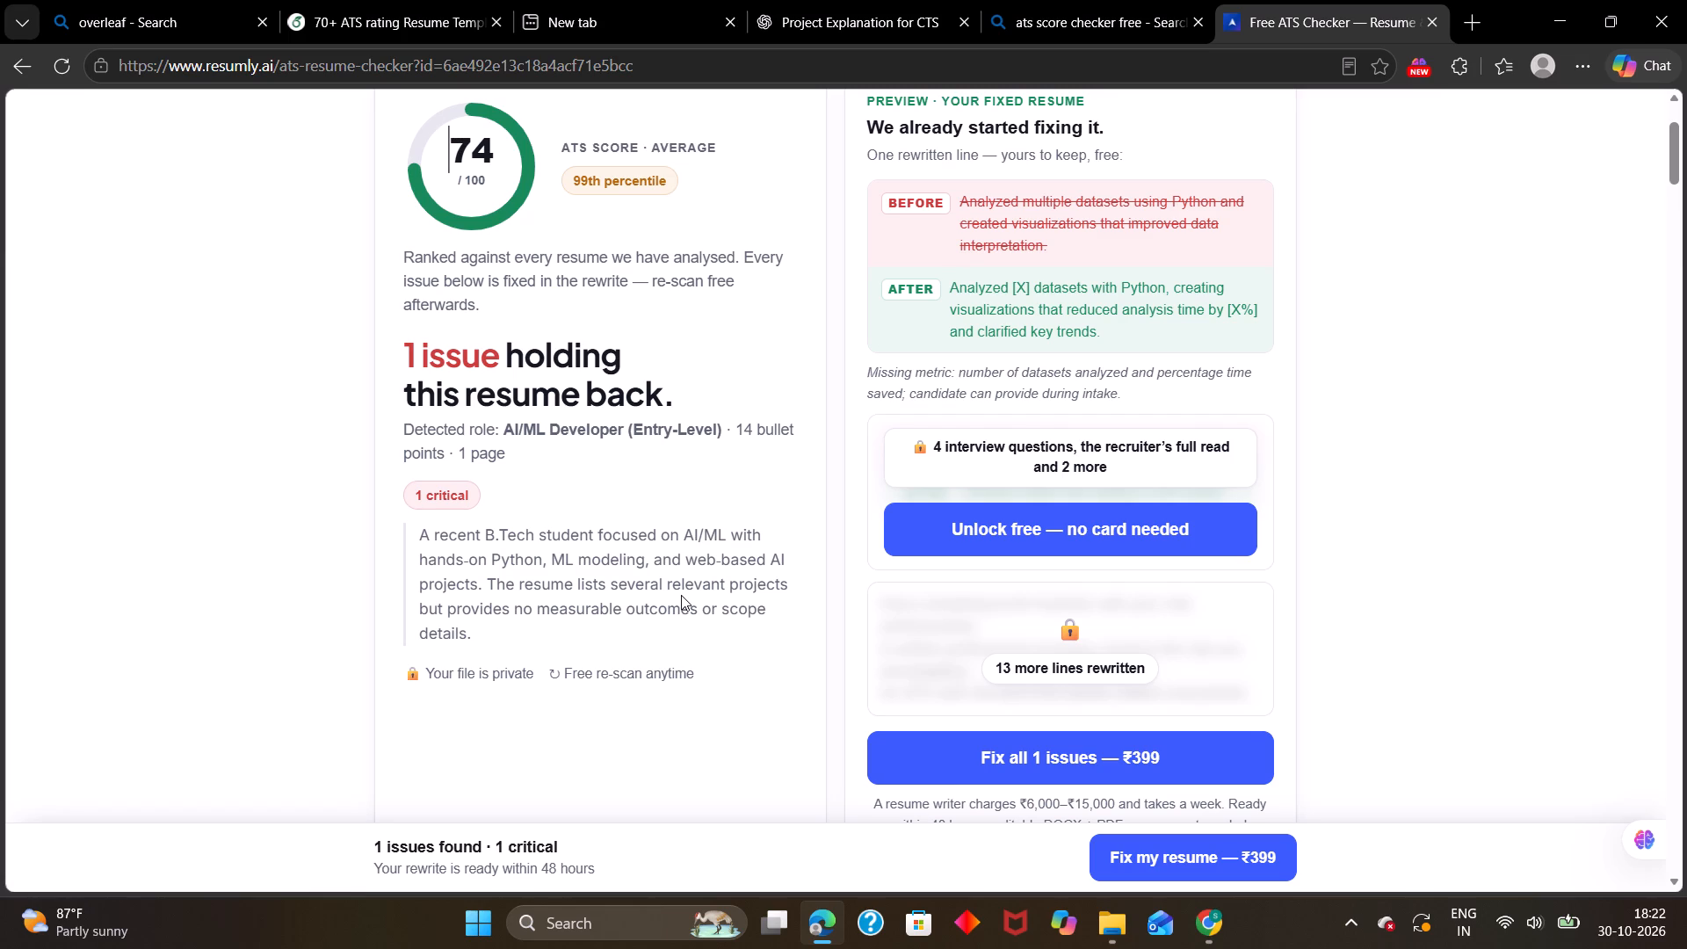
scroll(929, 515, "up", 3)
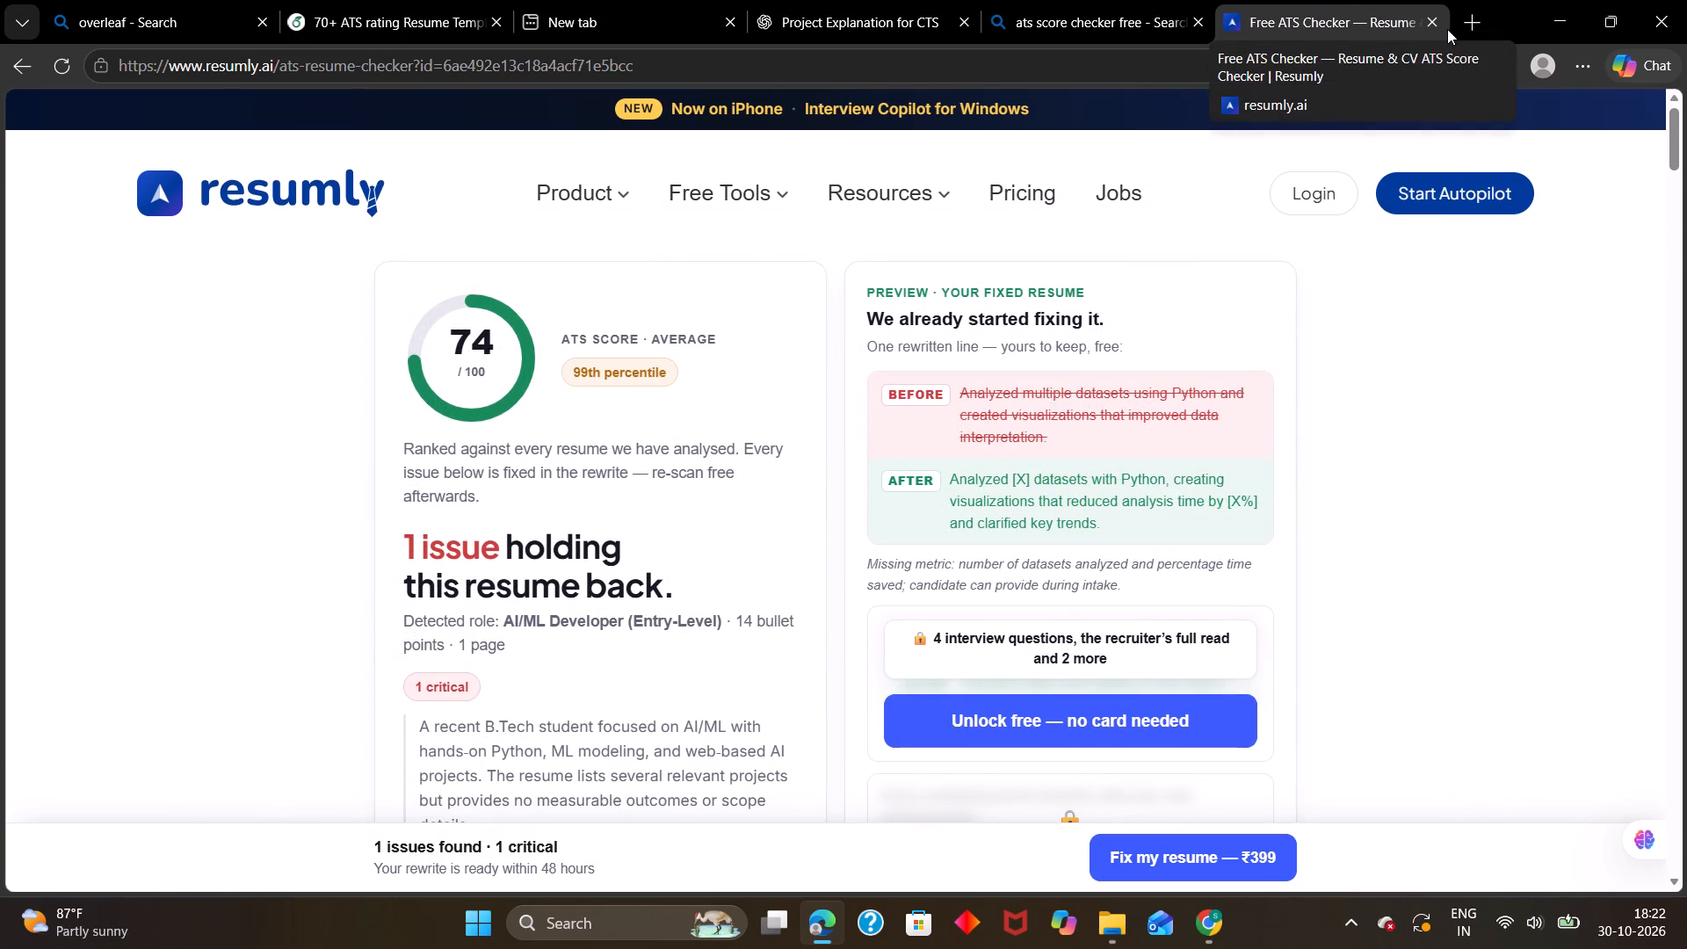
left_click(1442, 26)
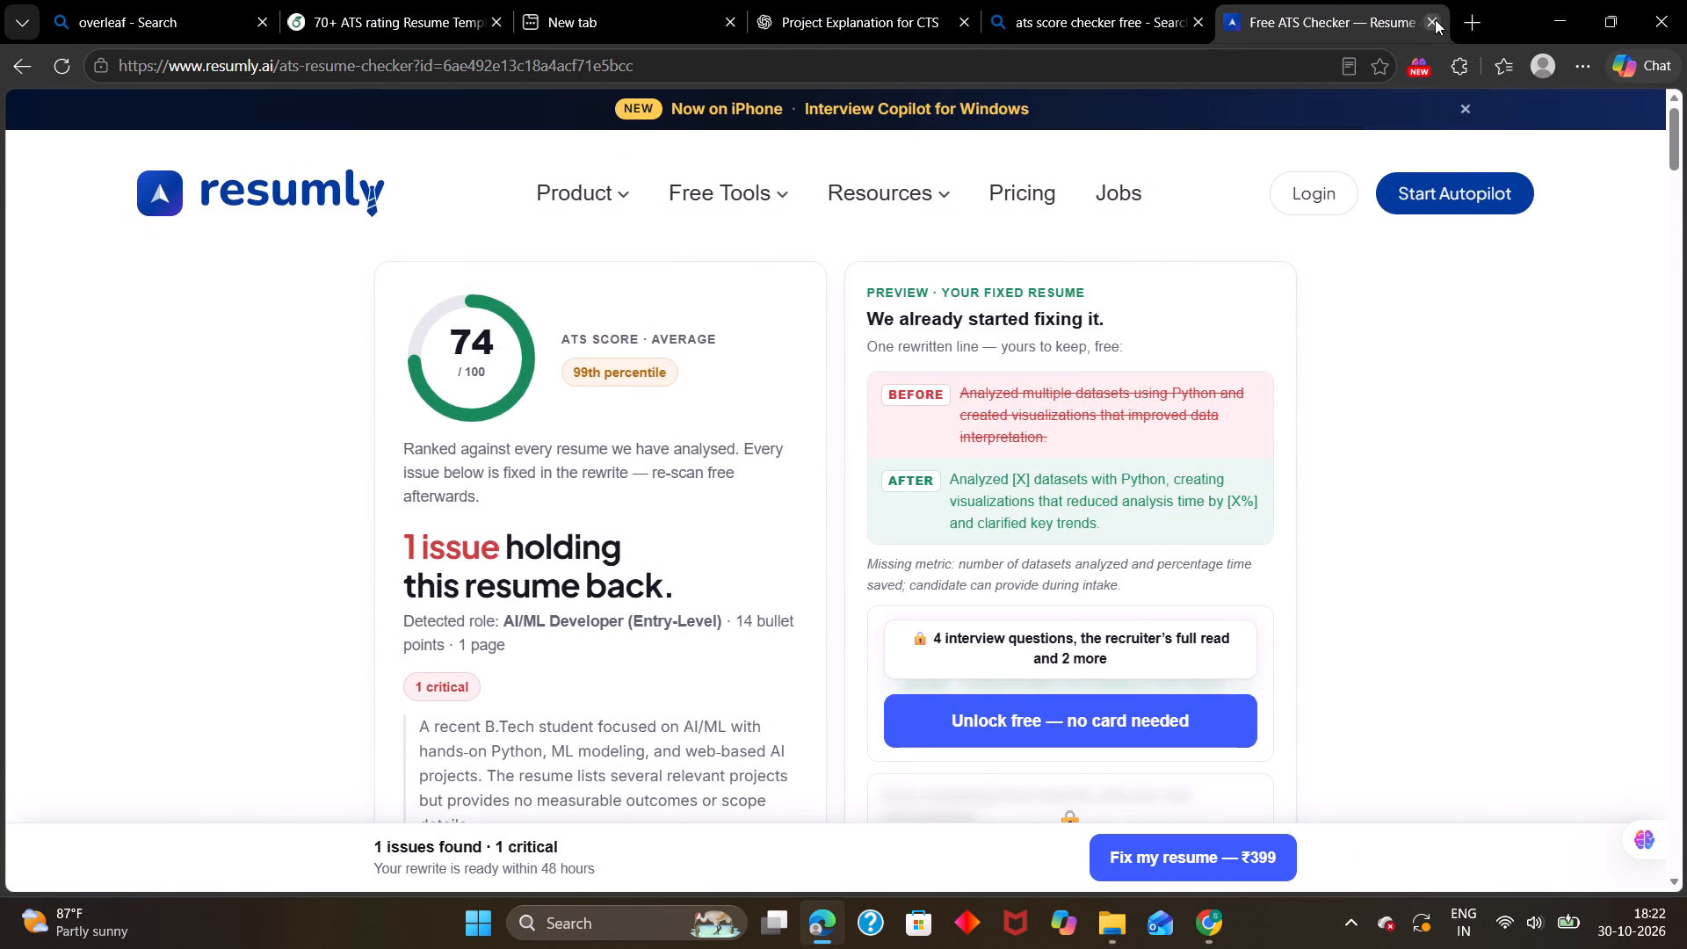
left_click(1431, 19)
Open My Perfect Resume's Free ATS Resume Checker from the search results and upload the 70__ATS_rating_Resume_Template PDF for scanning.
scroll(556, 649, "down", 3)
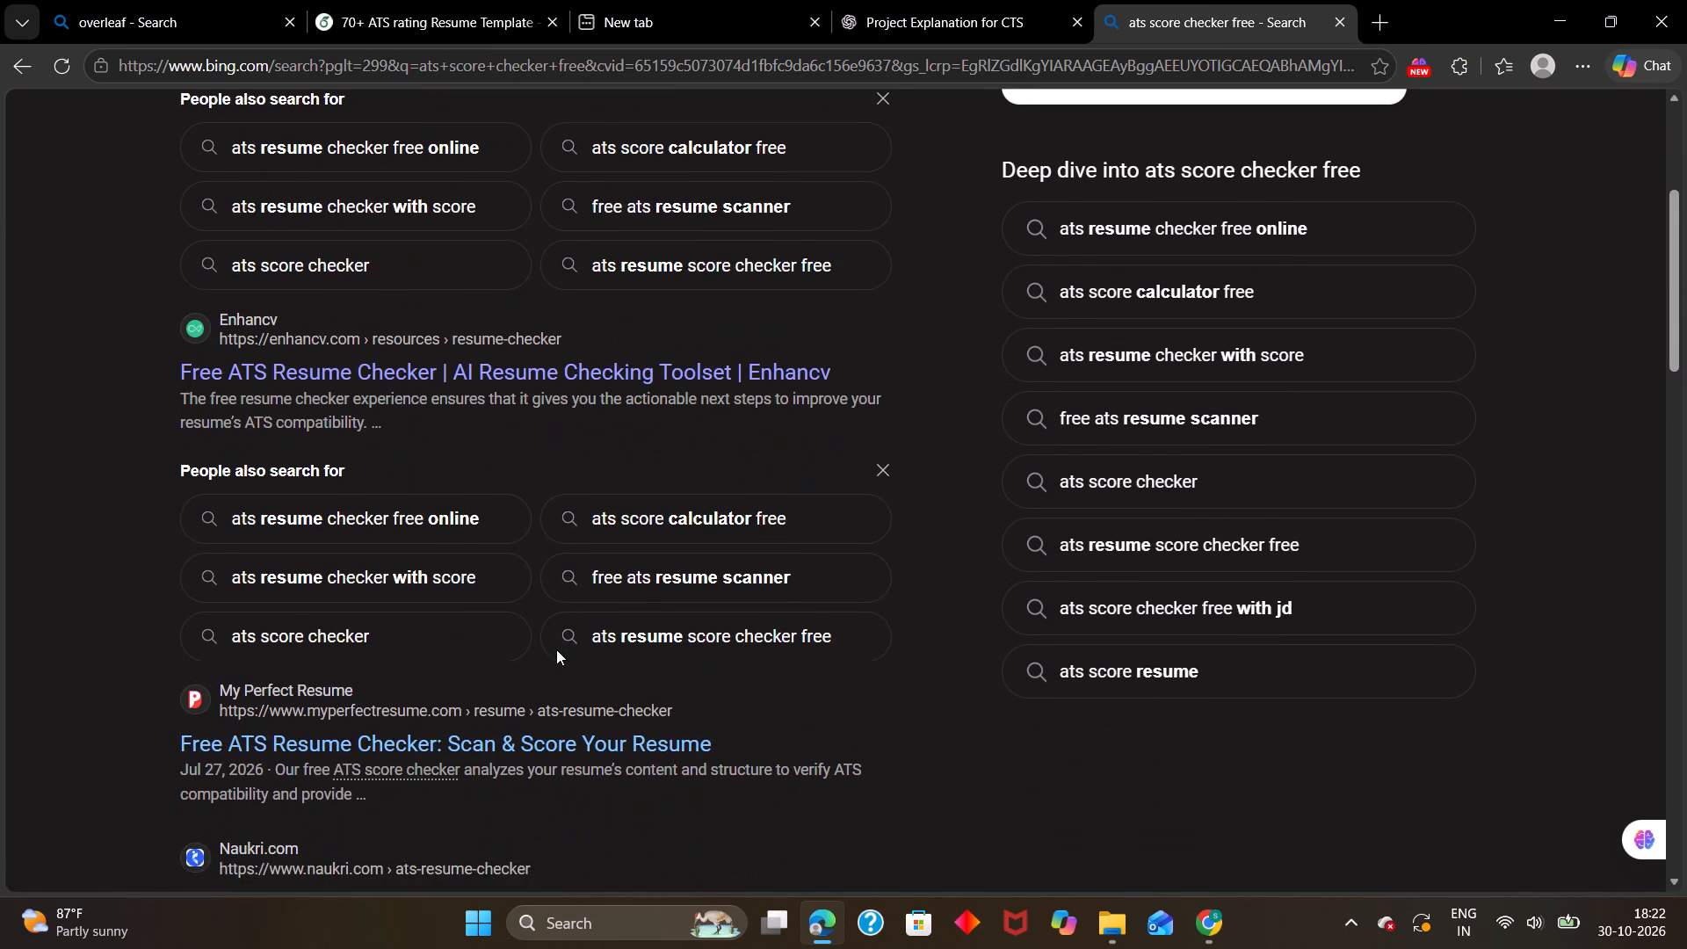
scroll(556, 649, "down", 1)
left_click(485, 639)
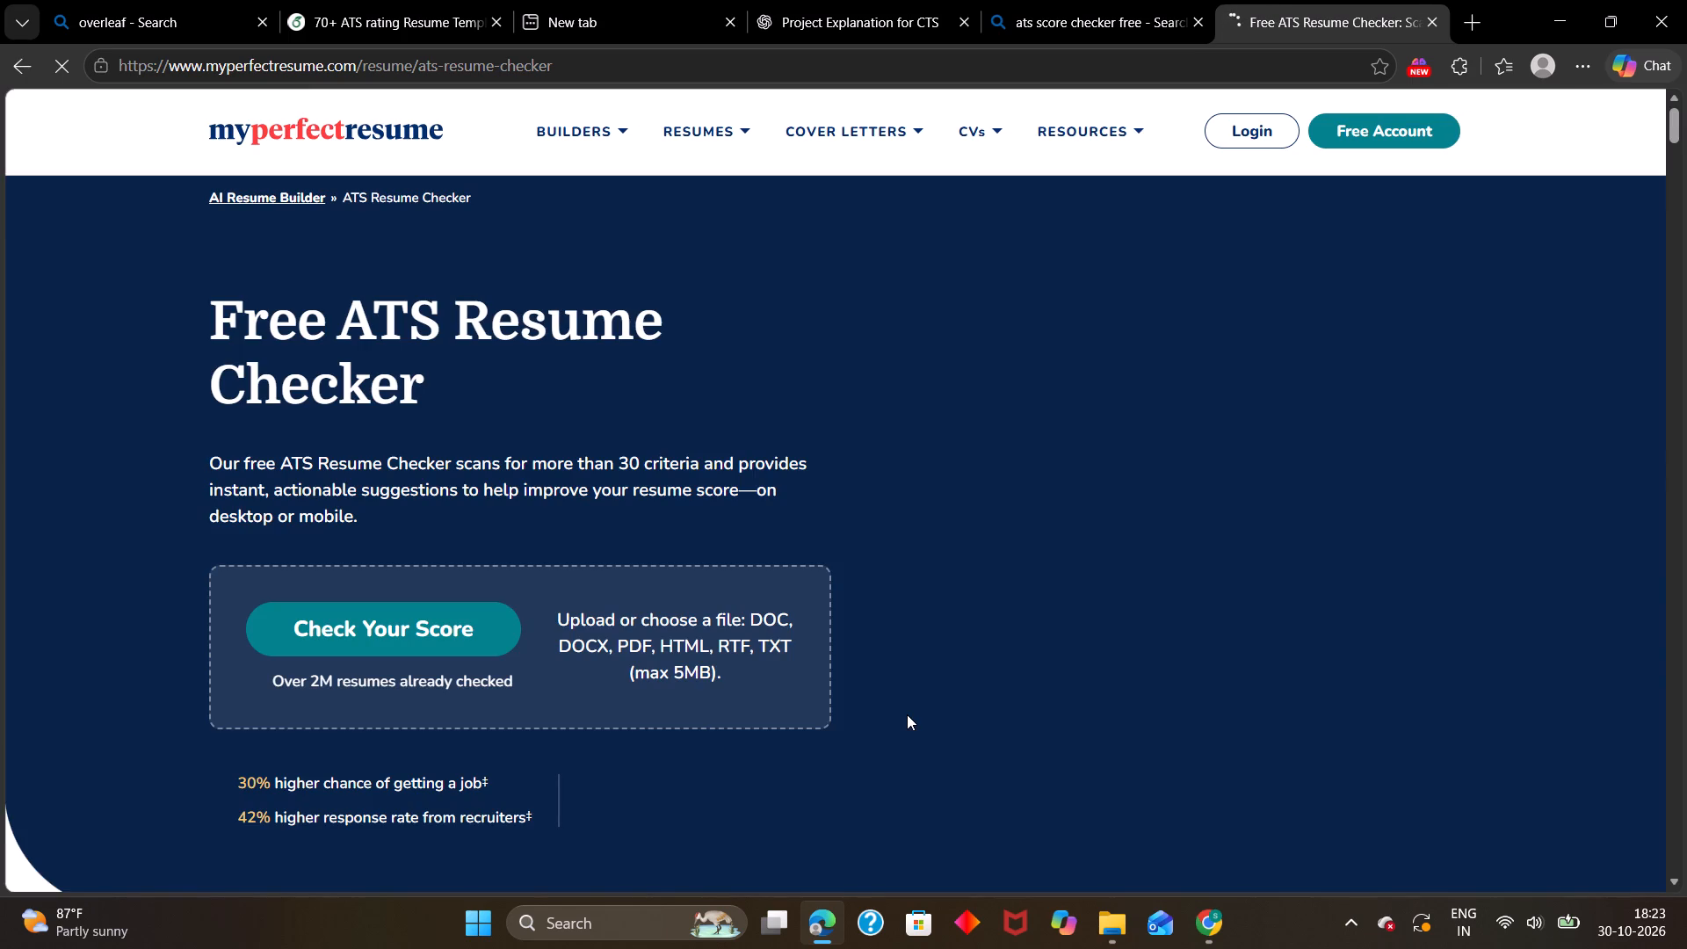
left_click(431, 615)
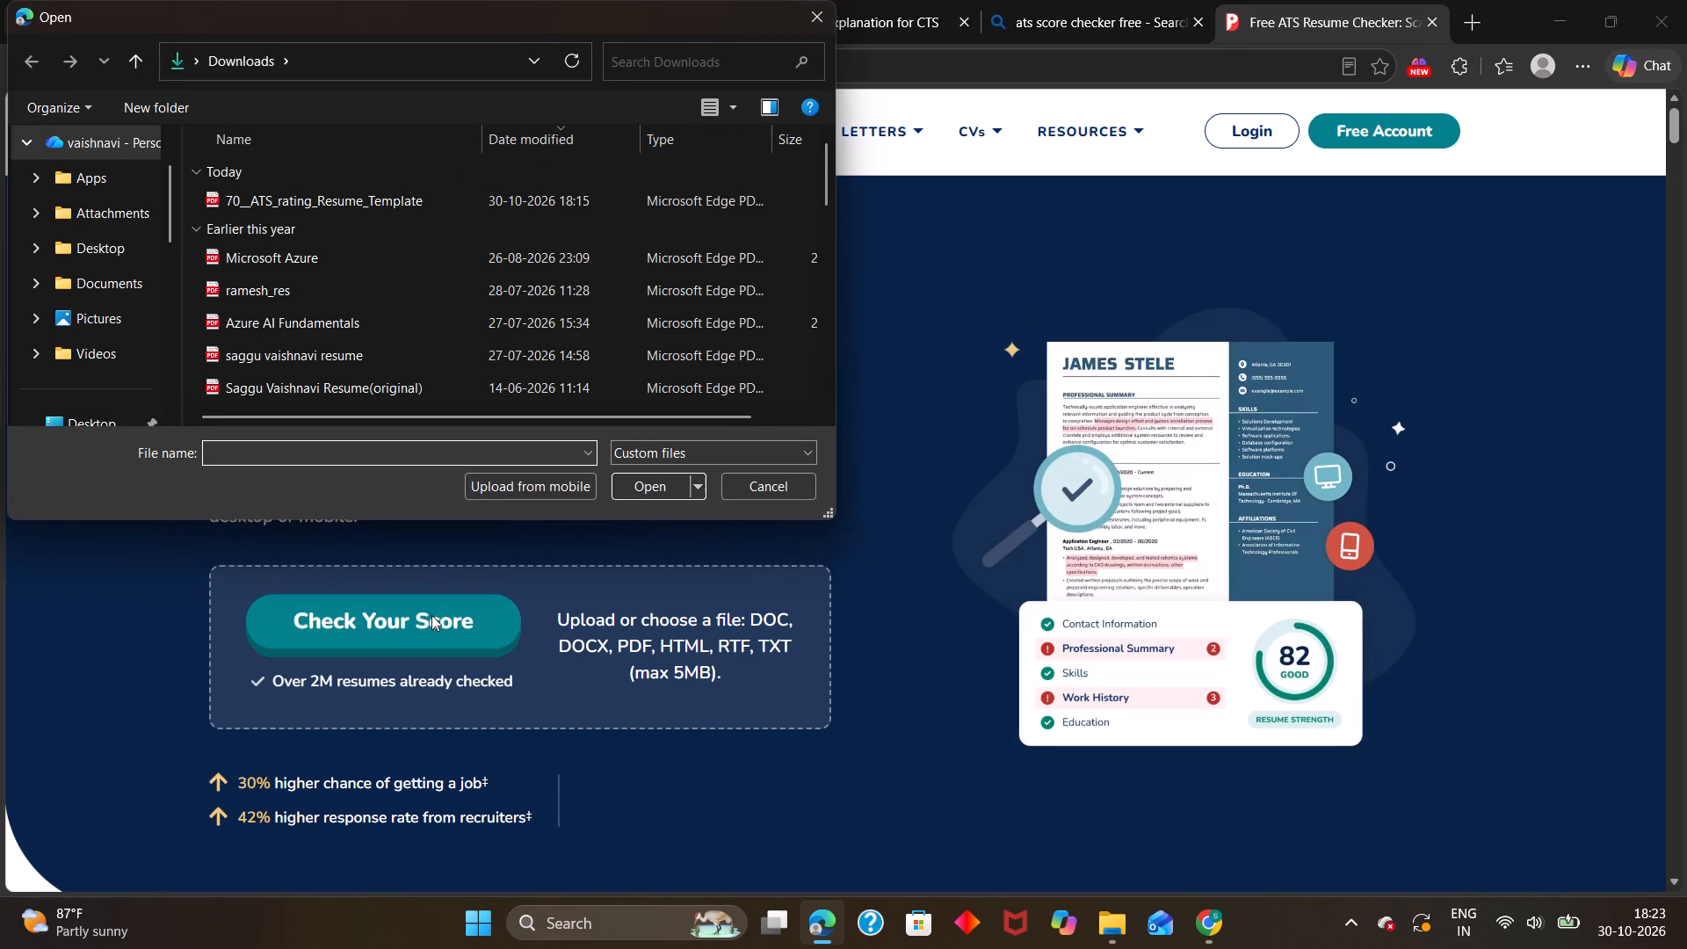
left_click(438, 192)
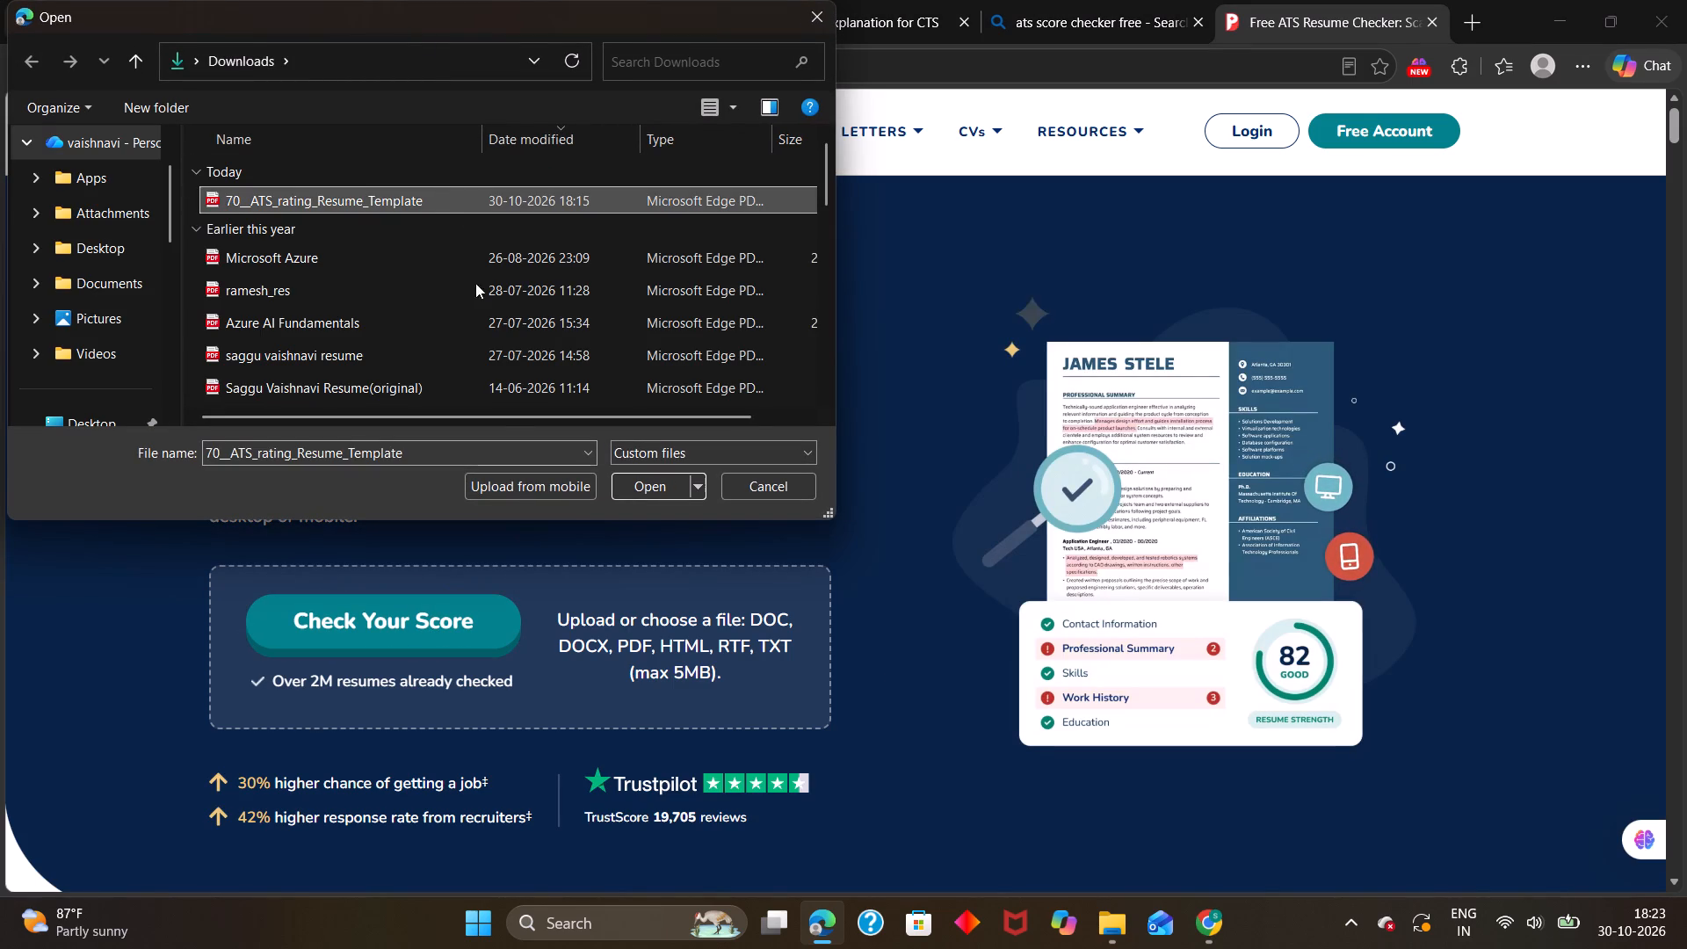
left_click(637, 493)
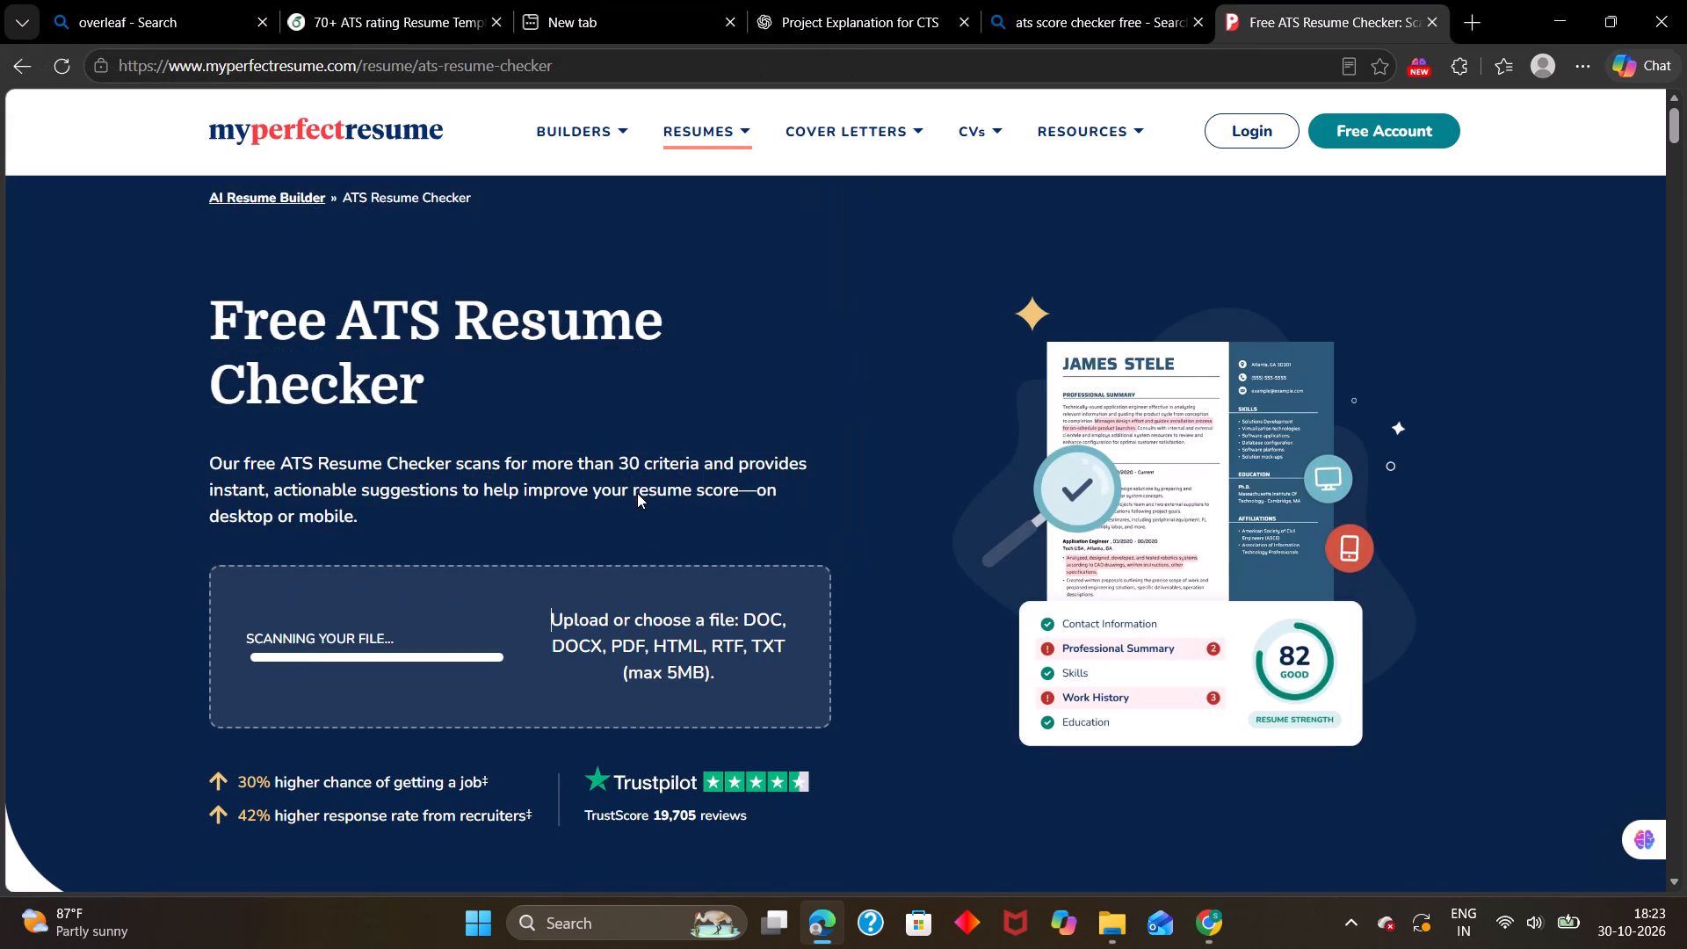
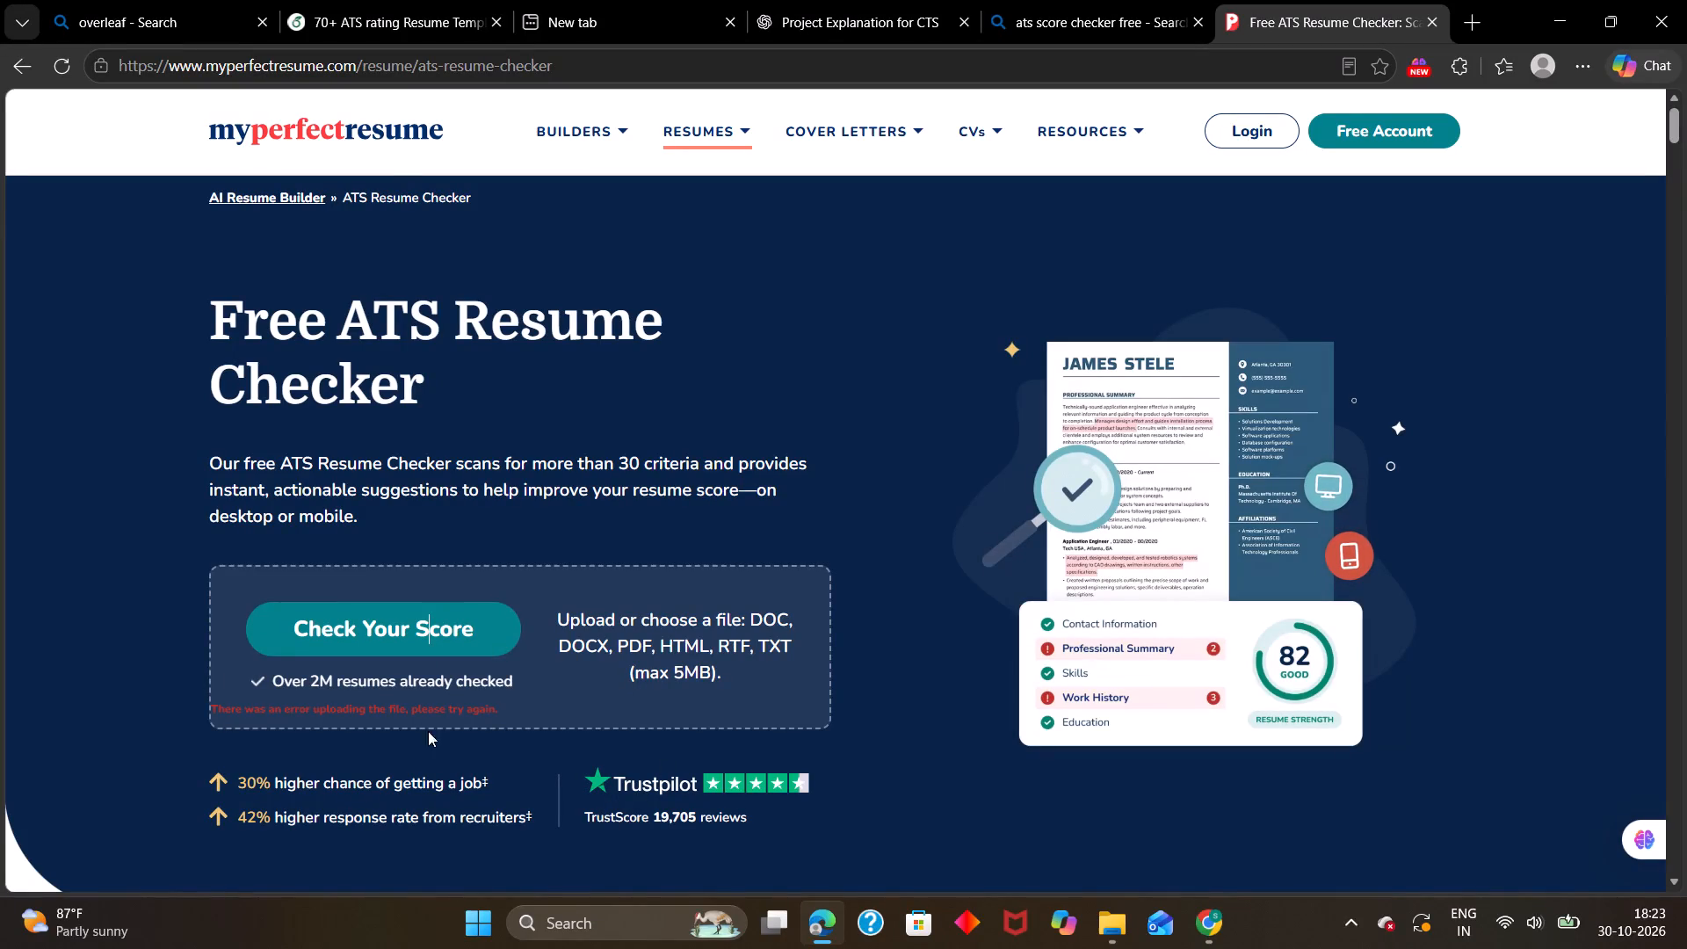
Upload the 70__ATS_rating_Resume_Template PDF from Downloads to the MyPerfectResume checker again for scoring.
left_click(386, 624)
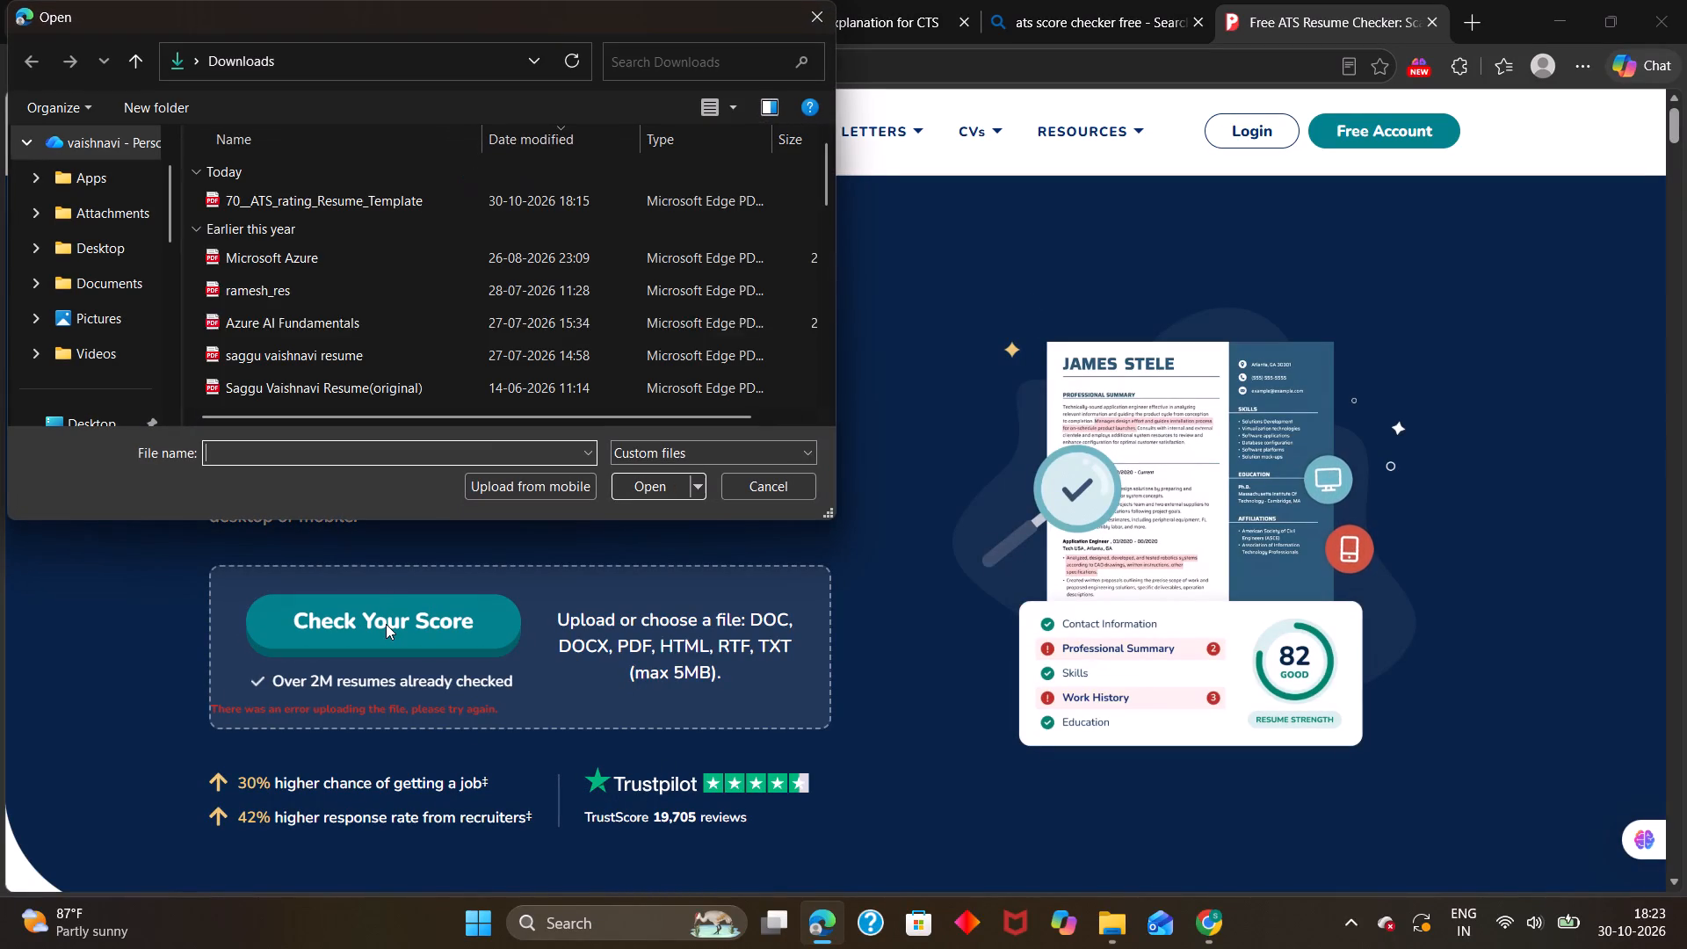
left_click(360, 203)
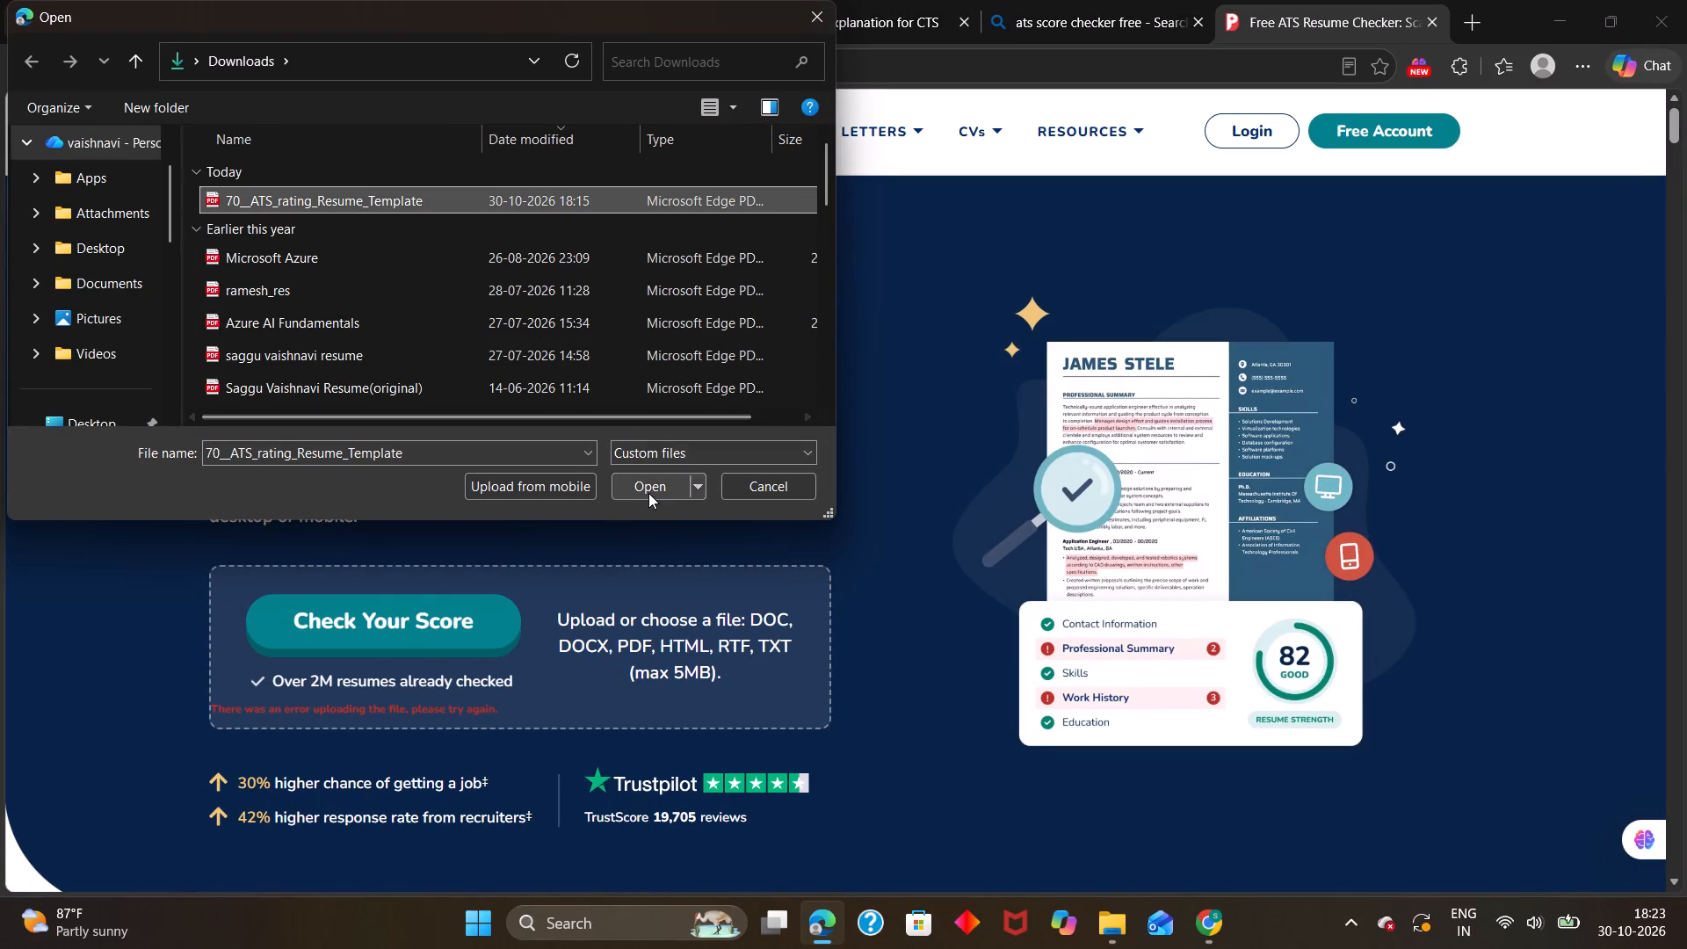
left_click(648, 493)
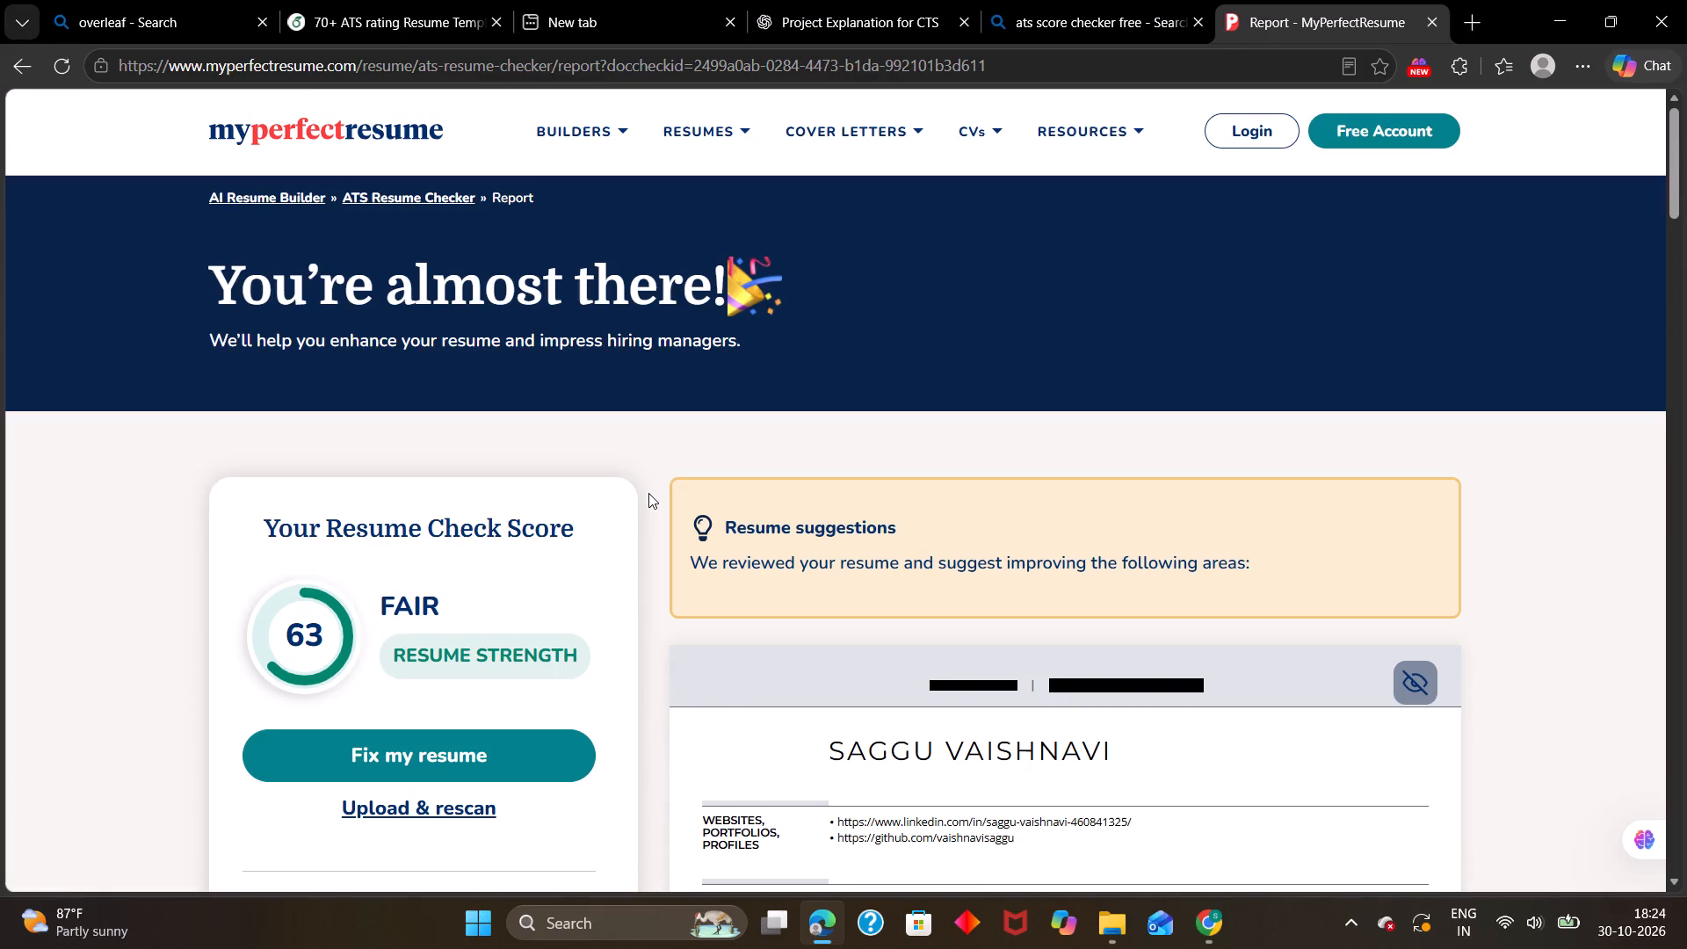
scroll(699, 527, "down", 4)
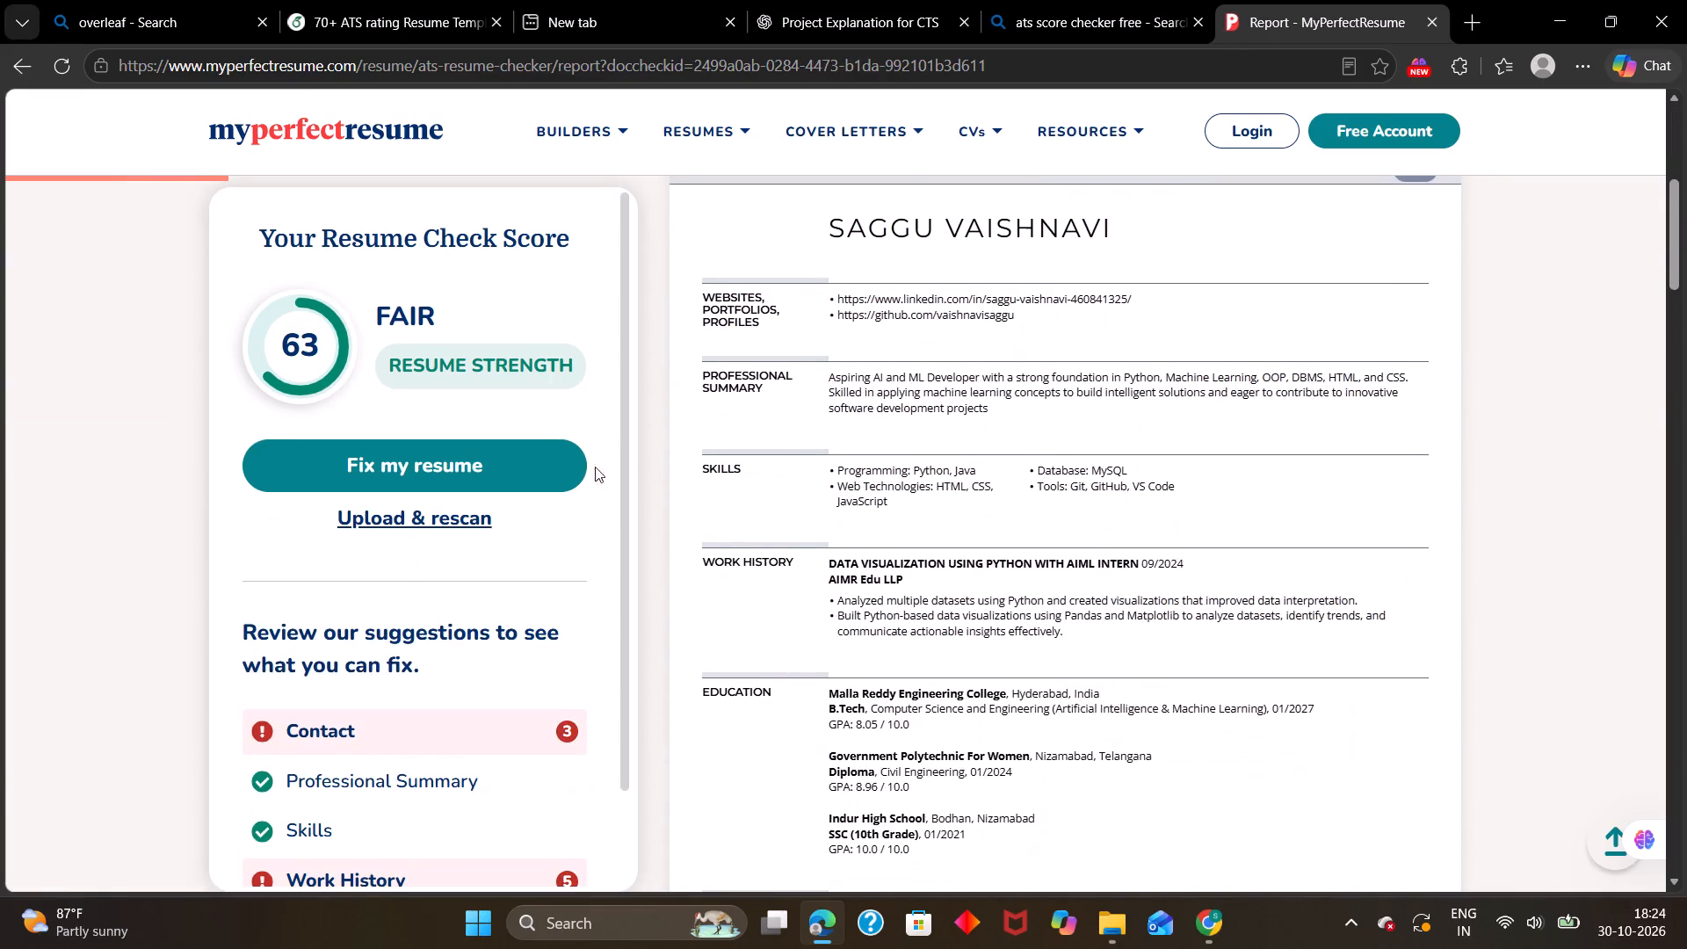
scroll(527, 509, "down", 1)
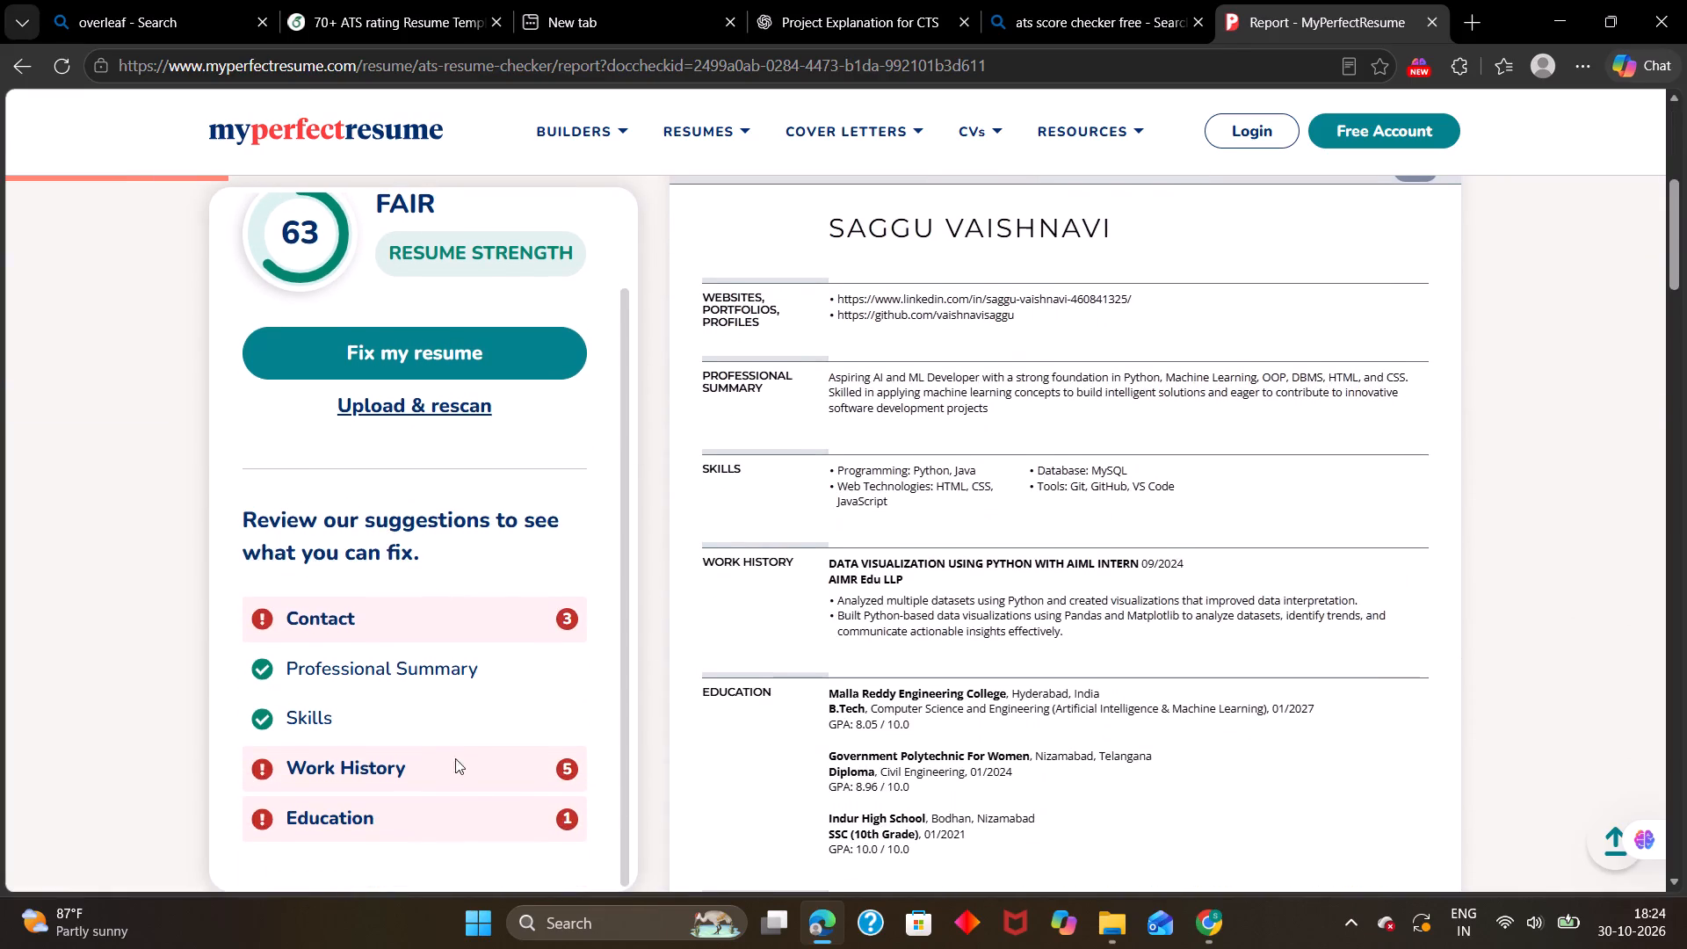
left_click(539, 833)
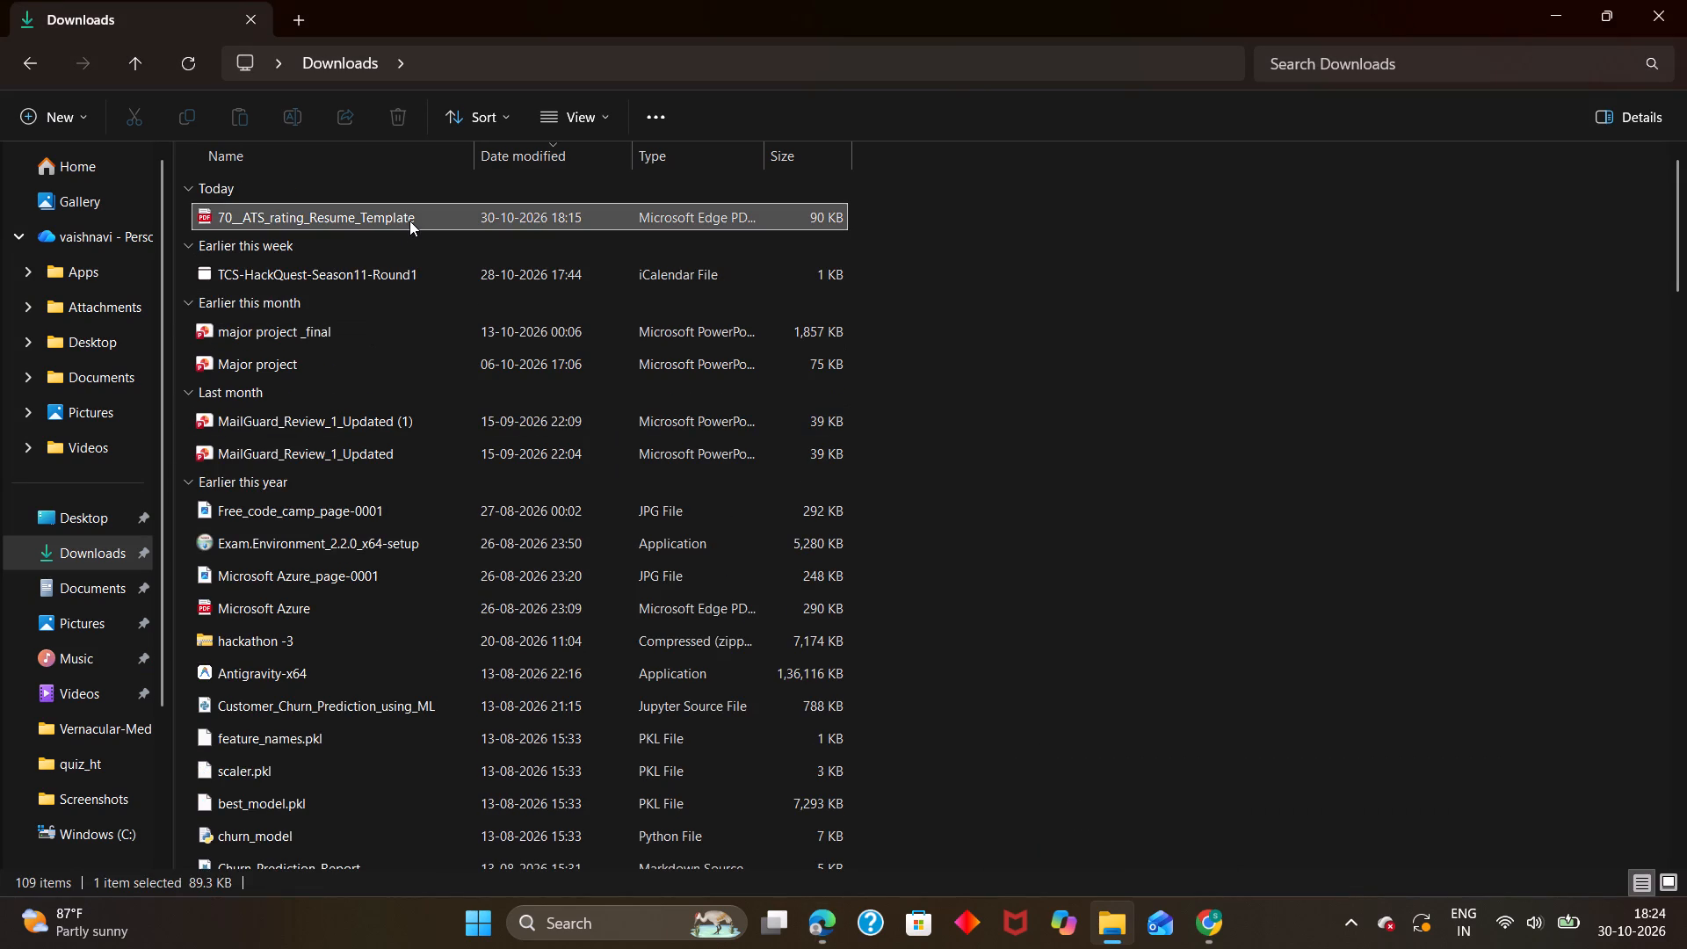
left_click(415, 214)
double_click(415, 214)
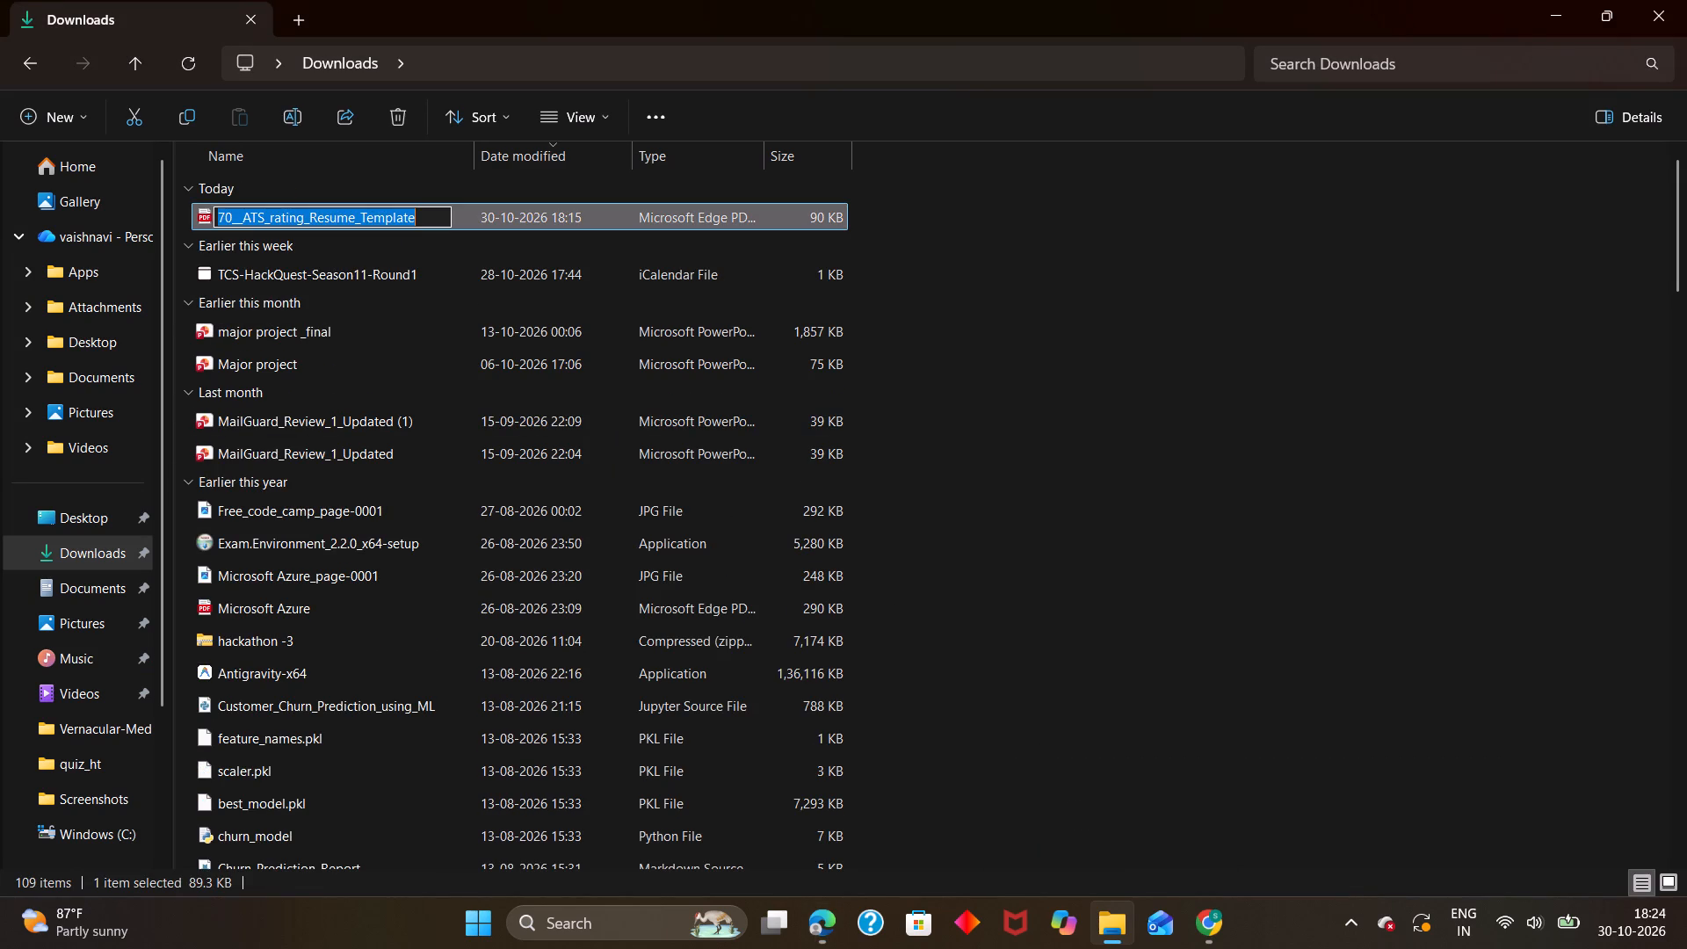
key("BackSpace")
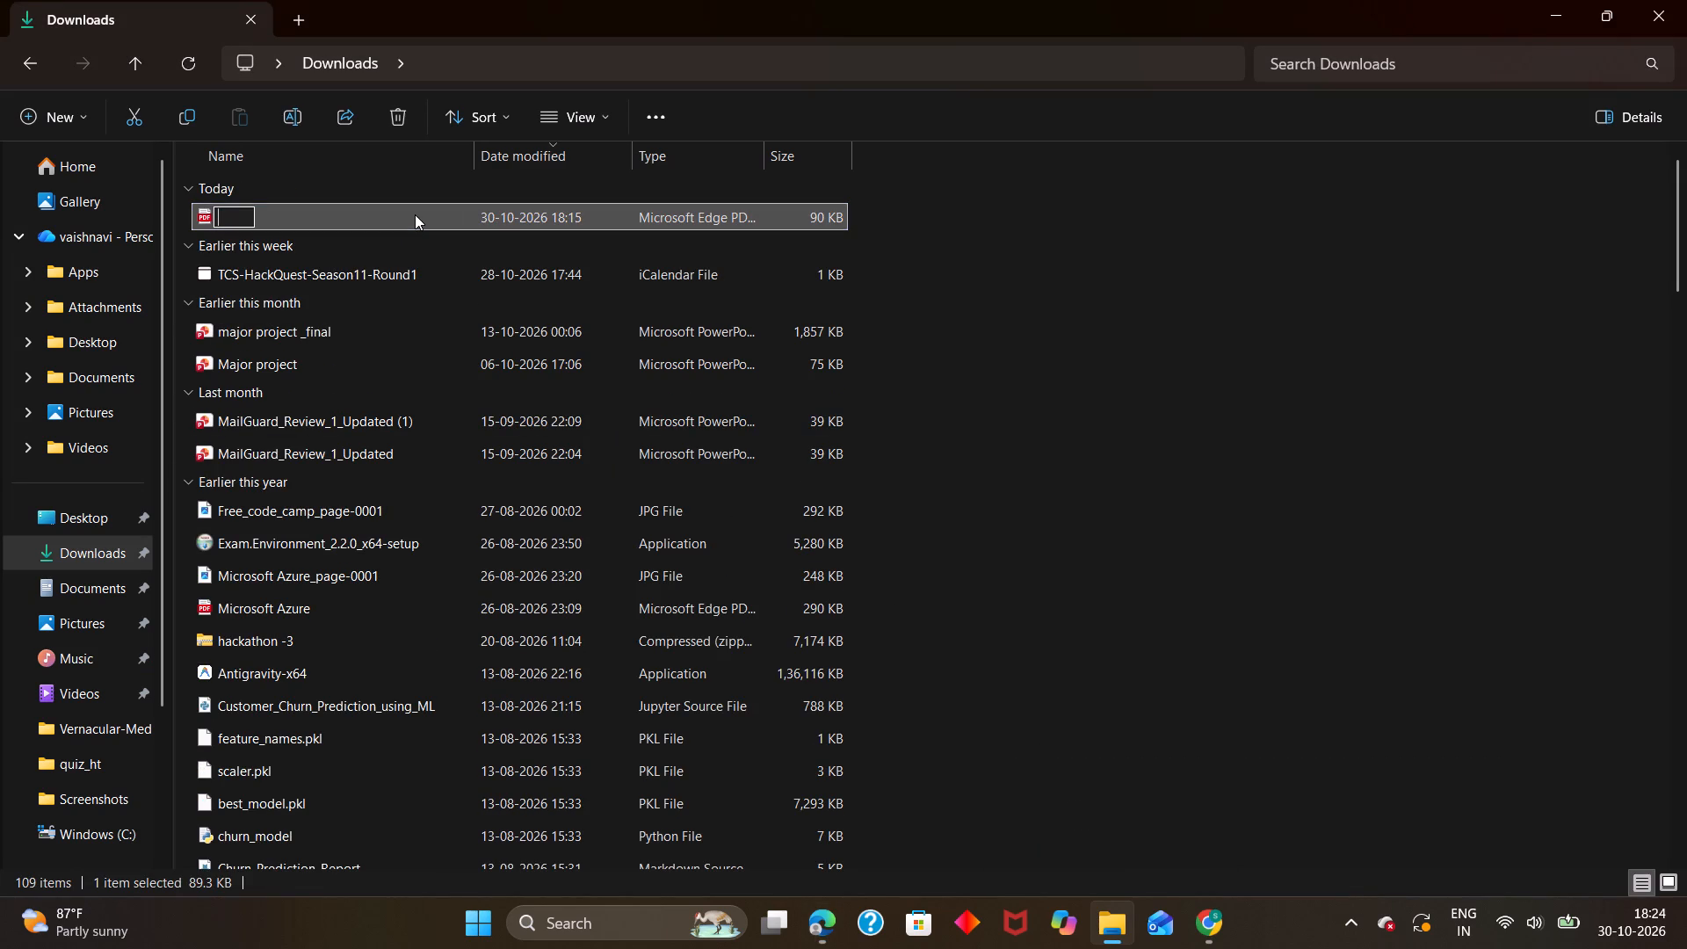
type("vaishnavi resume")
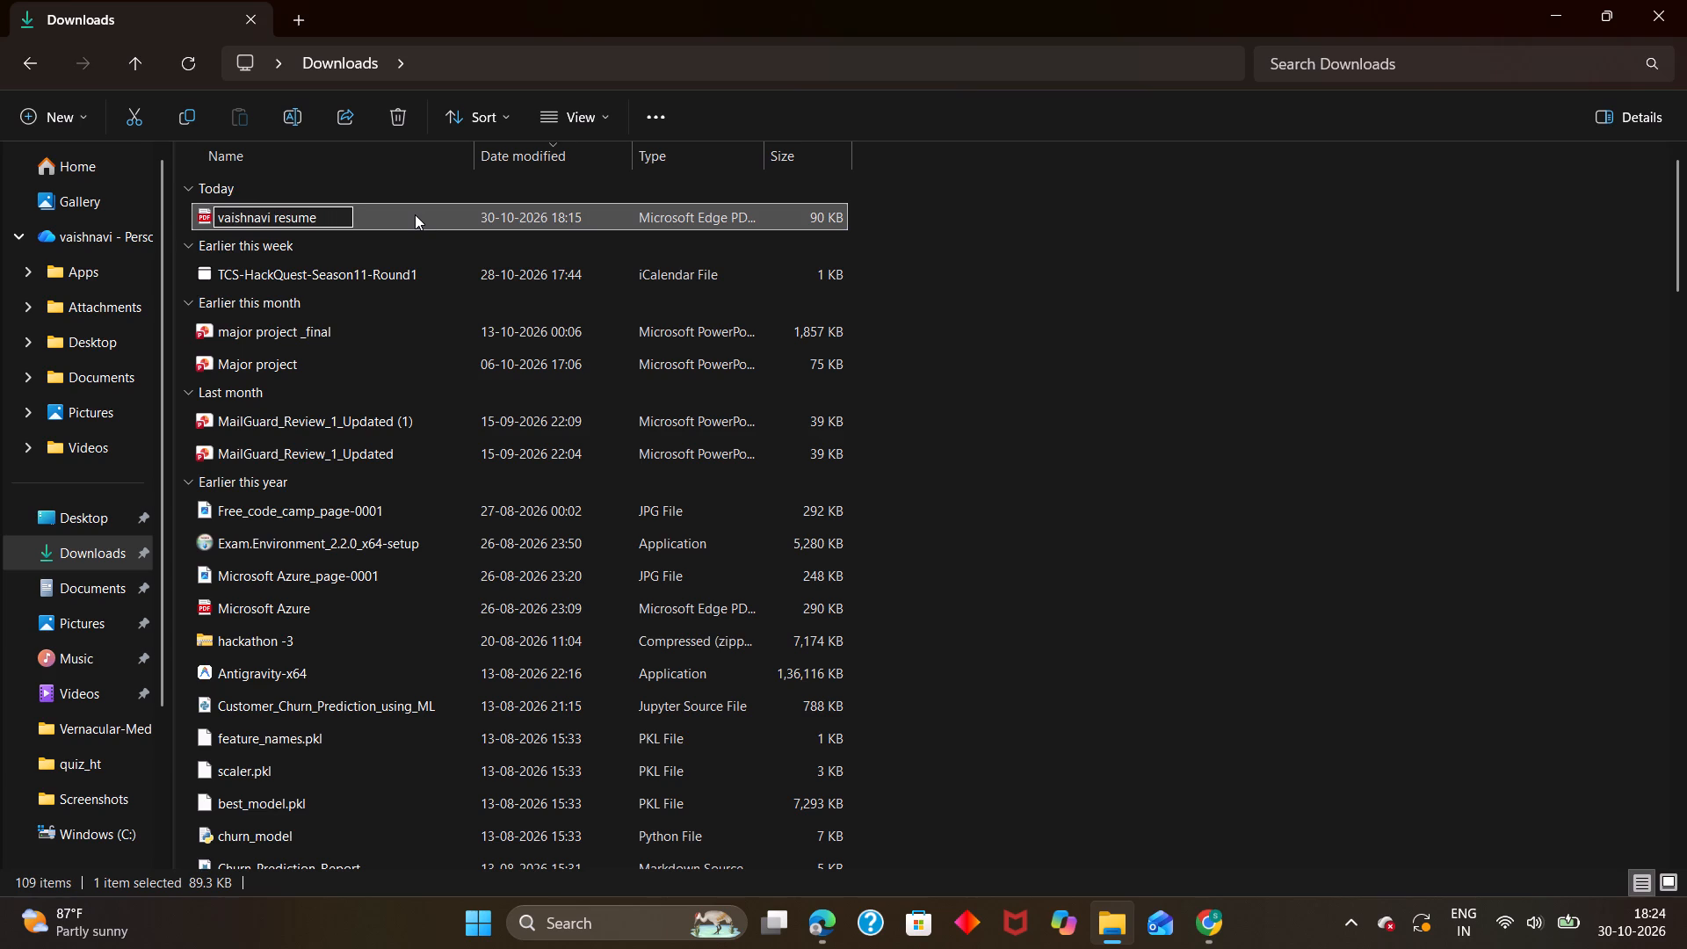
Complete the resume PDF's new name in Downloads by adding "(original)" after "vaishnavi resume".
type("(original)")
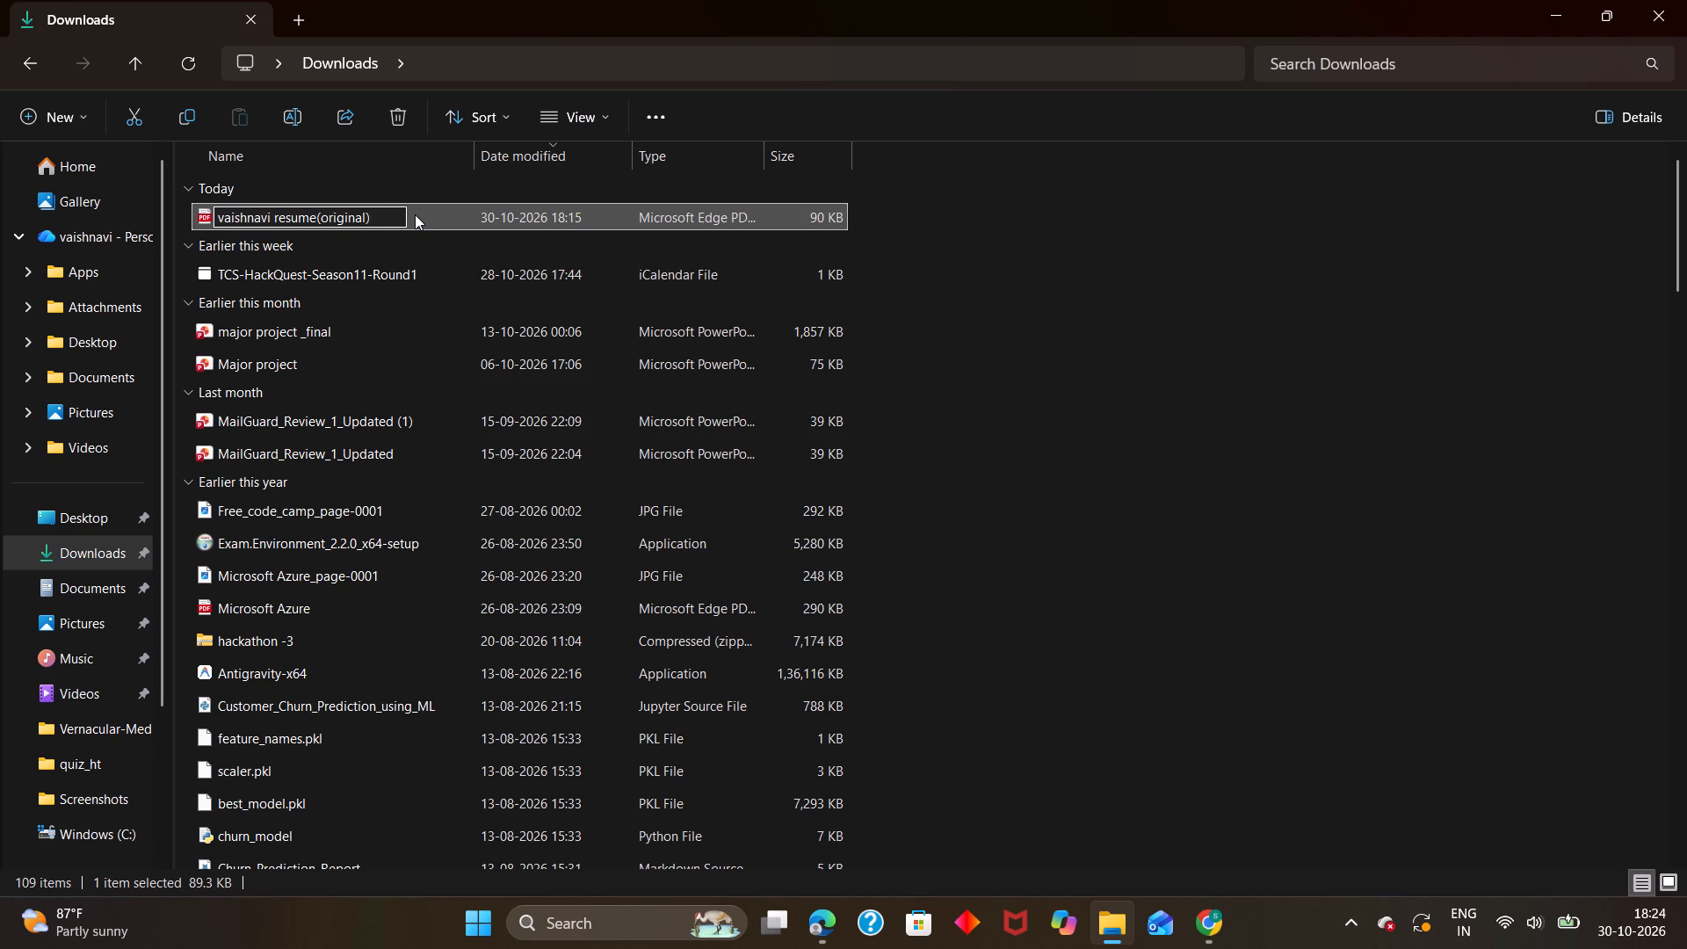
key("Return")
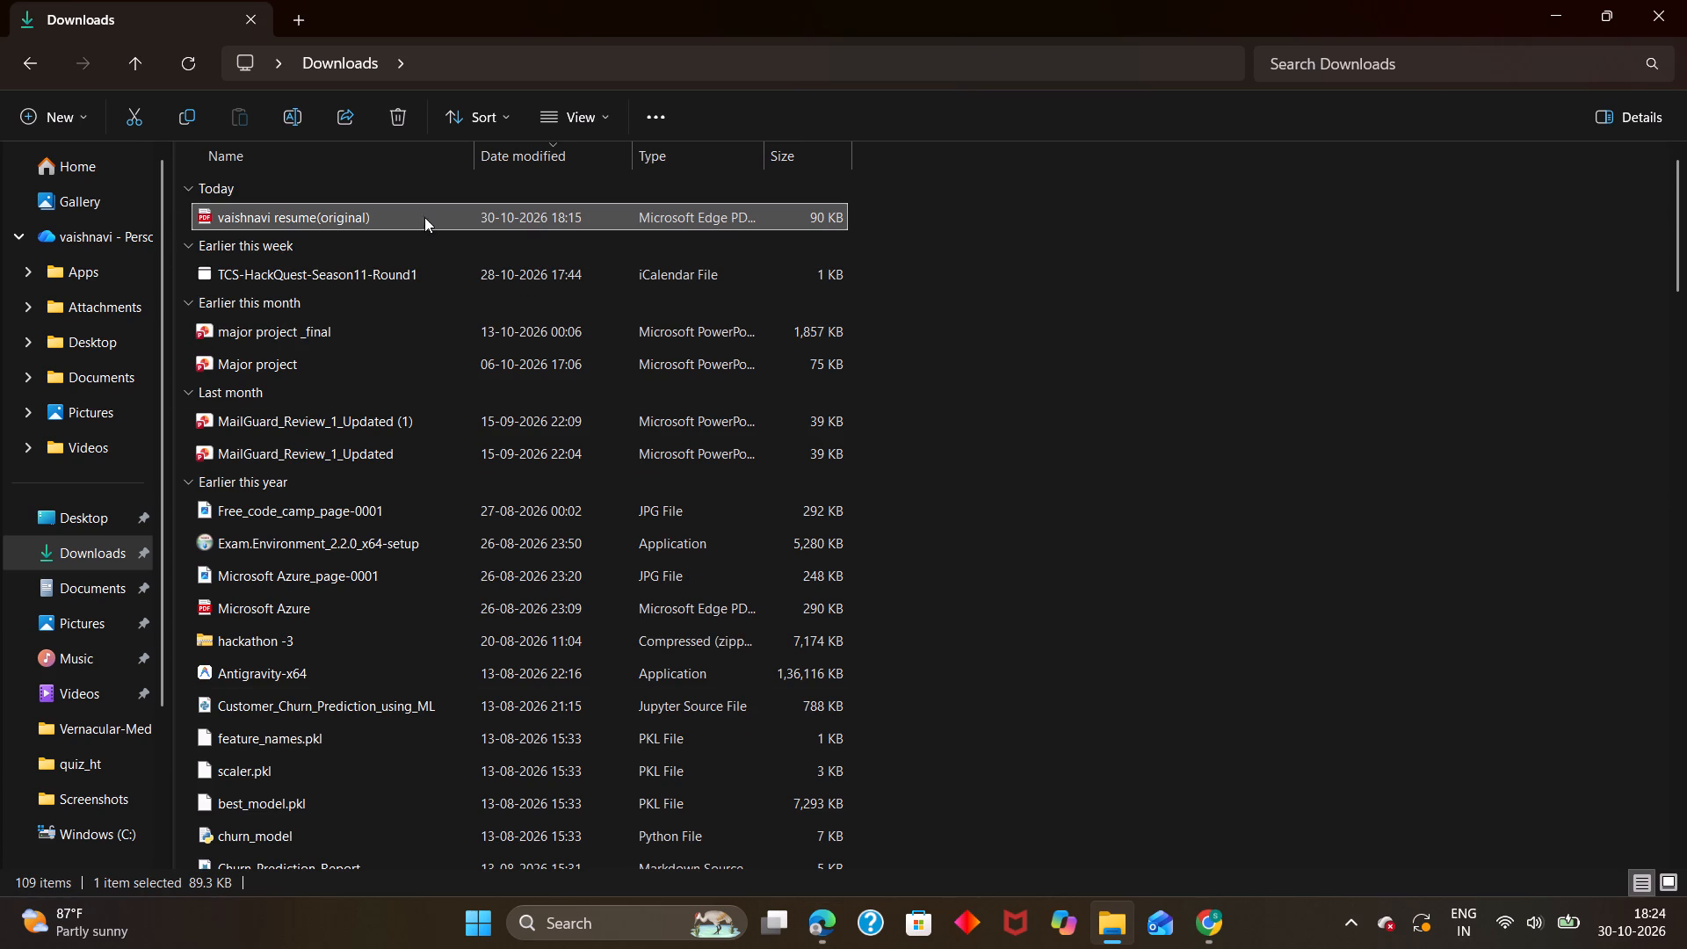
Share the renamed resume PDF through OneDrive, saving a copy in the top level of the personal OneDrive folder.
left_click(347, 117)
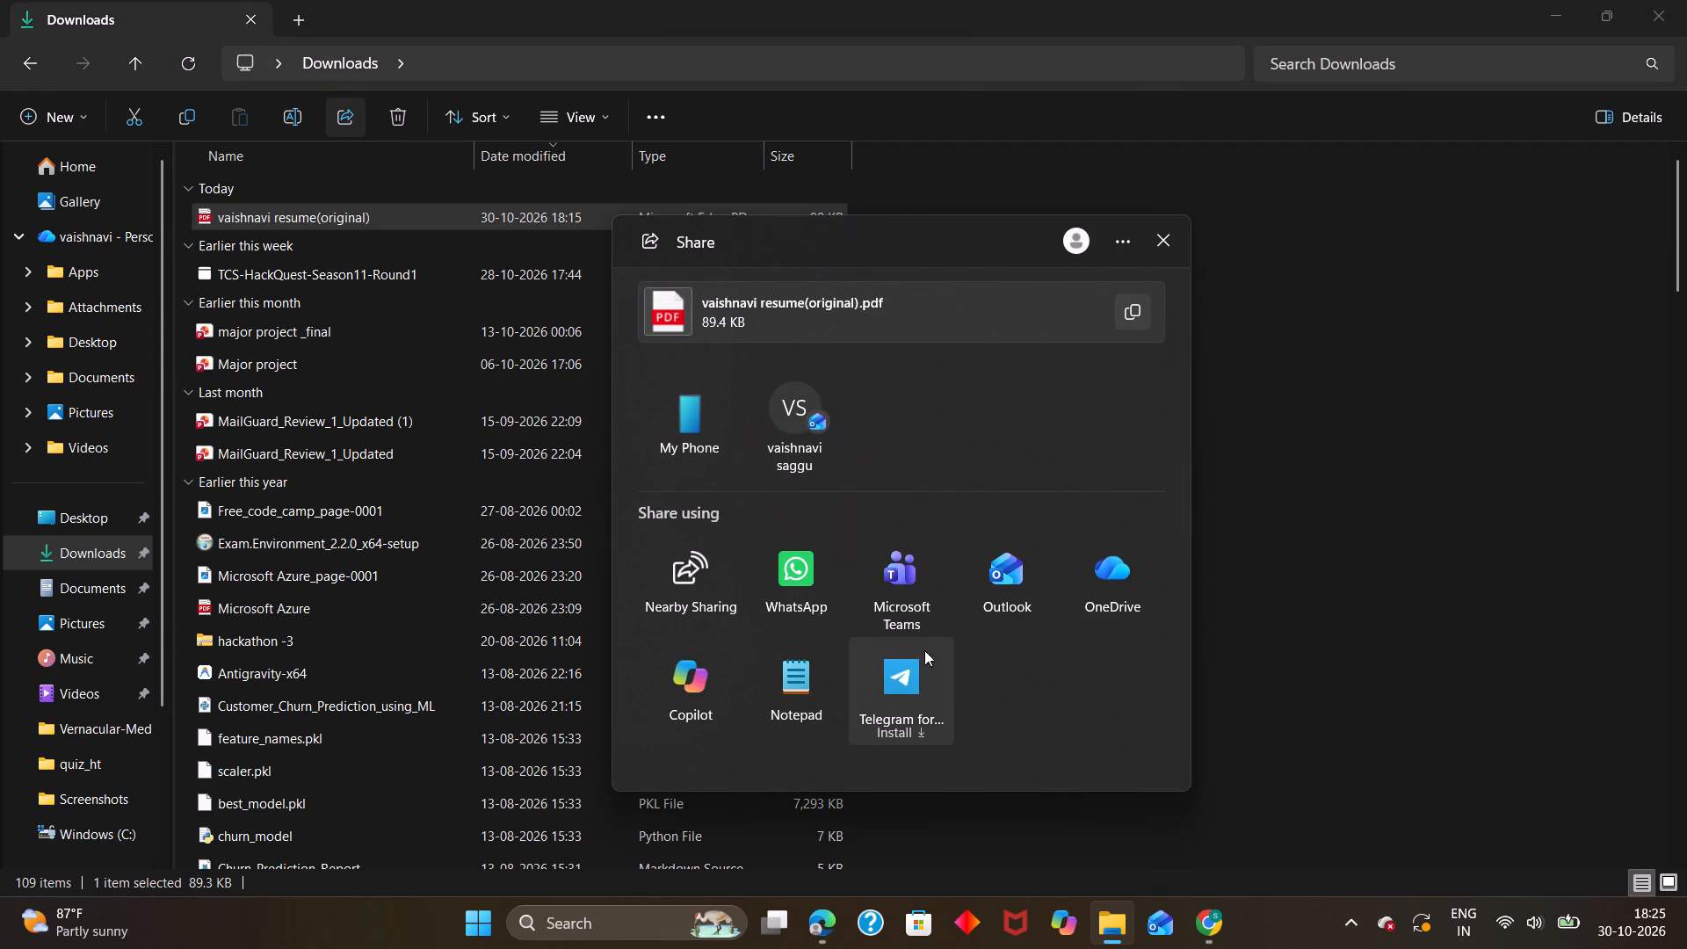
left_click(1109, 575)
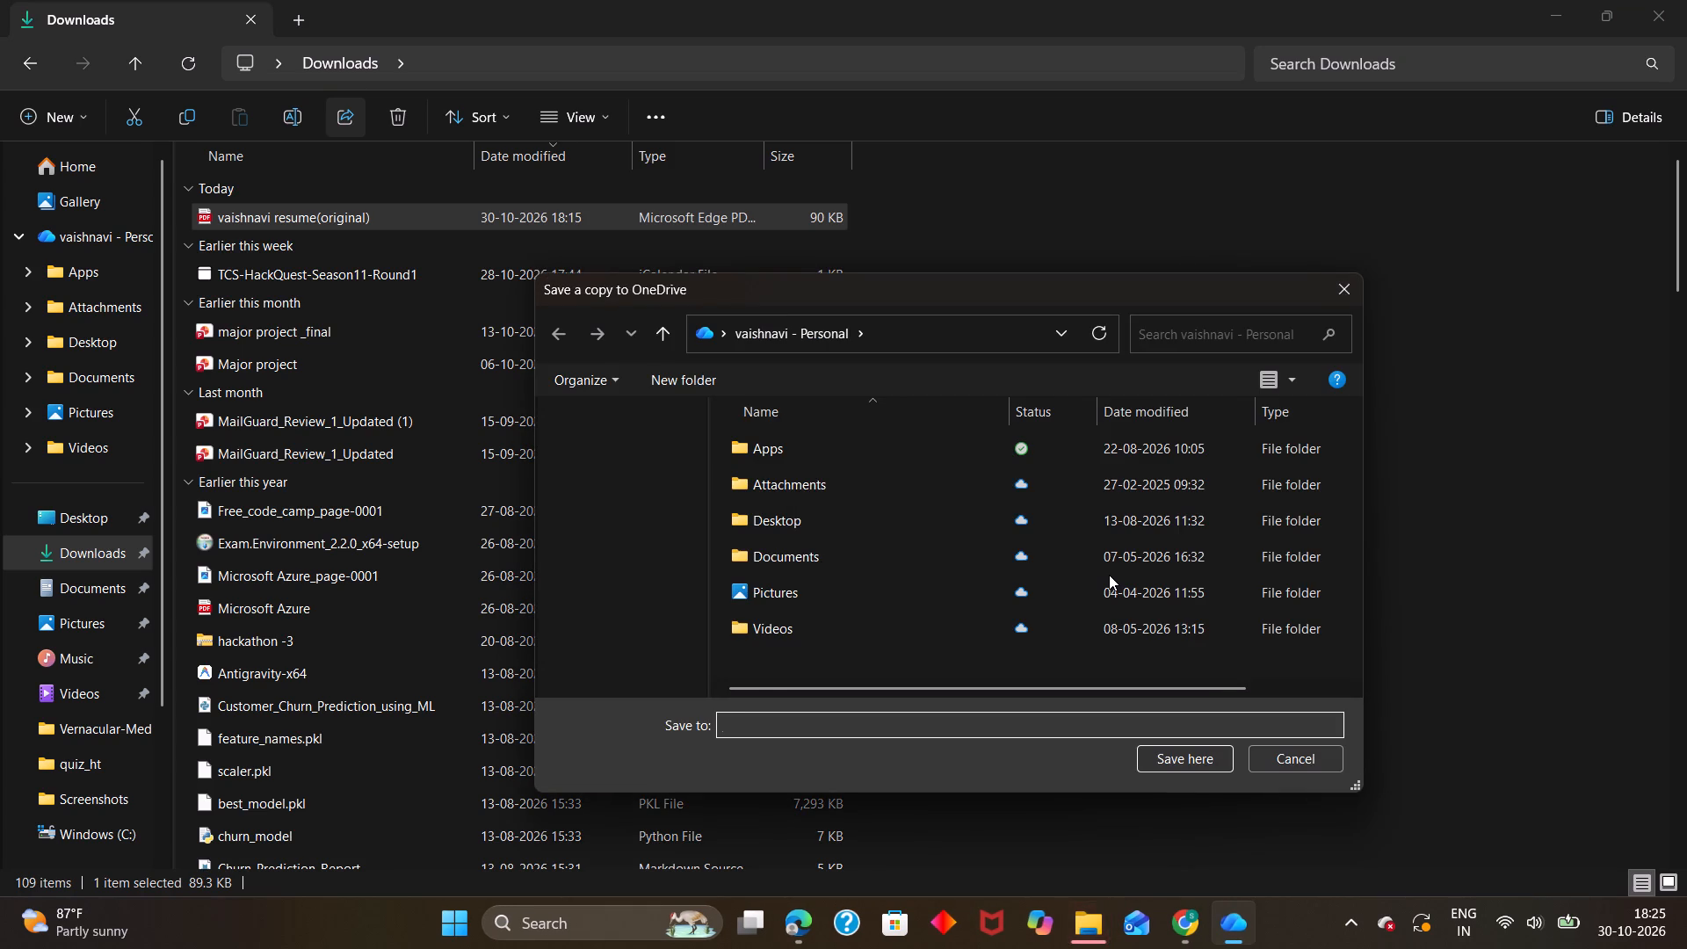
scroll(963, 543, "down", 4)
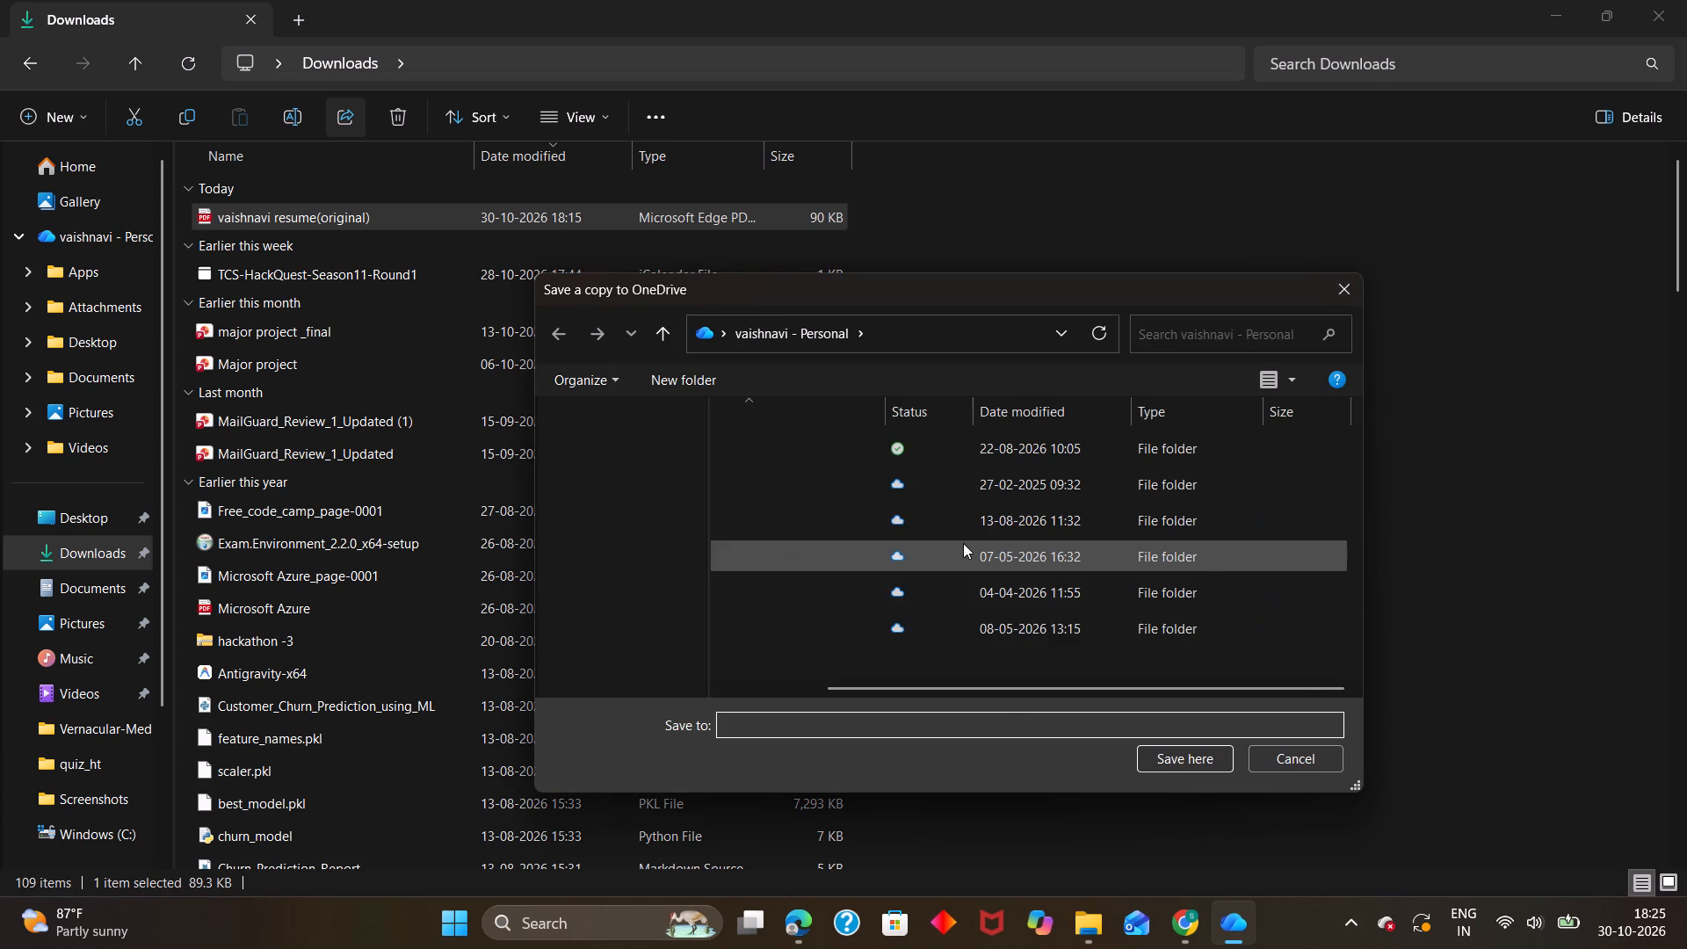
scroll(963, 543, "up", 9)
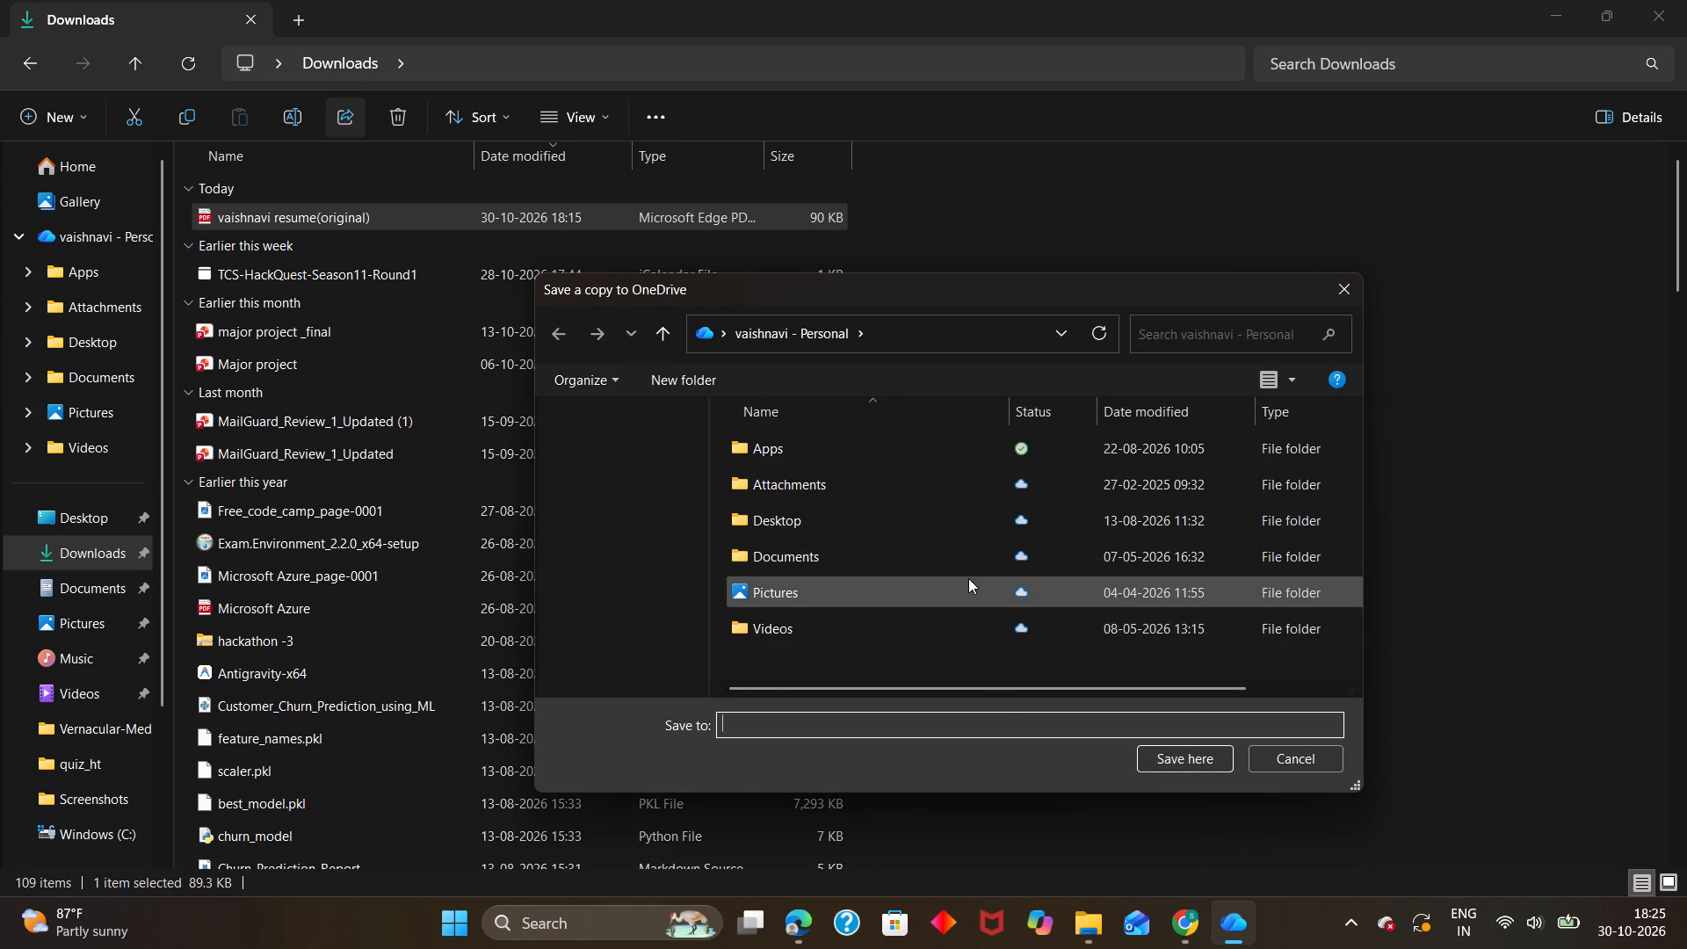
left_click(1180, 761)
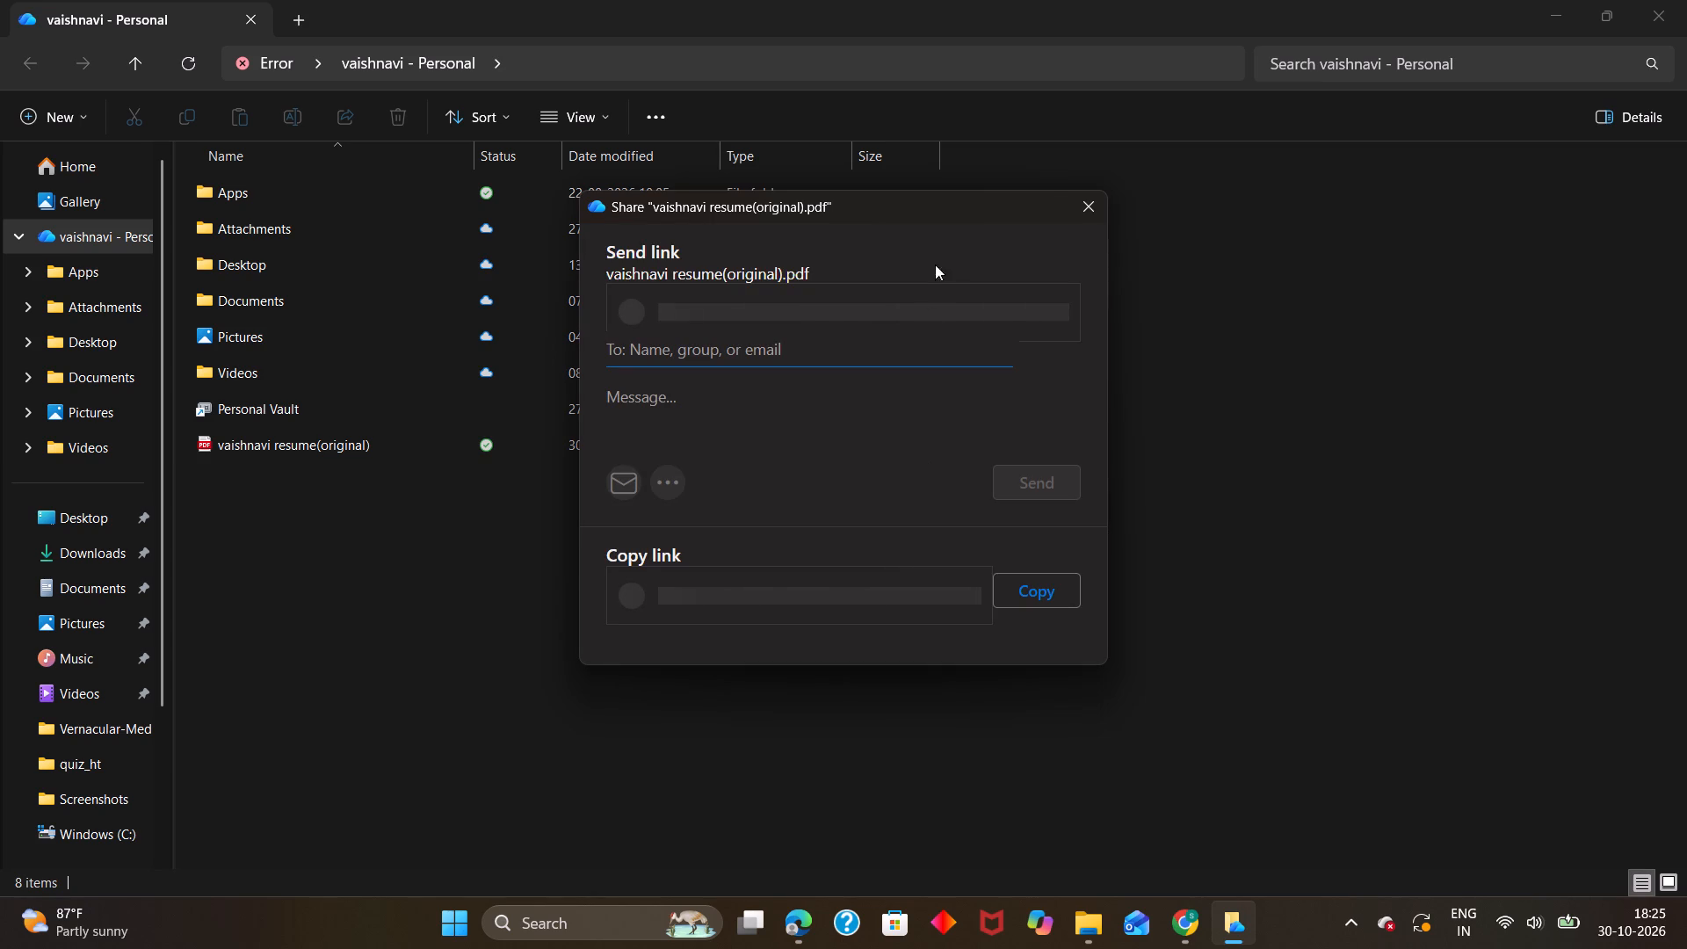
Dismiss the OneDrive sharing dialog for the renamed resume PDF without sending a link, and put the OneDrive folder window away.
left_click(1087, 206)
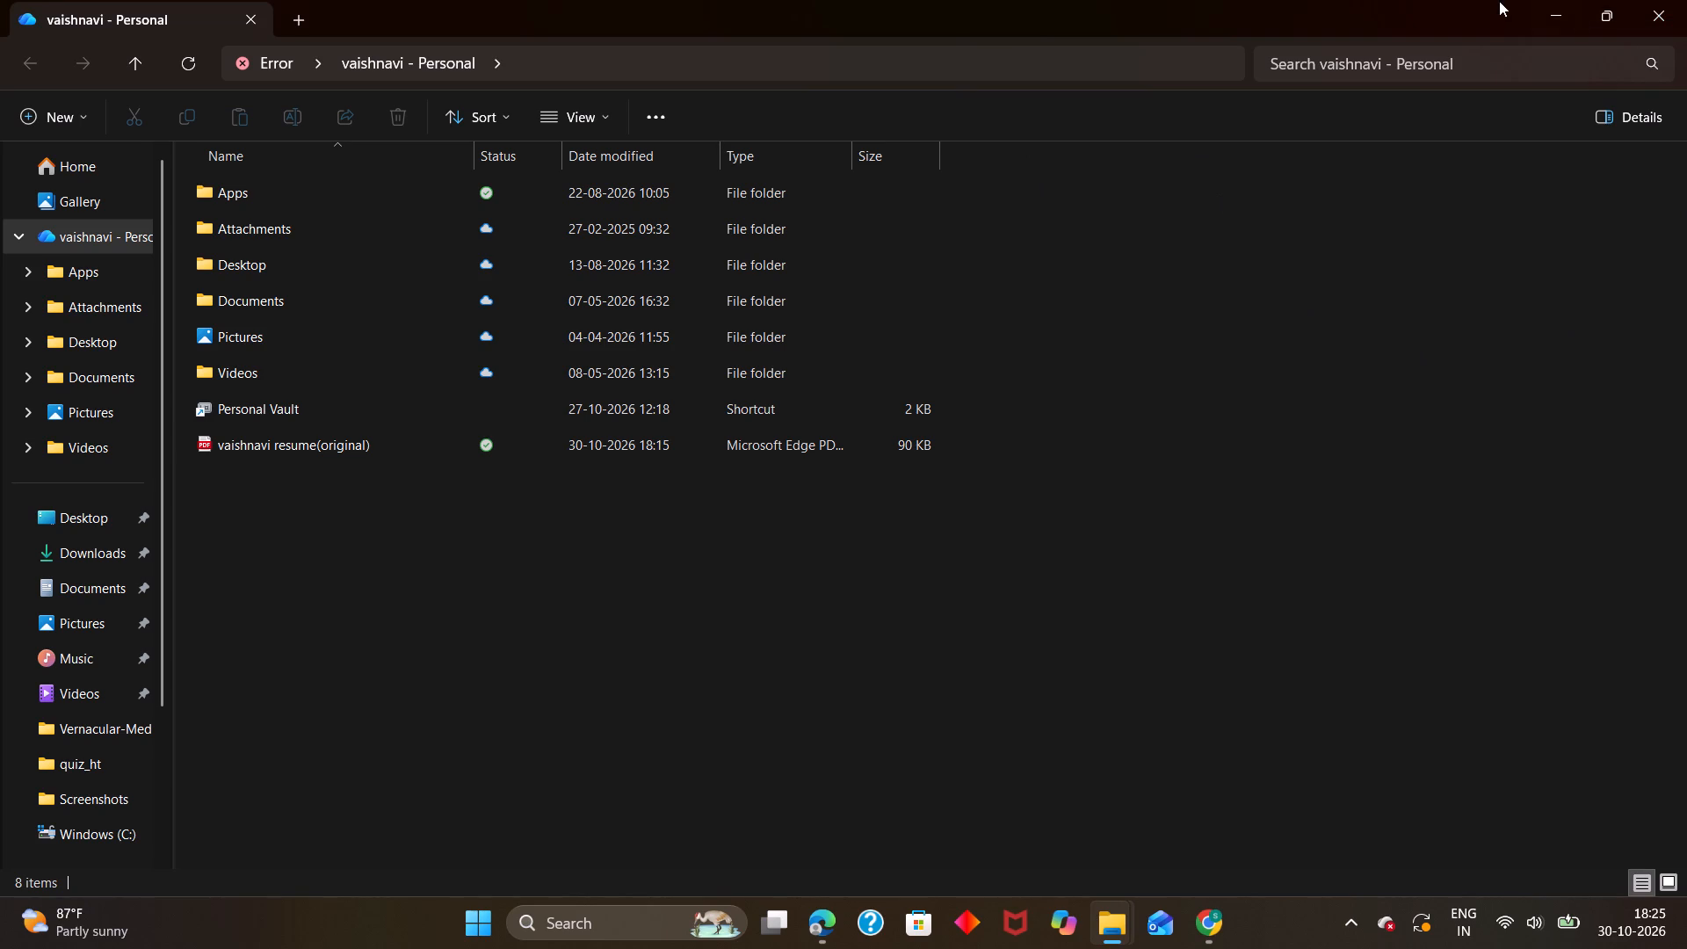
left_click(1564, 3)
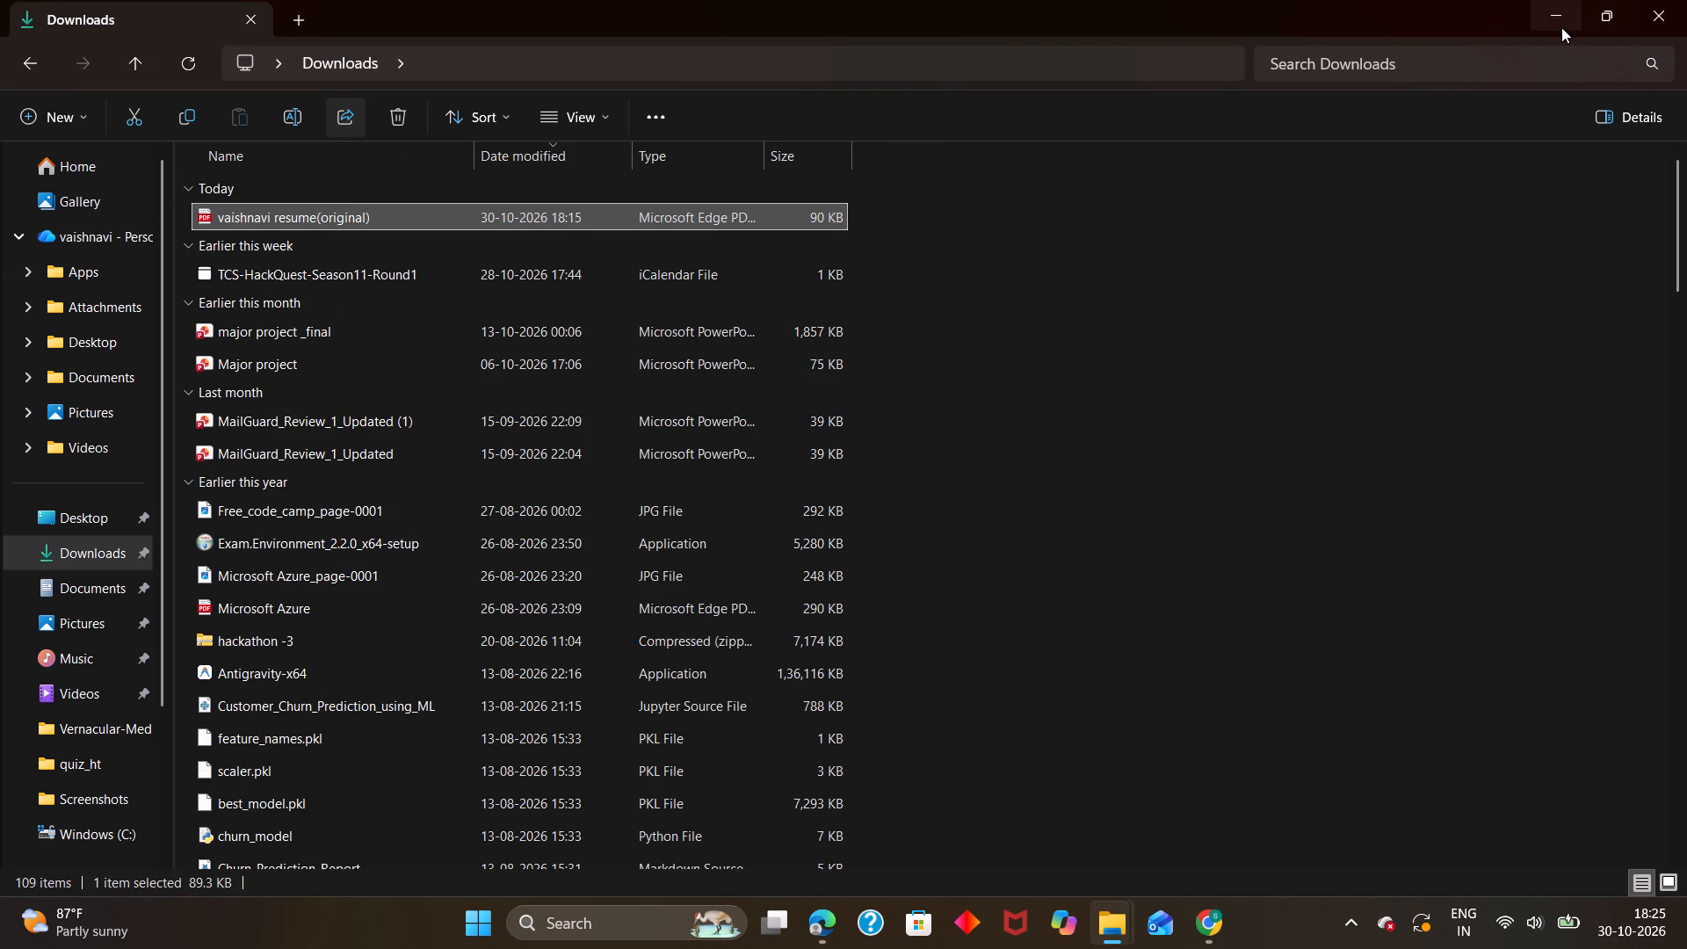
Minimize the Downloads folder and browser windows to reach the desktop.
double_click(1561, 27)
double_click(1561, 27)
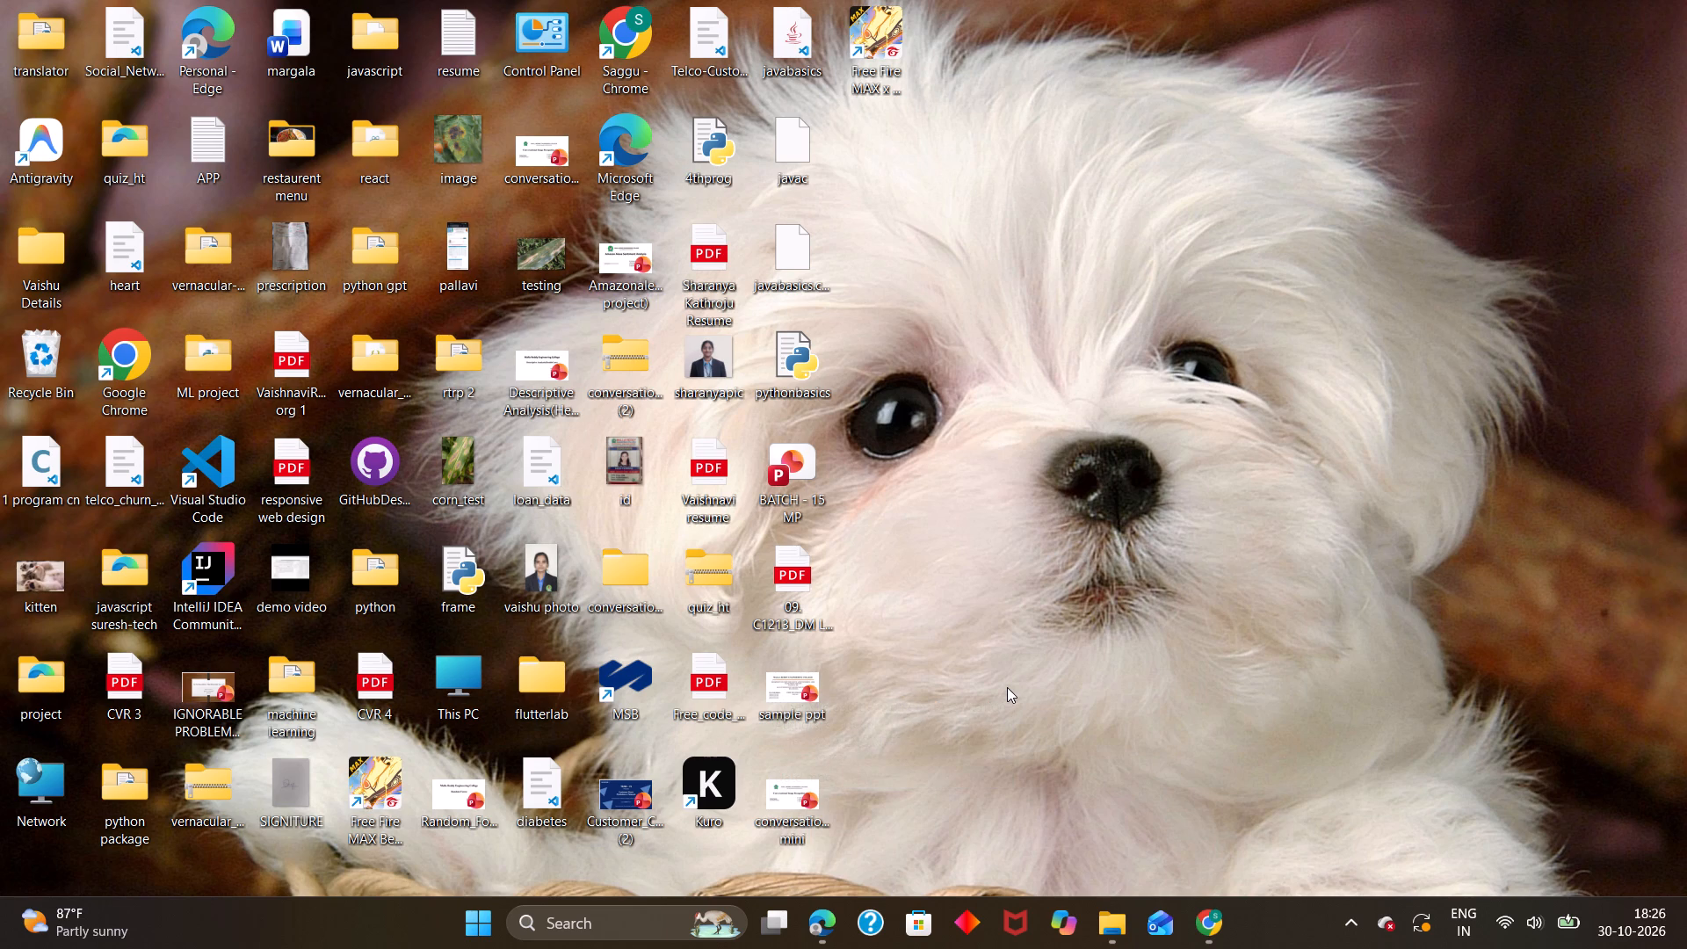
Find the WhatsApp app through the Windows search, using "wa" as the query.
left_click(582, 914)
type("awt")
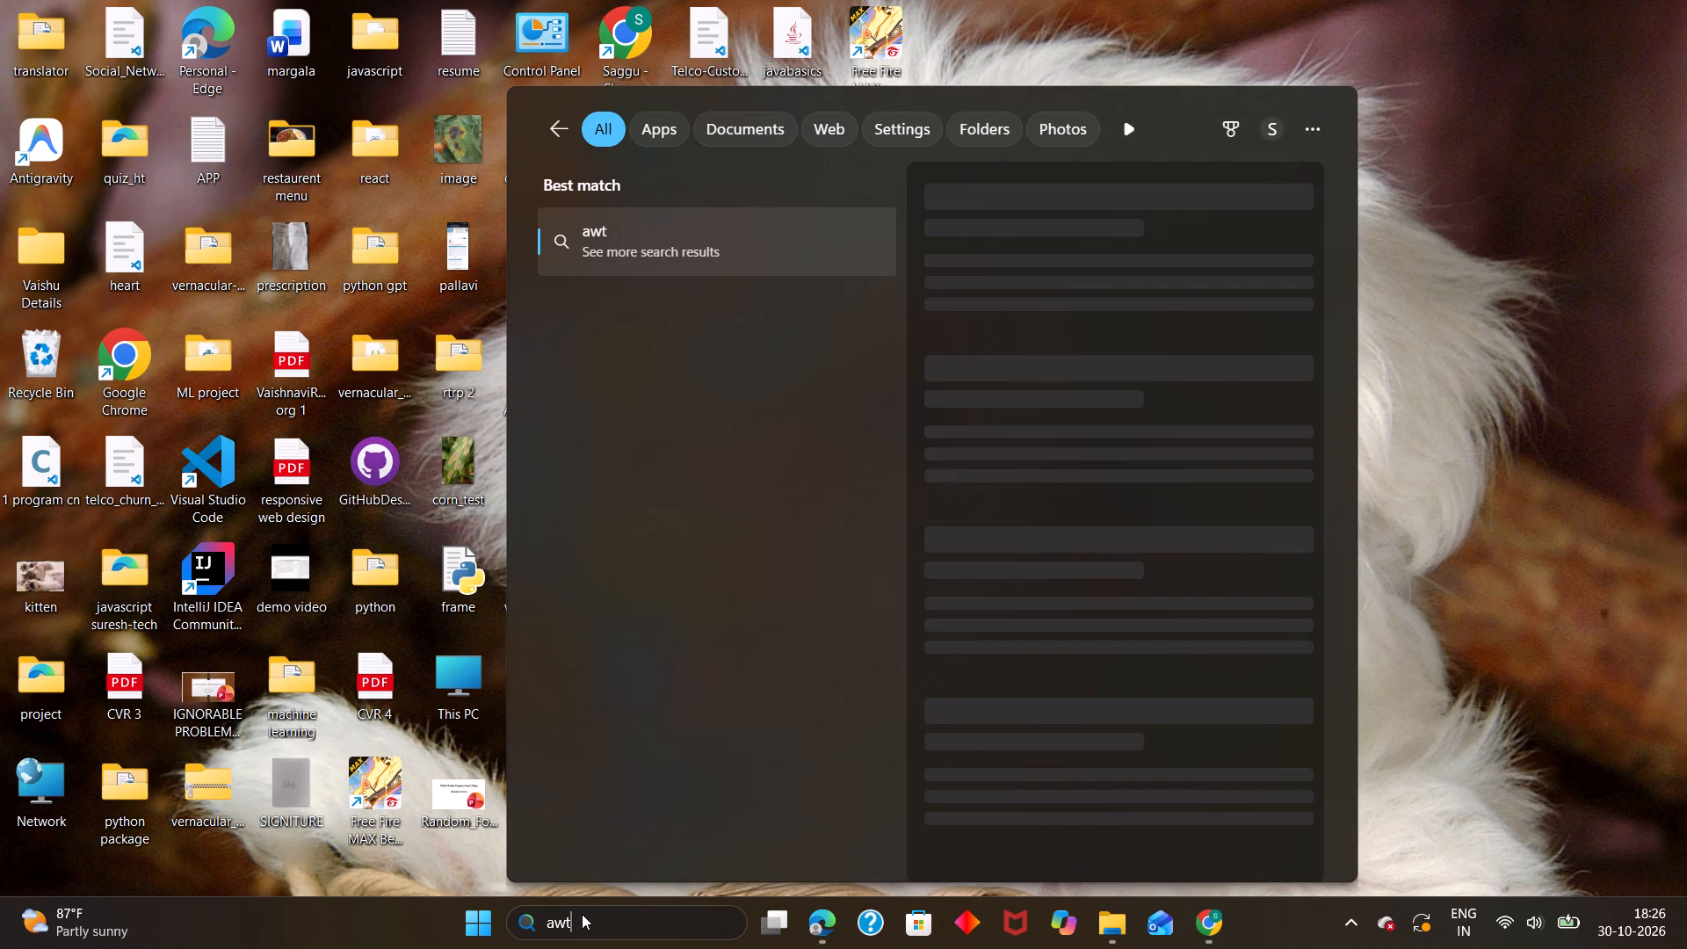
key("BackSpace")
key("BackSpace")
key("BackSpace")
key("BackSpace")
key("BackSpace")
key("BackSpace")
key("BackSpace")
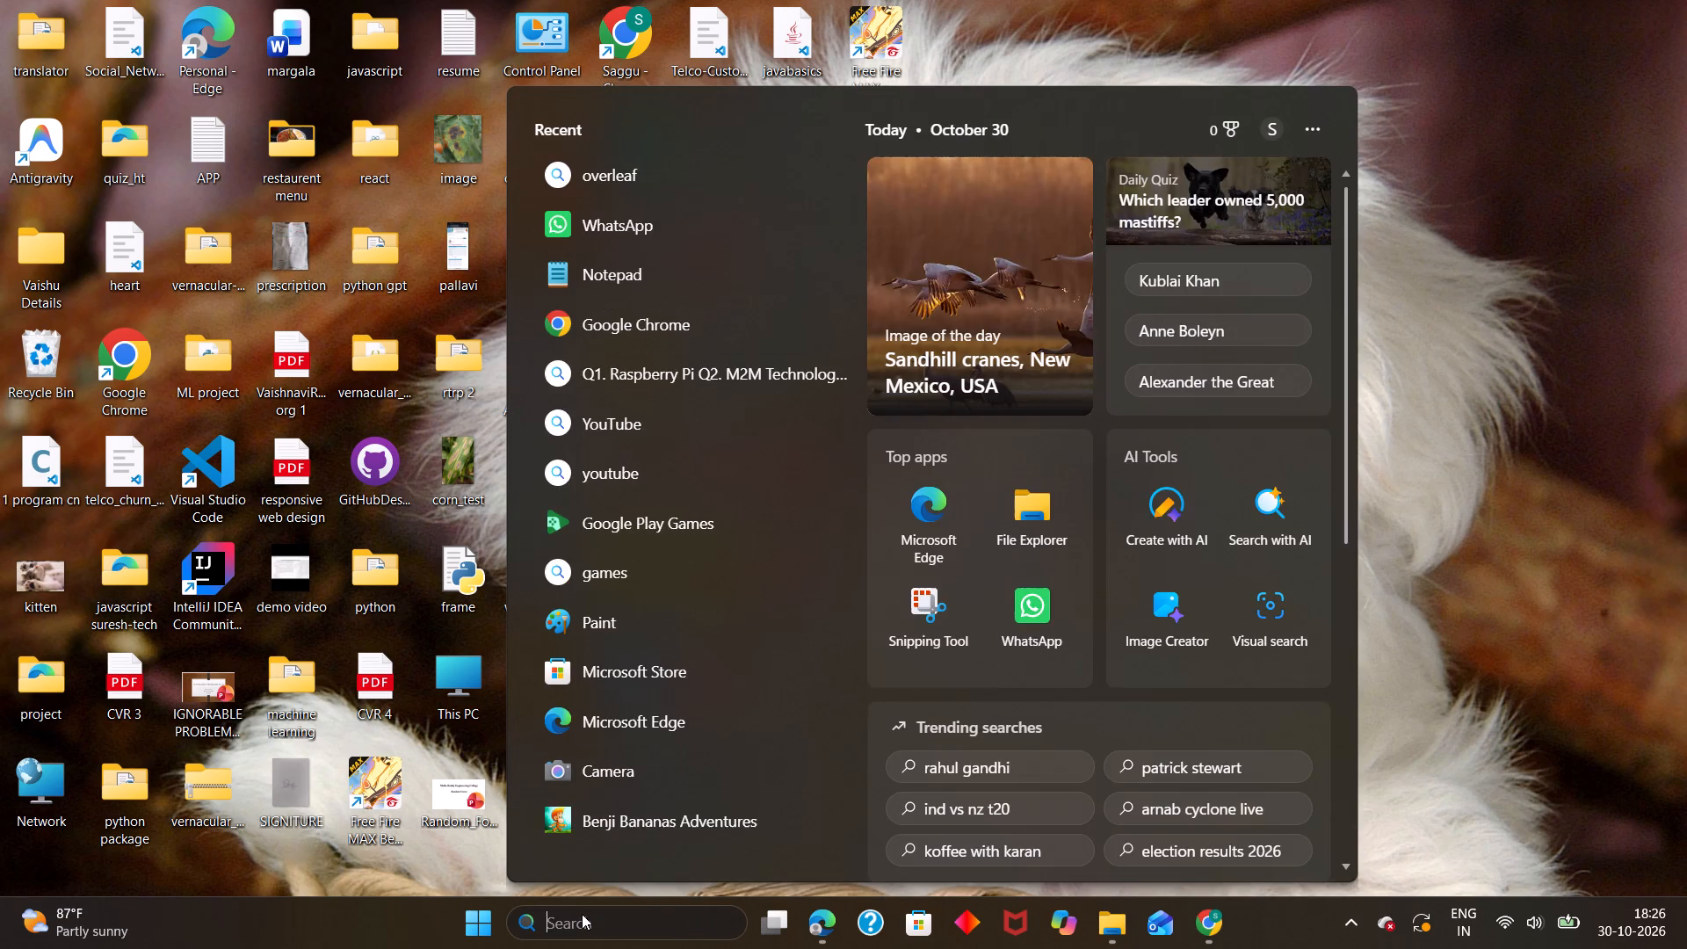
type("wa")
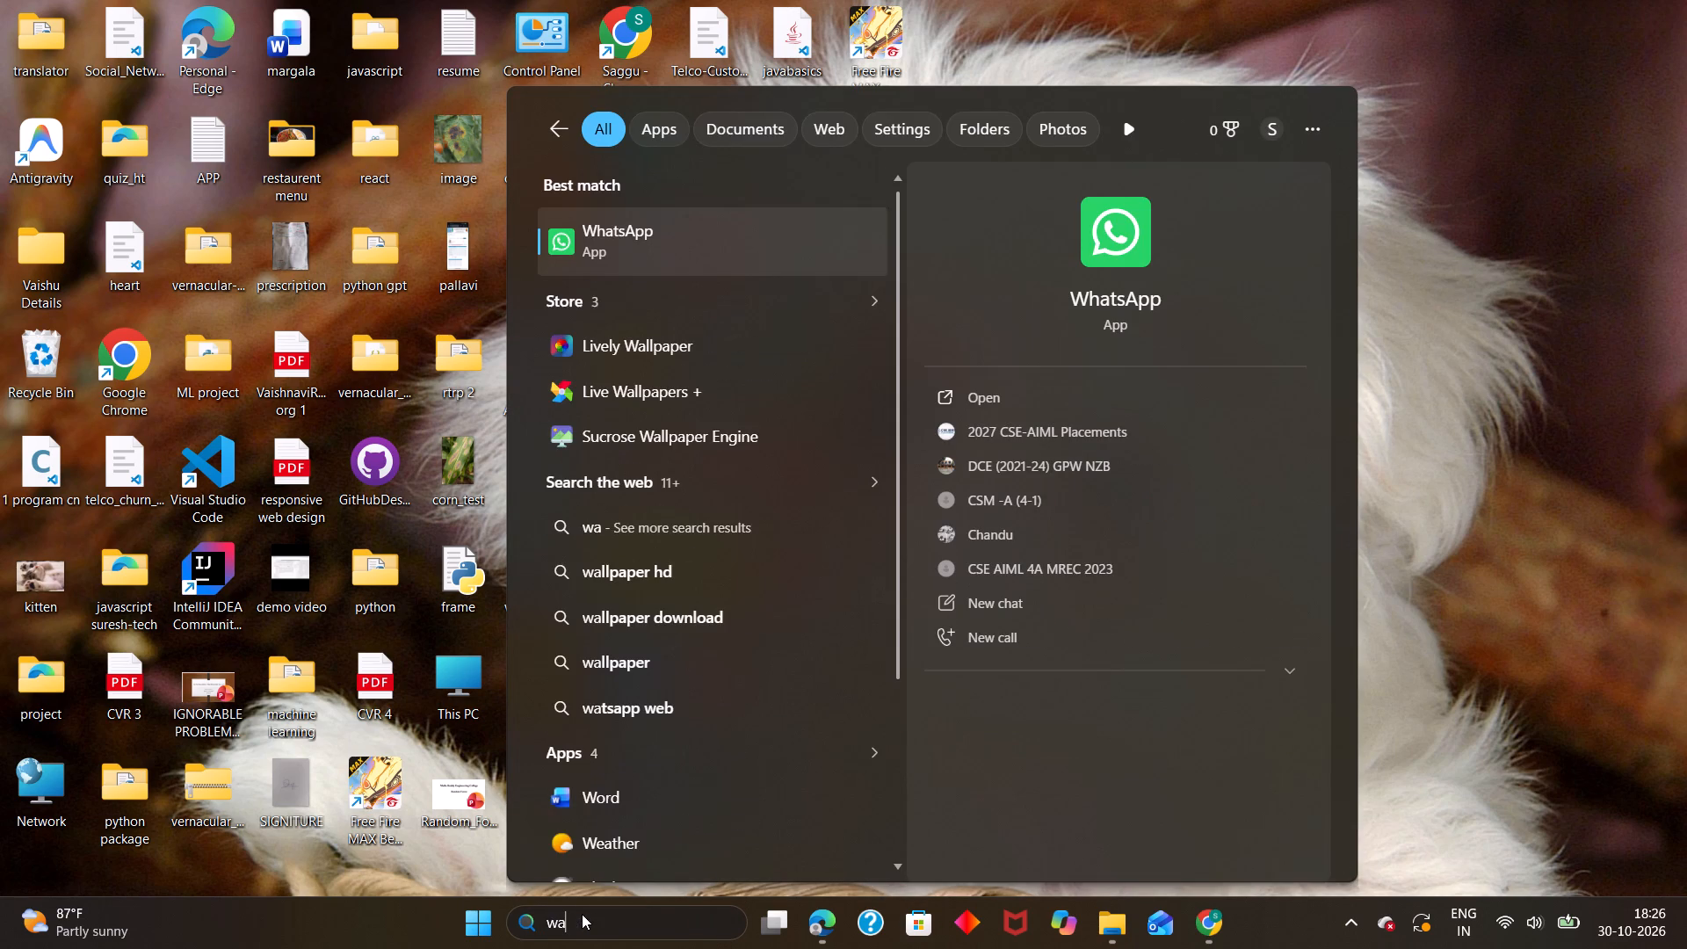
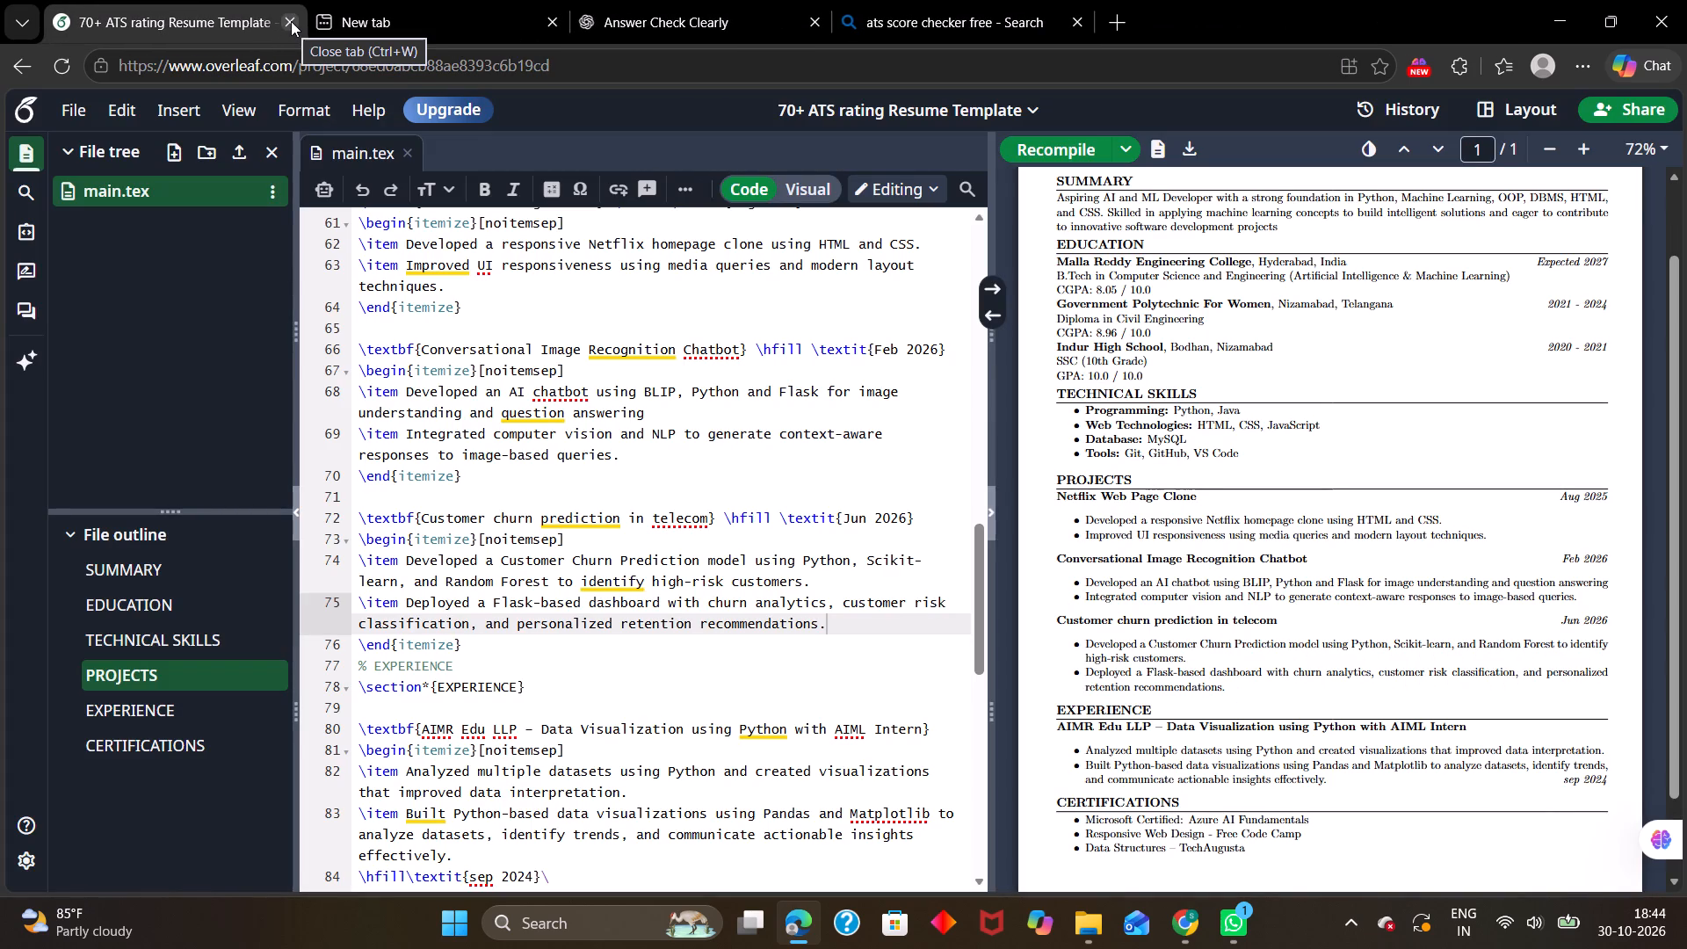
Close every open Edge tab, including the Overleaf resume, the ChatGPT conversation and the ATS score checker search.
left_click(291, 21)
left_click(291, 21)
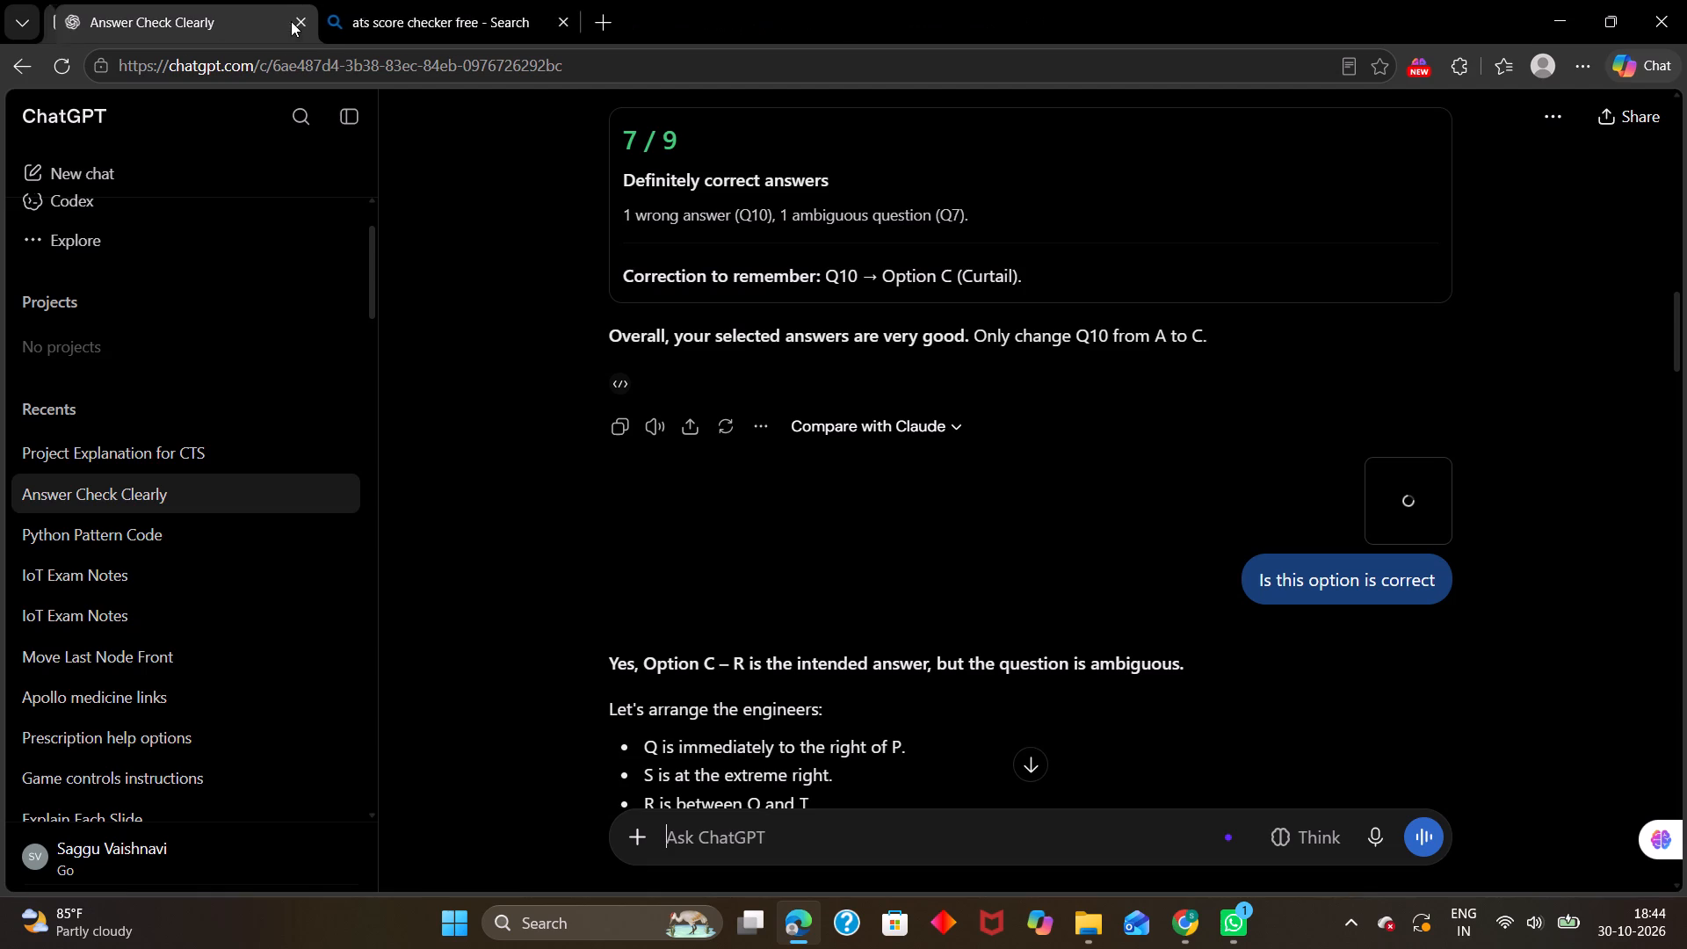
left_click(291, 21)
left_click(291, 21)
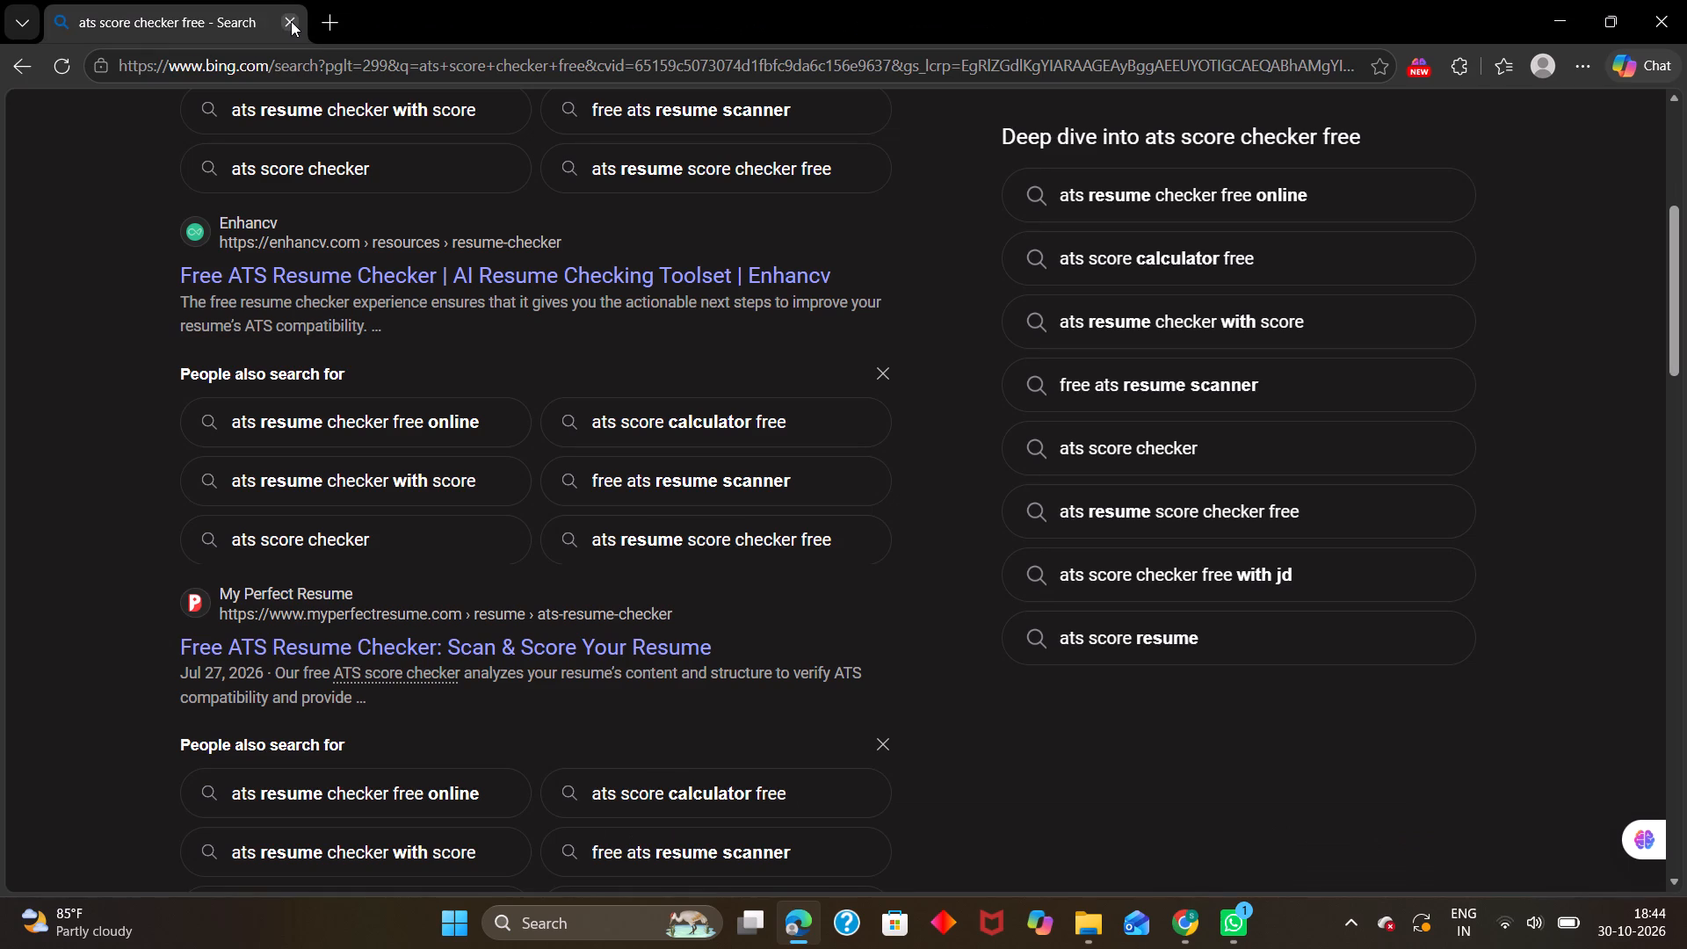
left_click(291, 21)
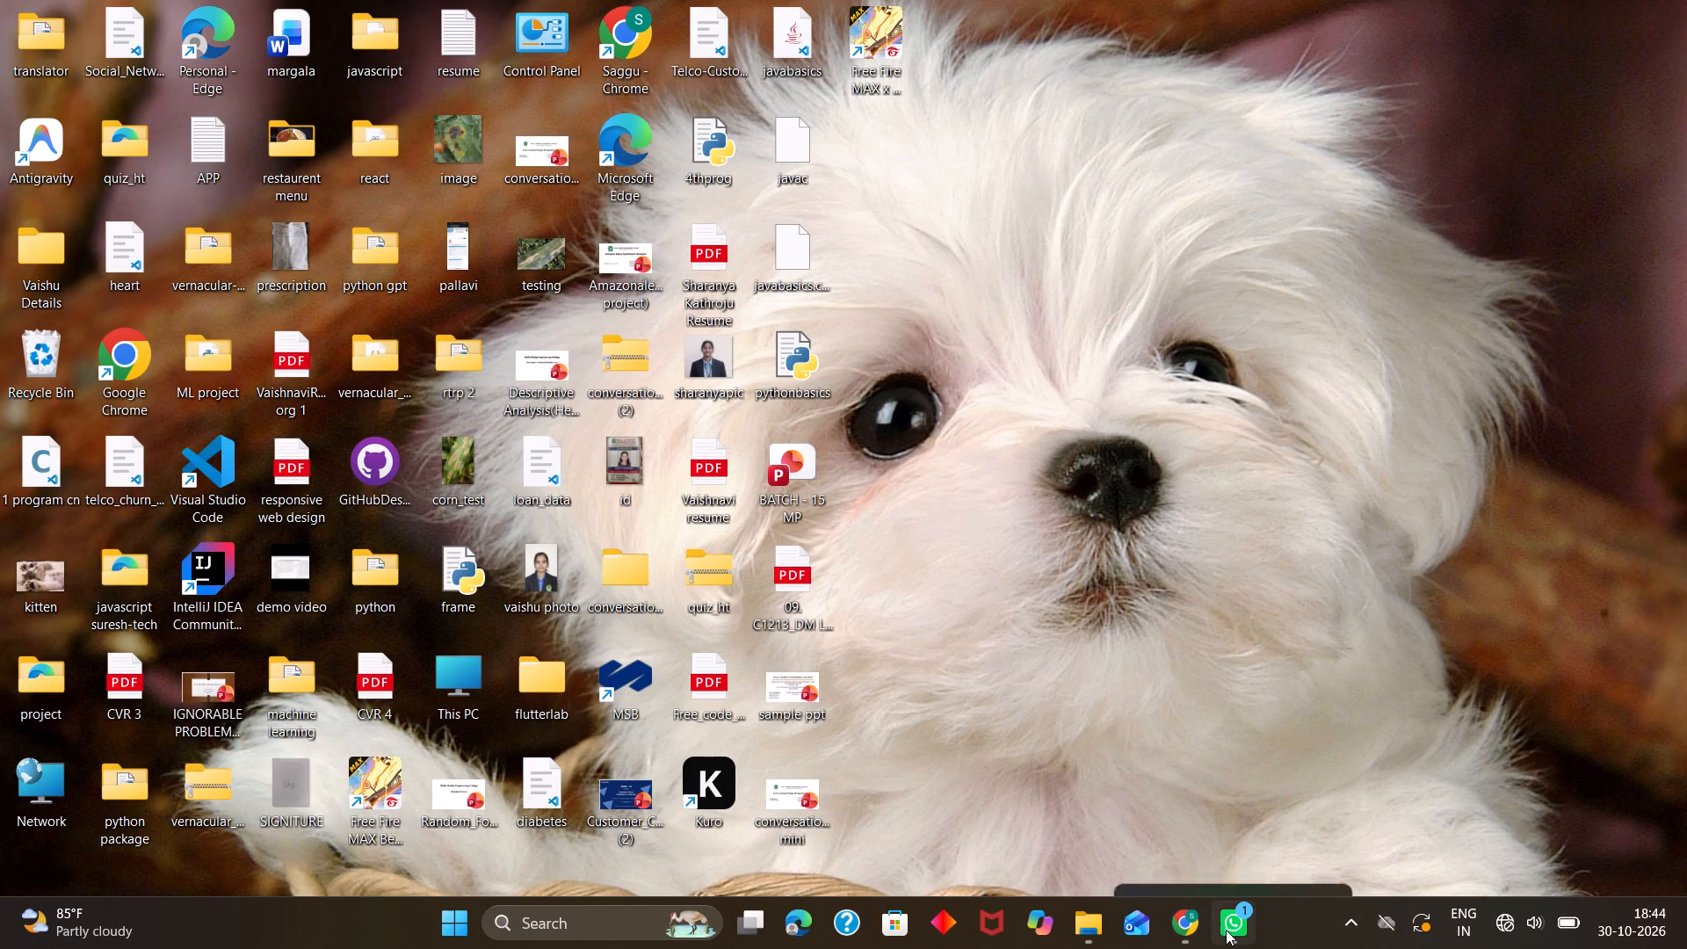
Close all remaining app windows: WhatsApp, Chrome and both File Explorer windows.
left_click(1332, 729)
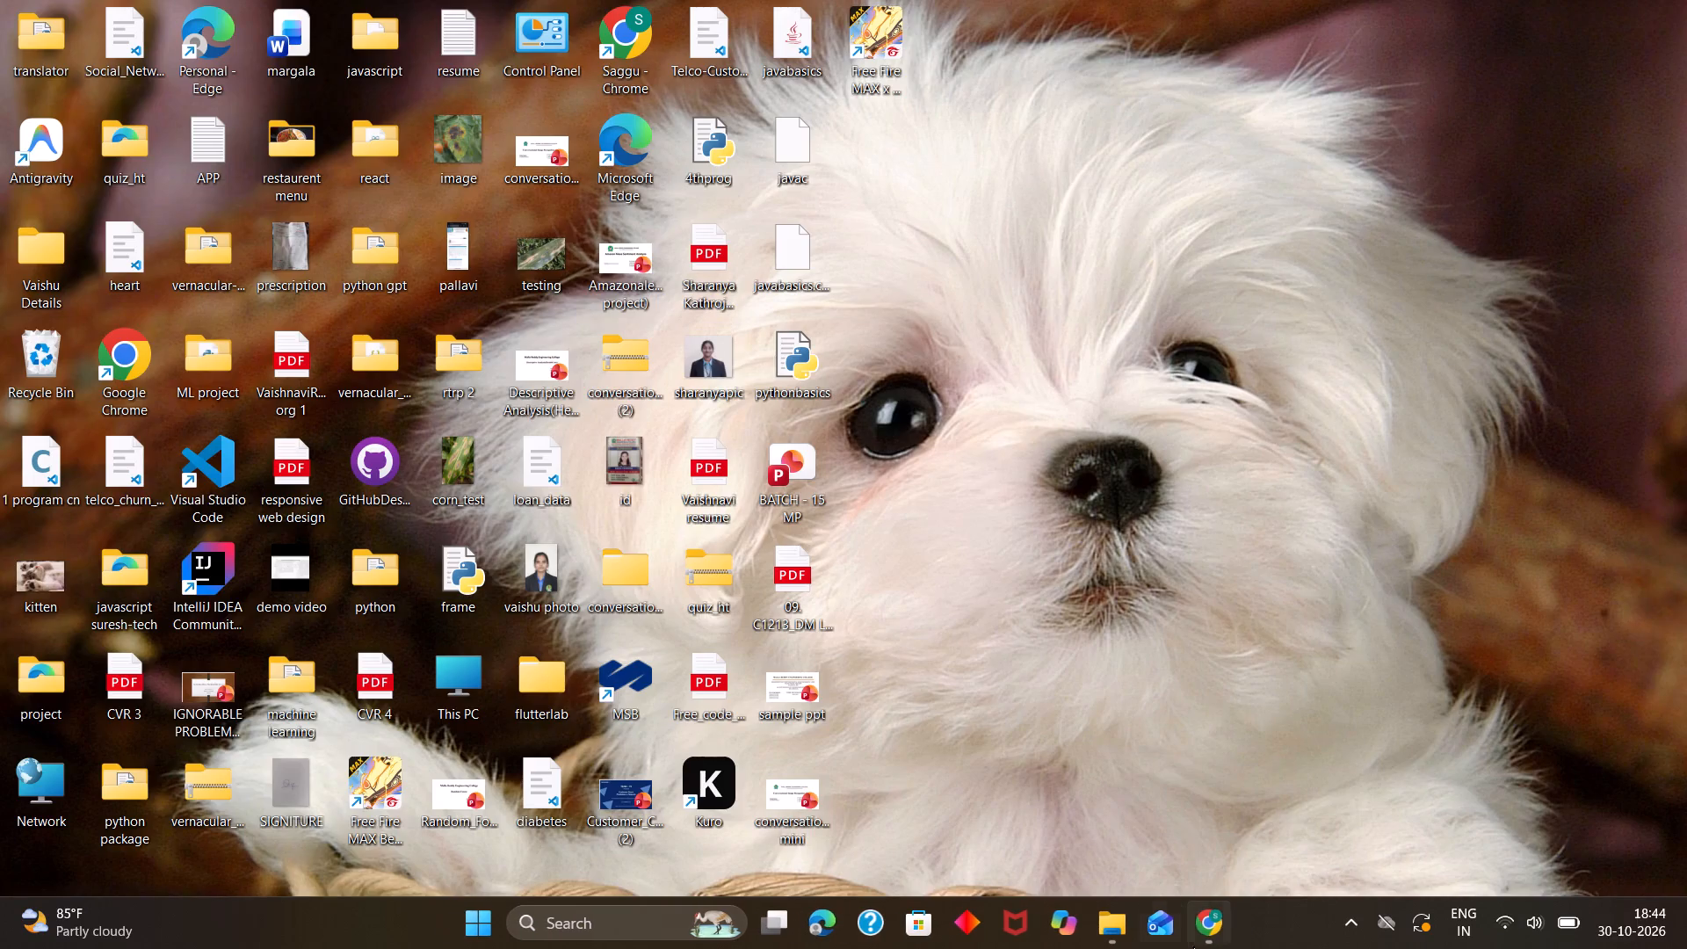
left_click(1302, 733)
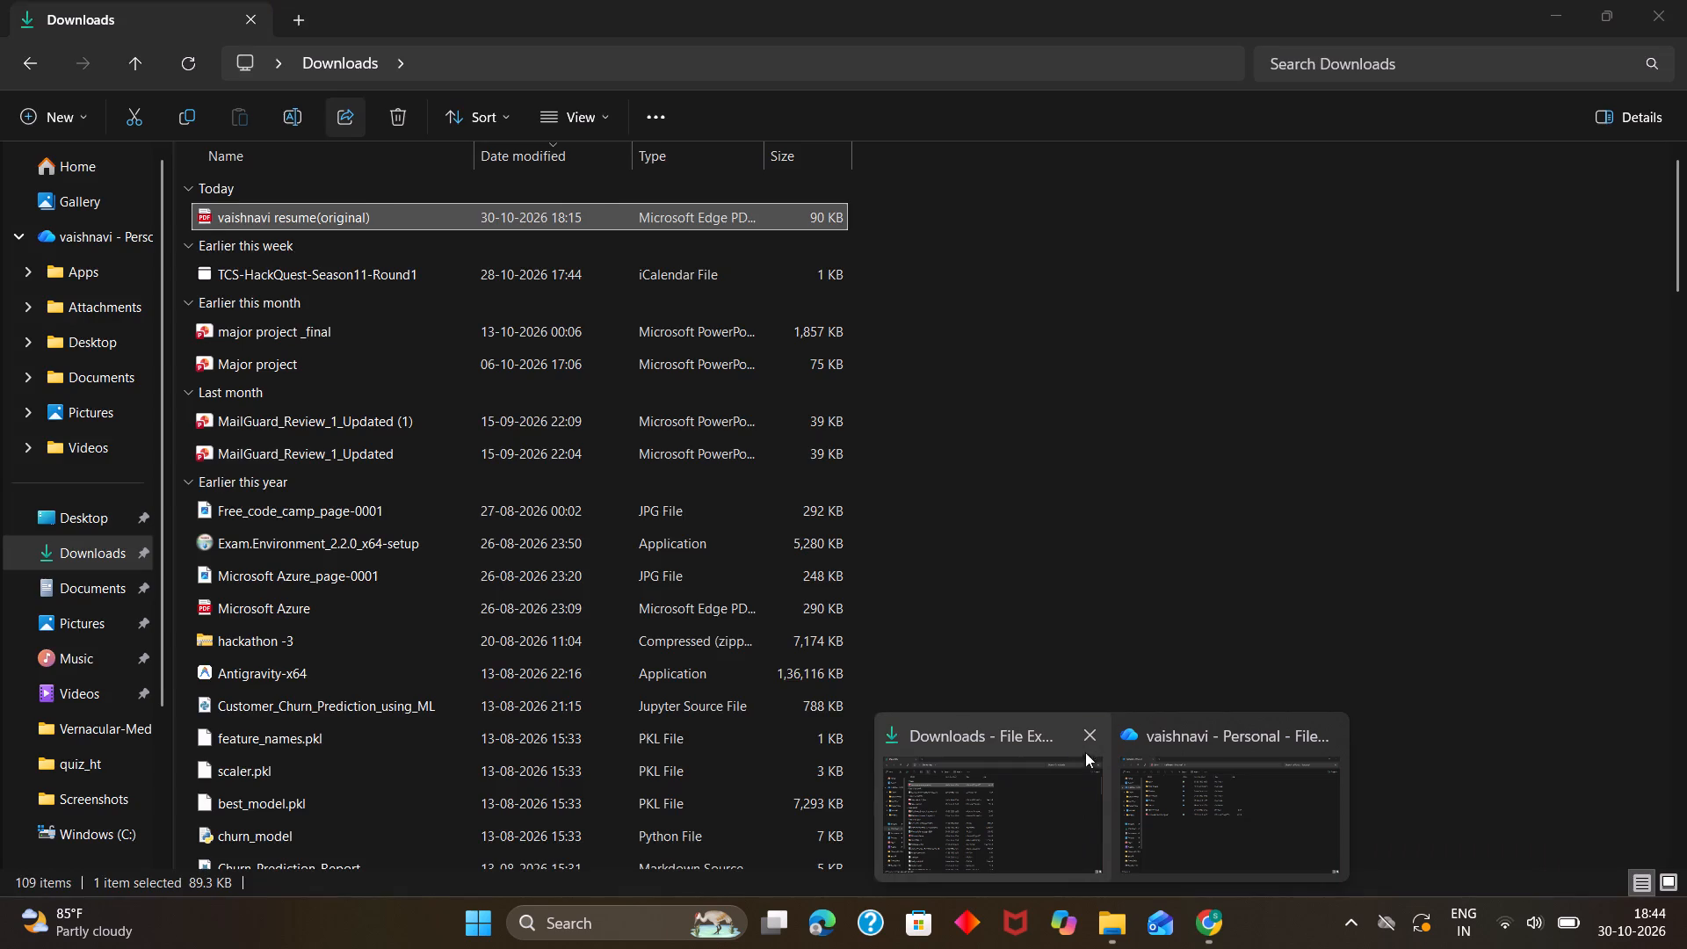
left_click(1085, 736)
left_click(1228, 735)
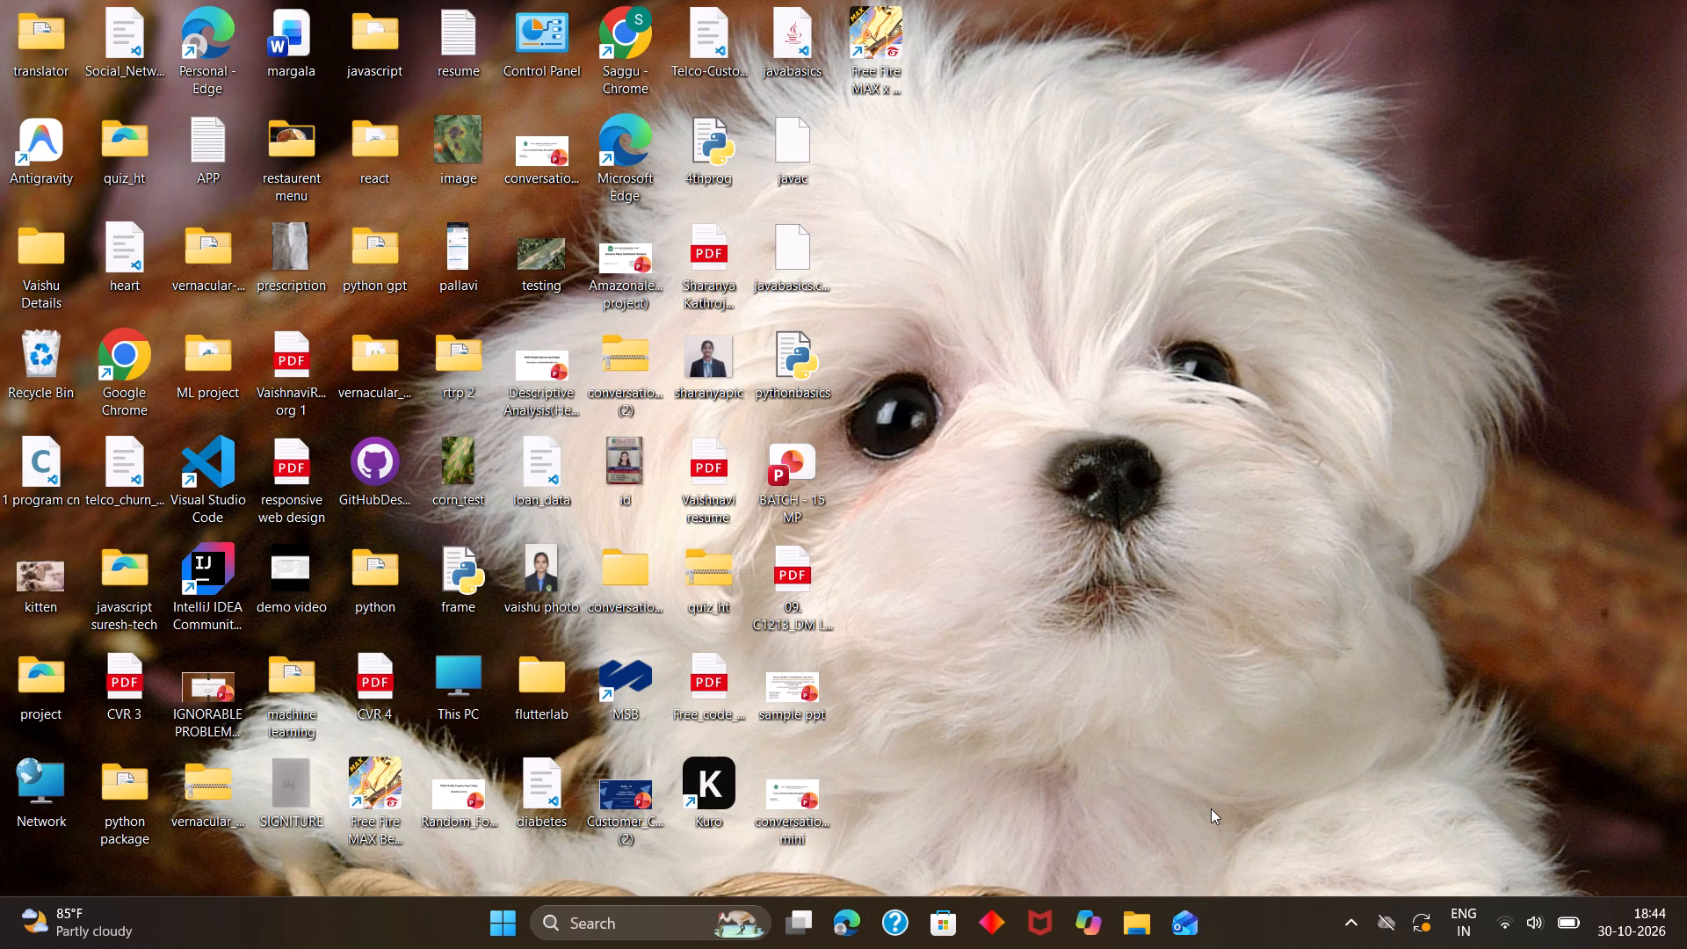
Shut down the computer with the update and shut down option.
key("super+x")
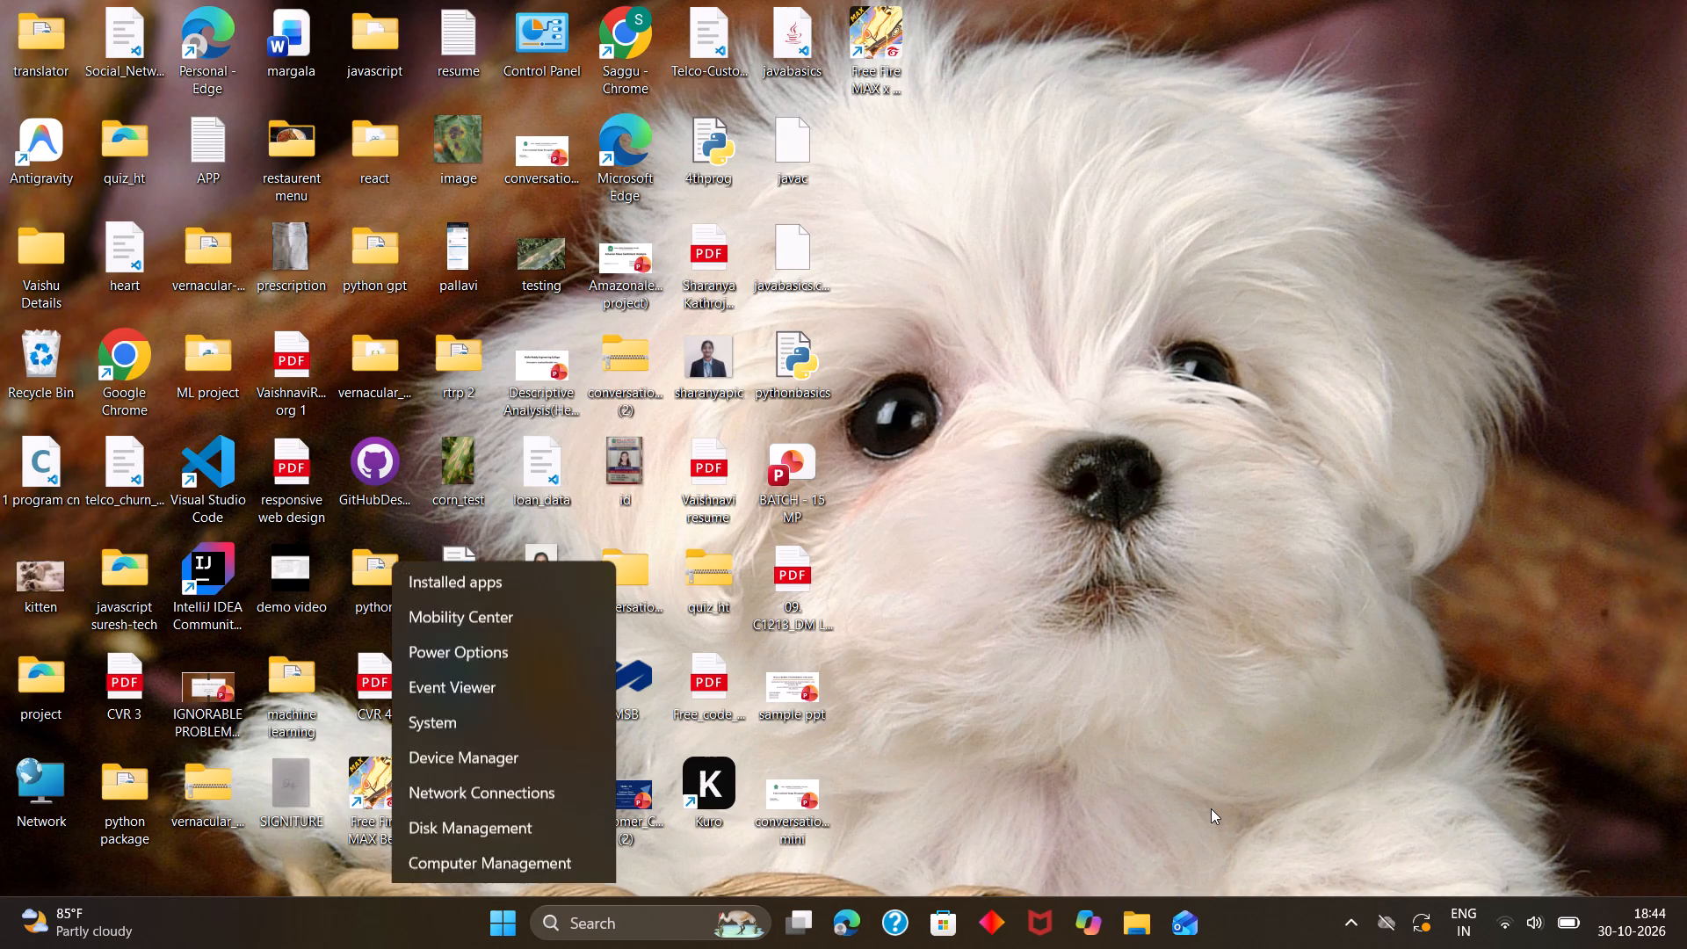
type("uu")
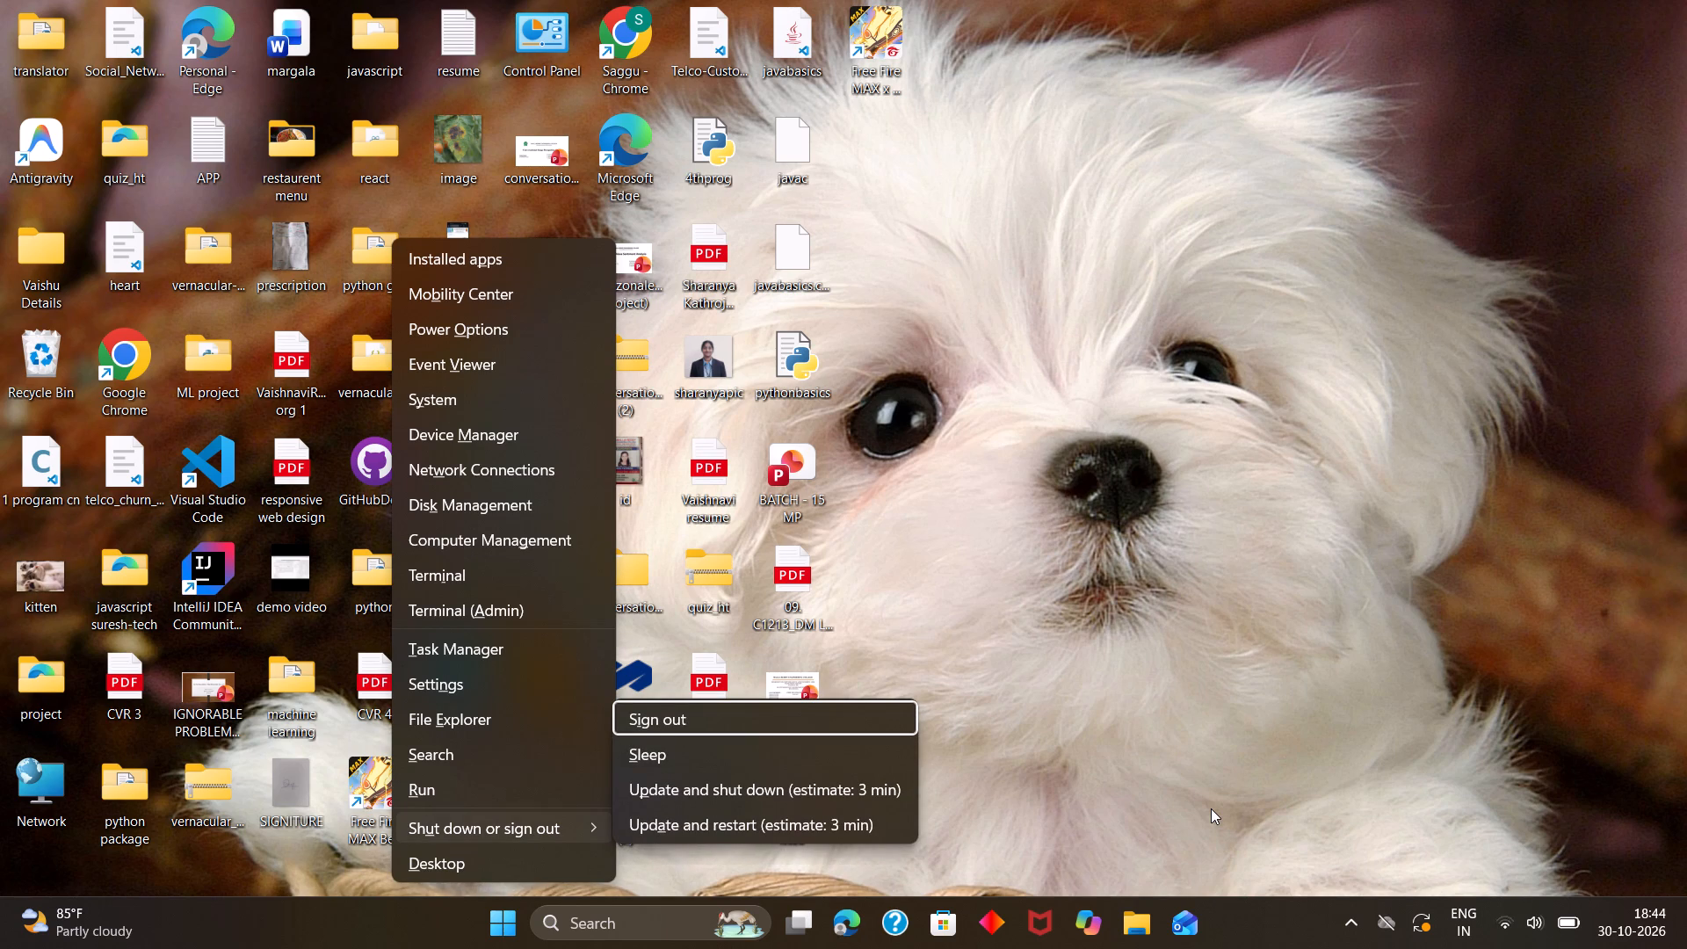
left_click(870, 786)
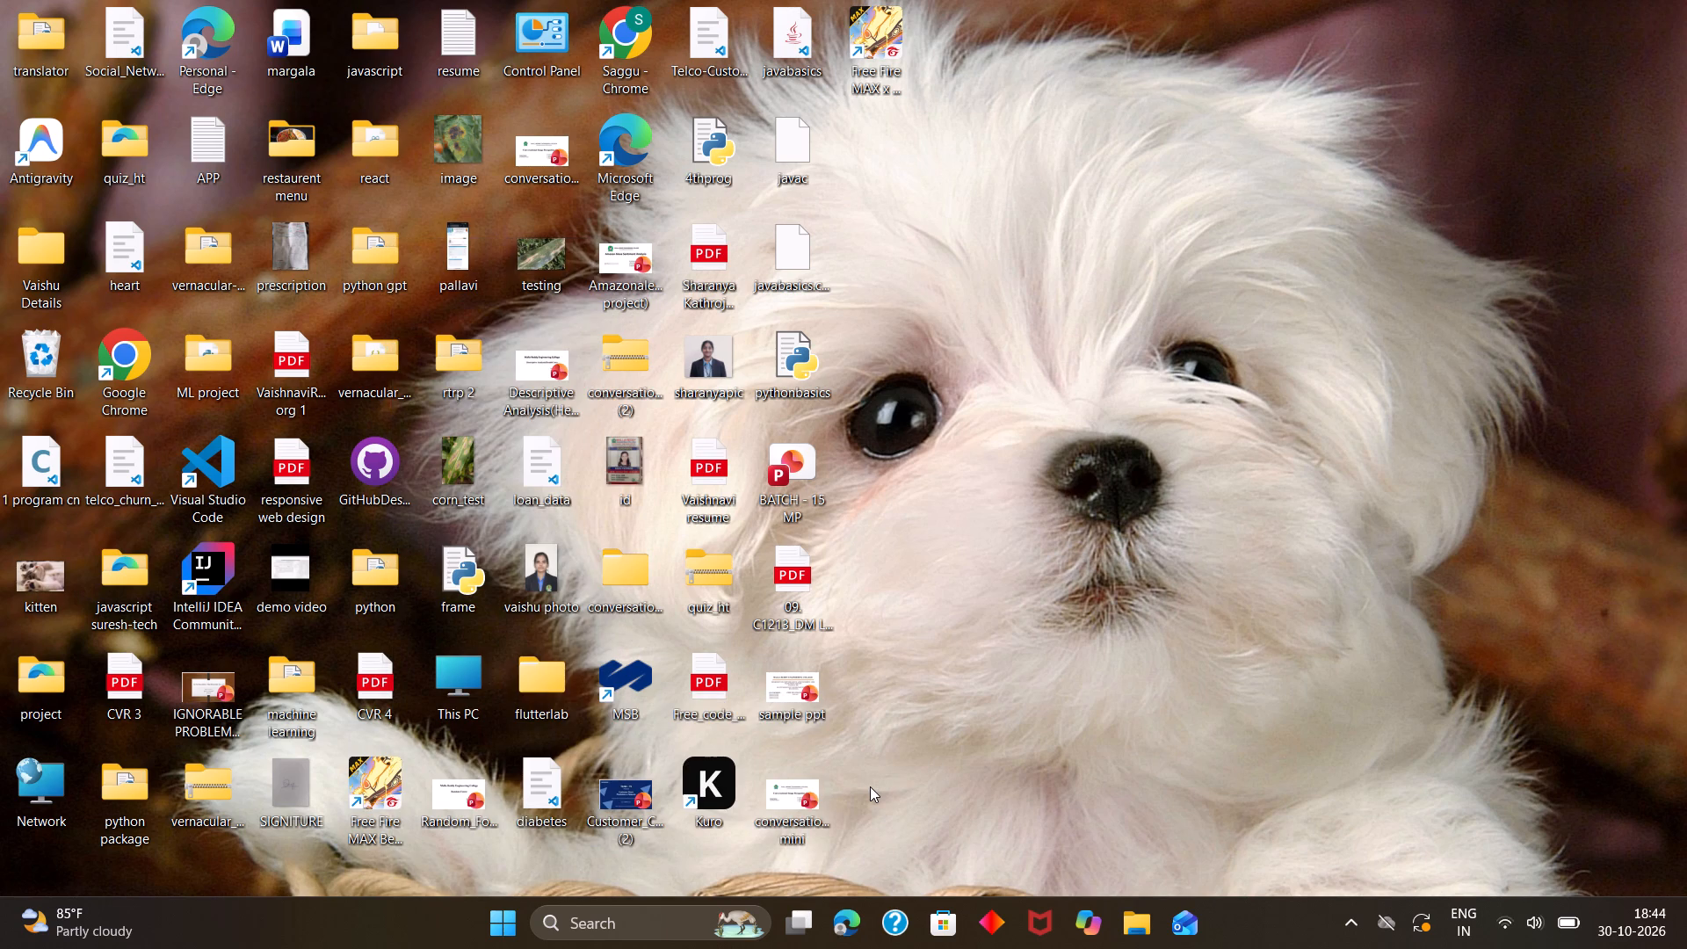